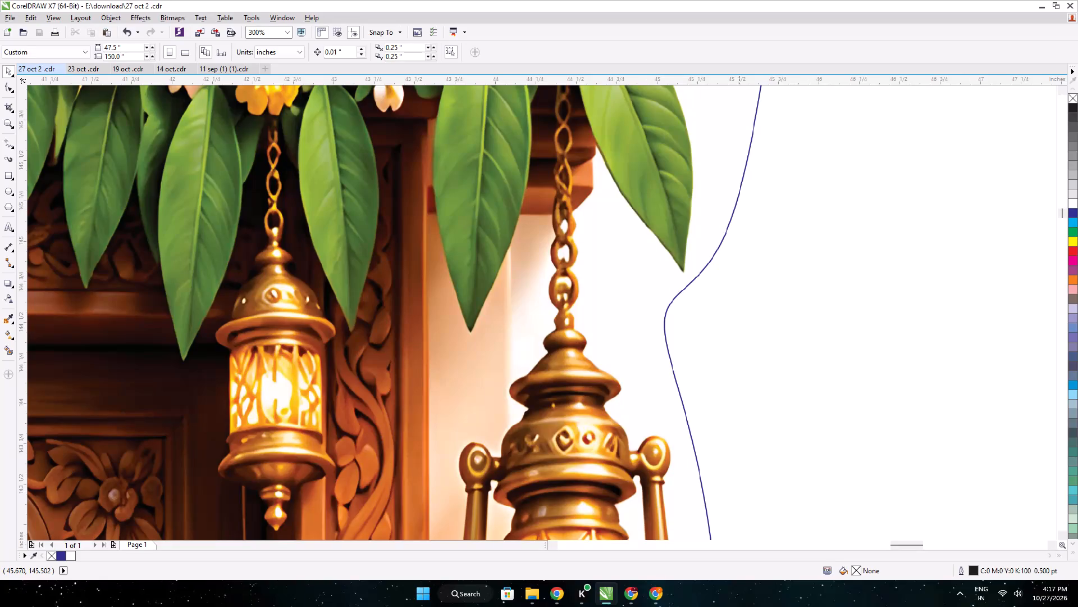
Examine the cut contour around the doorway sticker's leaves and lanterns and its placement on the sticker sheet.
{"action": "scroll", "coordinate": [664, 156], "scroll_direction": "down", "scroll_amount": 2}
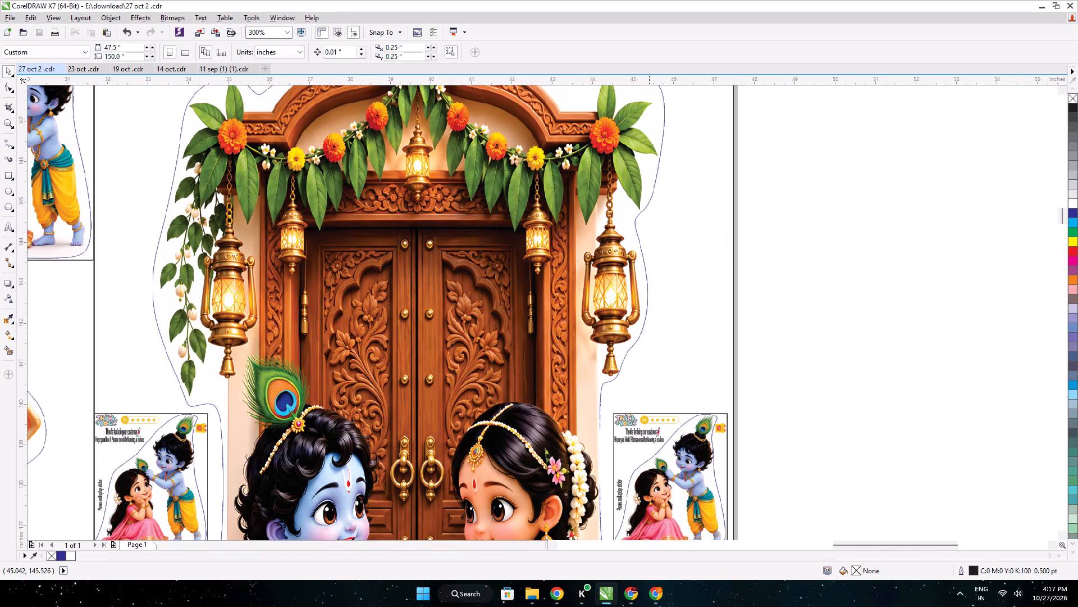
{"action": "scroll", "coordinate": [472, 218], "scroll_direction": "up", "scroll_amount": 2}
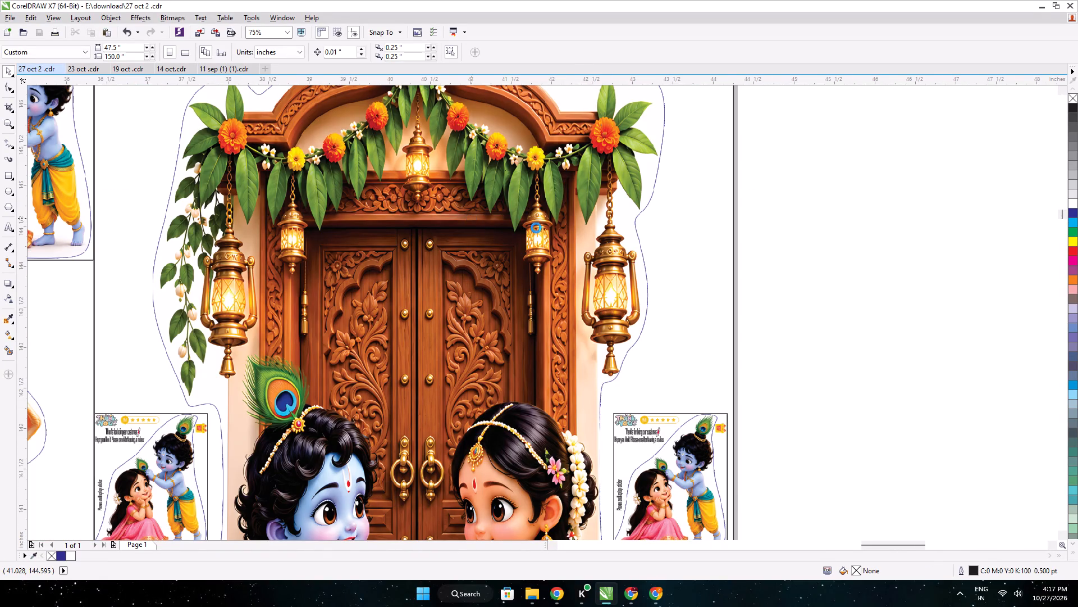
{"action": "scroll", "coordinate": [491, 257], "scroll_direction": "down", "scroll_amount": 2}
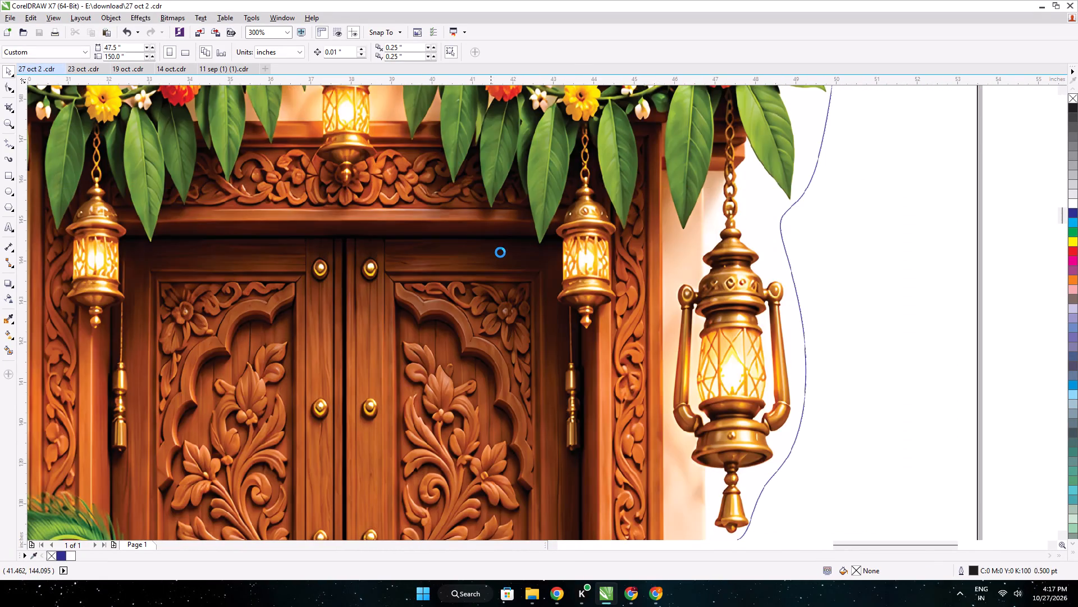
{"action": "scroll", "coordinate": [500, 252], "scroll_direction": "down", "scroll_amount": 1}
{"action": "middle_click_drag", "start_coordinate": [479, 207], "coordinate": [614, 178]}
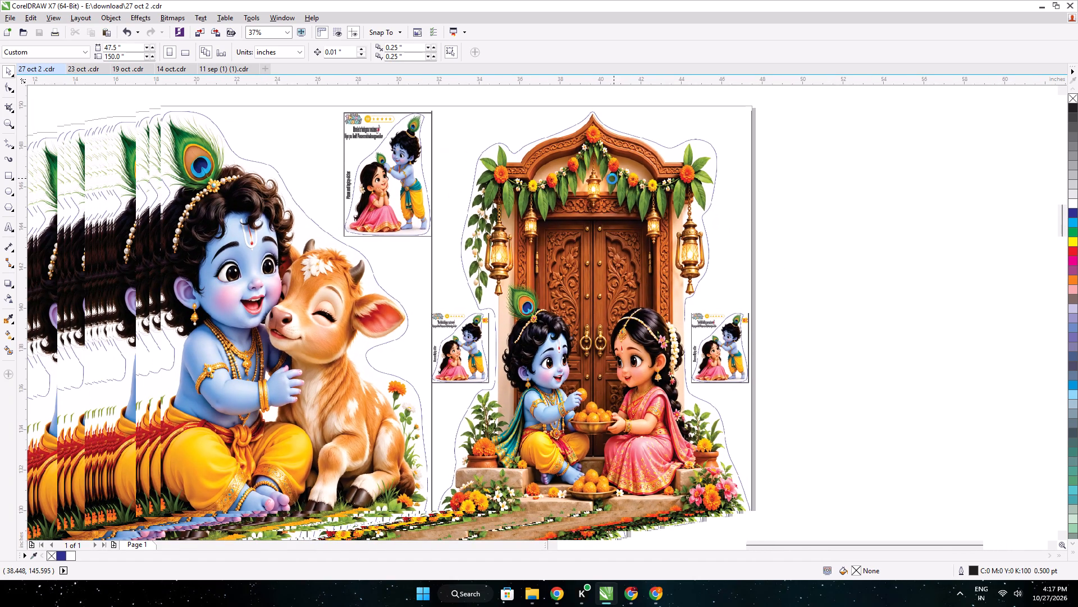
{"action": "scroll", "coordinate": [605, 184], "scroll_direction": "down", "scroll_amount": 1}
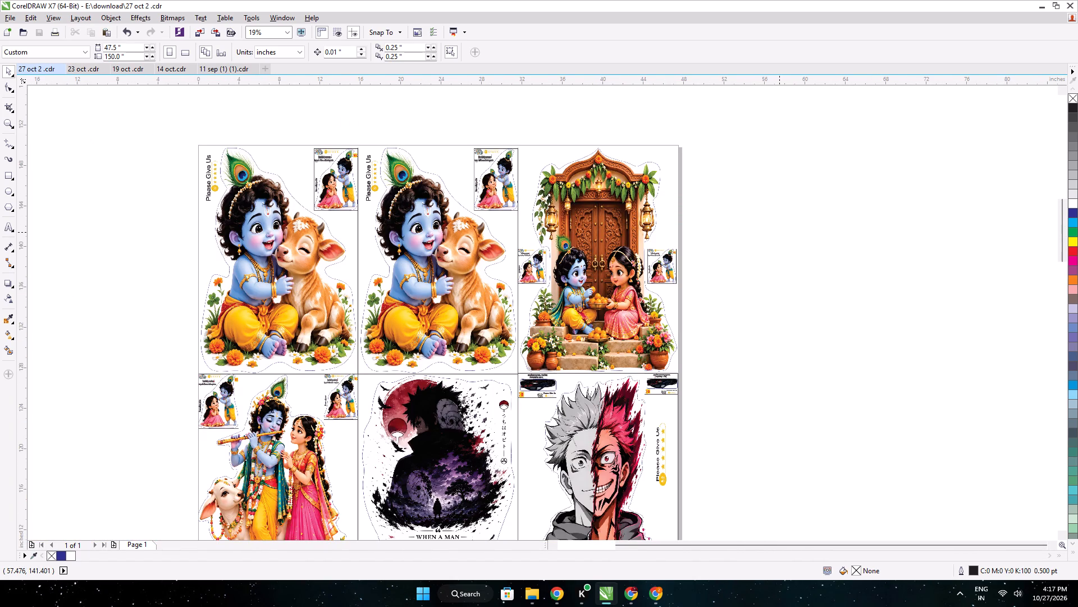
{"action": "scroll", "coordinate": [651, 169], "scroll_direction": "up", "scroll_amount": 2}
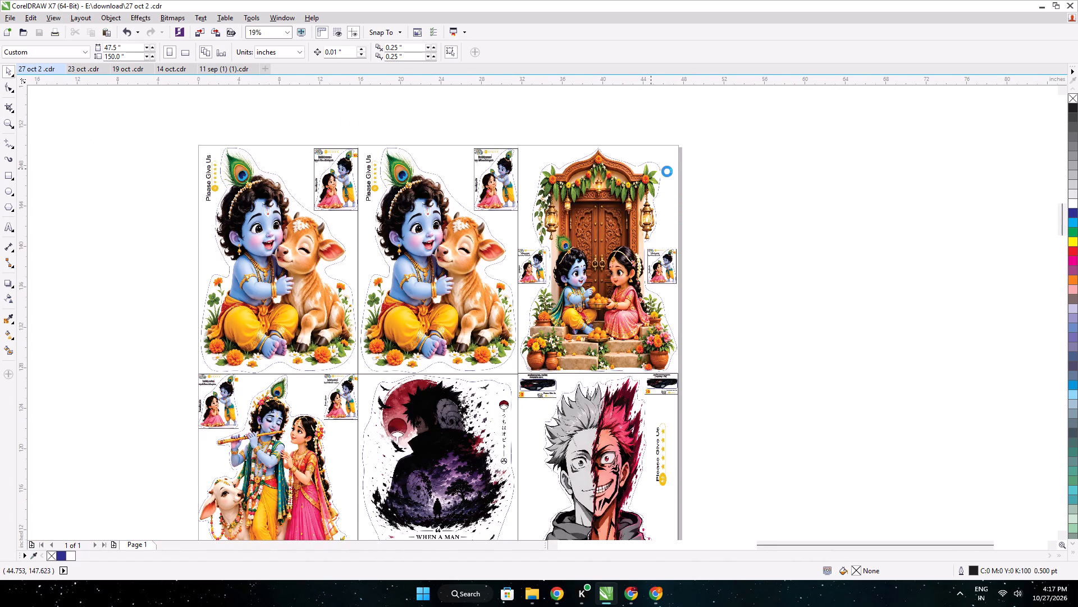
{"action": "scroll", "coordinate": [667, 171], "scroll_direction": "up", "scroll_amount": 3}
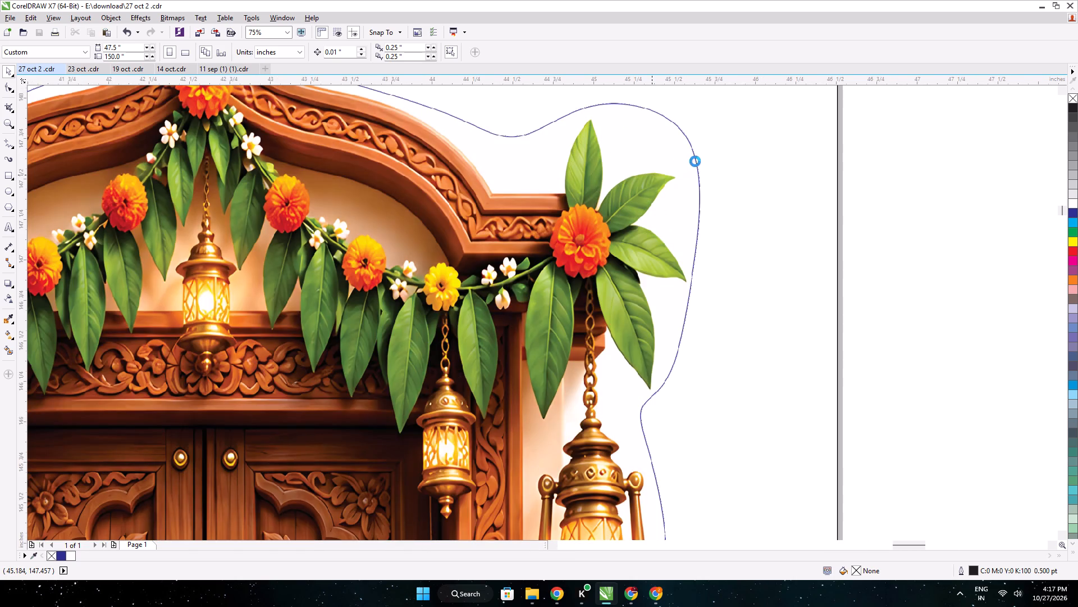
{"action": "scroll", "coordinate": [695, 161], "scroll_direction": "up", "scroll_amount": 2}
{"action": "scroll", "coordinate": [734, 161], "scroll_direction": "down", "scroll_amount": 3}
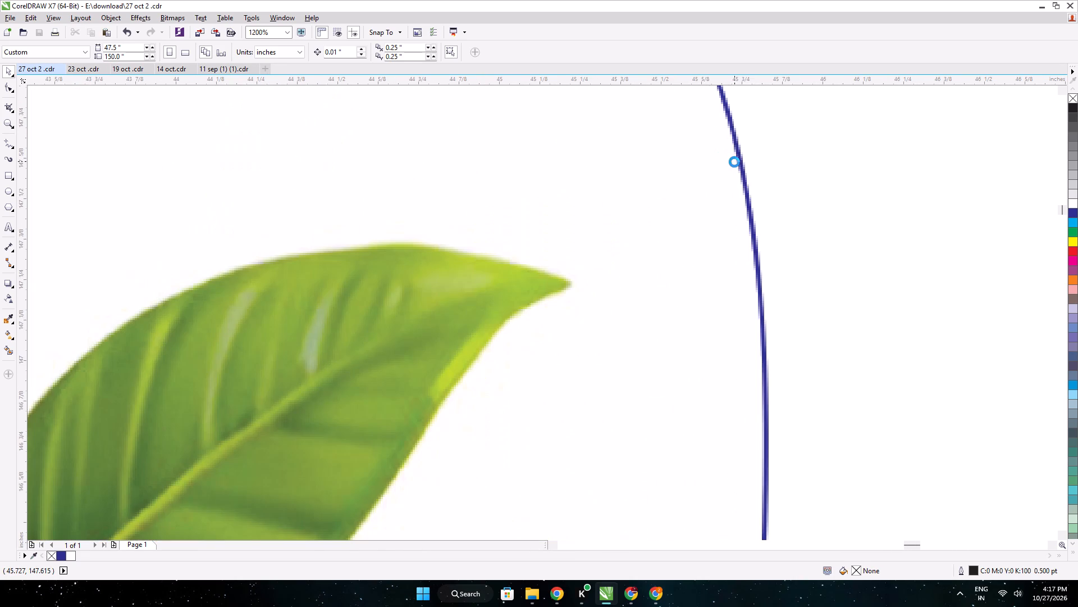
{"action": "scroll", "coordinate": [734, 162], "scroll_direction": "down", "scroll_amount": 2}
Switch to Chrome, dismiss the sale promotion in the Meesho Supplier Panel and open the pending orders.
{"action": "left_click", "coordinate": [640, 597]}
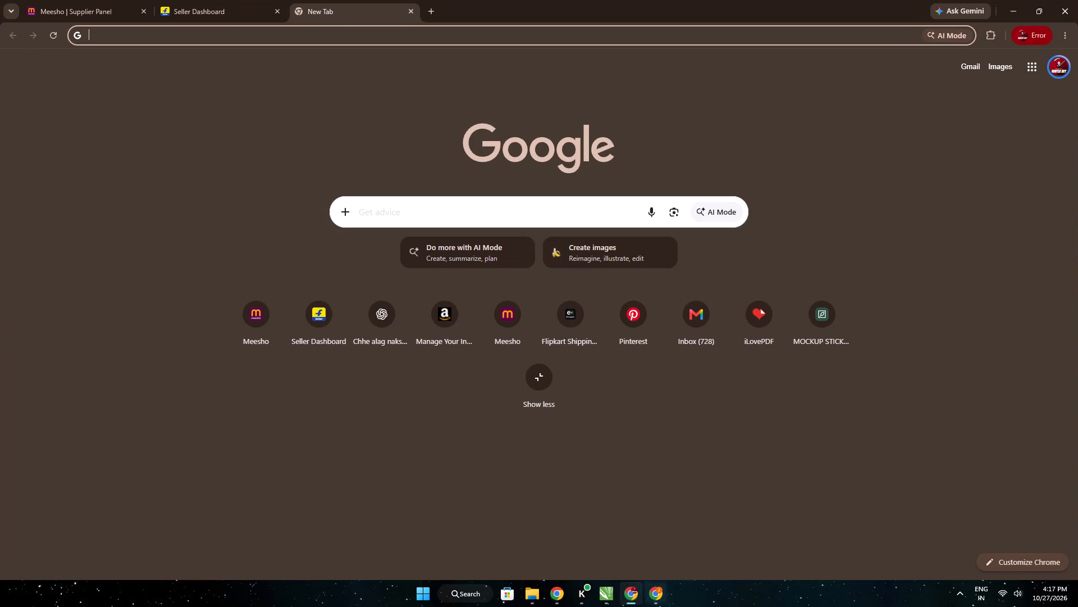
{"action": "left_click", "coordinate": [89, 0]}
{"action": "left_click", "coordinate": [82, 162]}
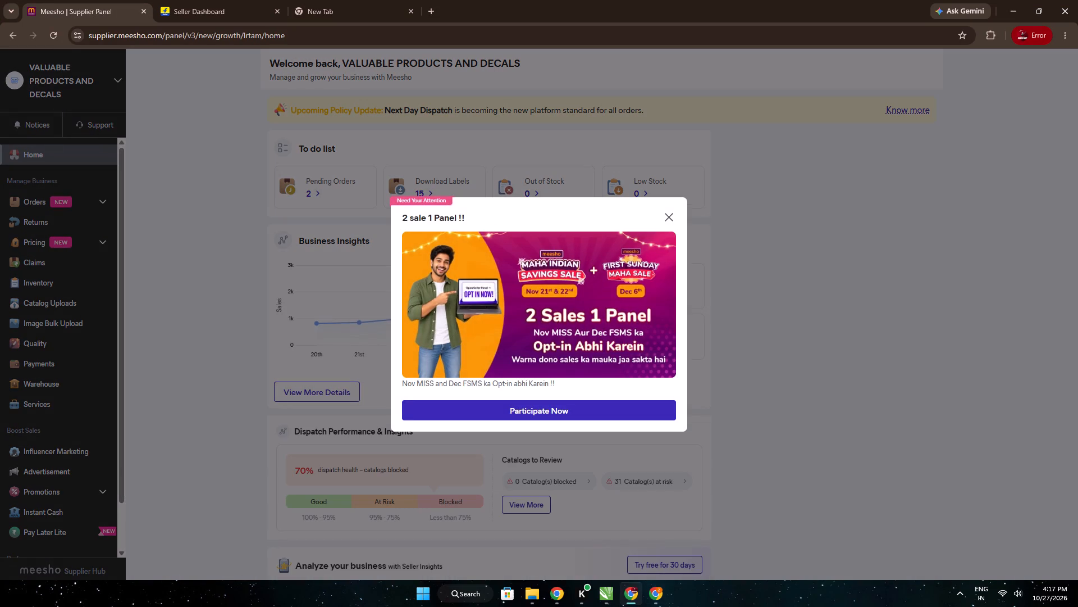
{"action": "left_click", "coordinate": [673, 220]}
{"action": "left_click", "coordinate": [344, 183]}
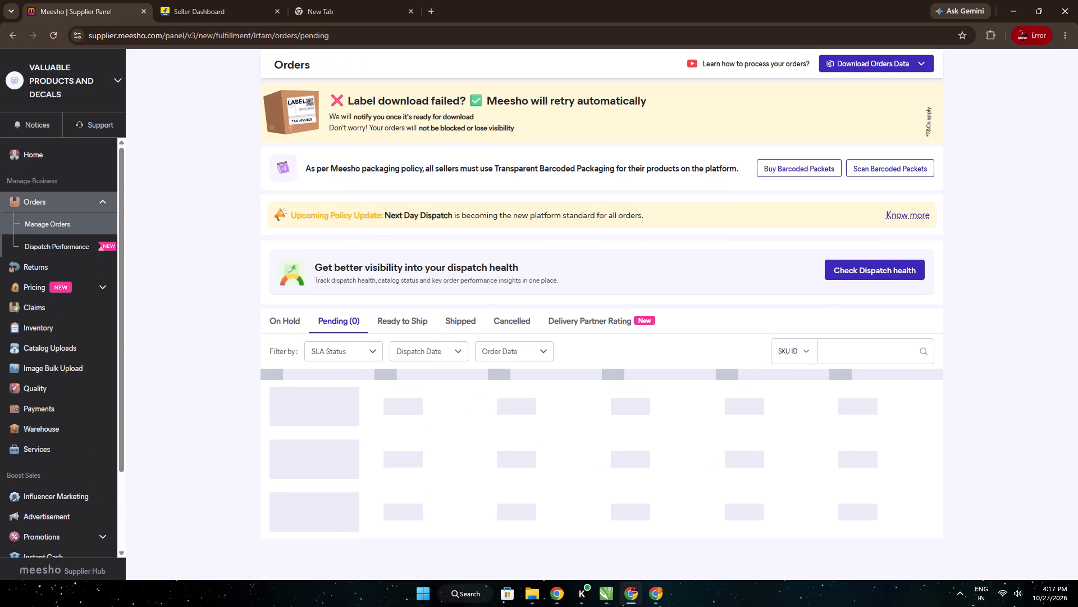
Switch to the other Chrome window showing the Snapdeal seller onboarding page.
{"action": "left_click", "coordinate": [645, 596]}
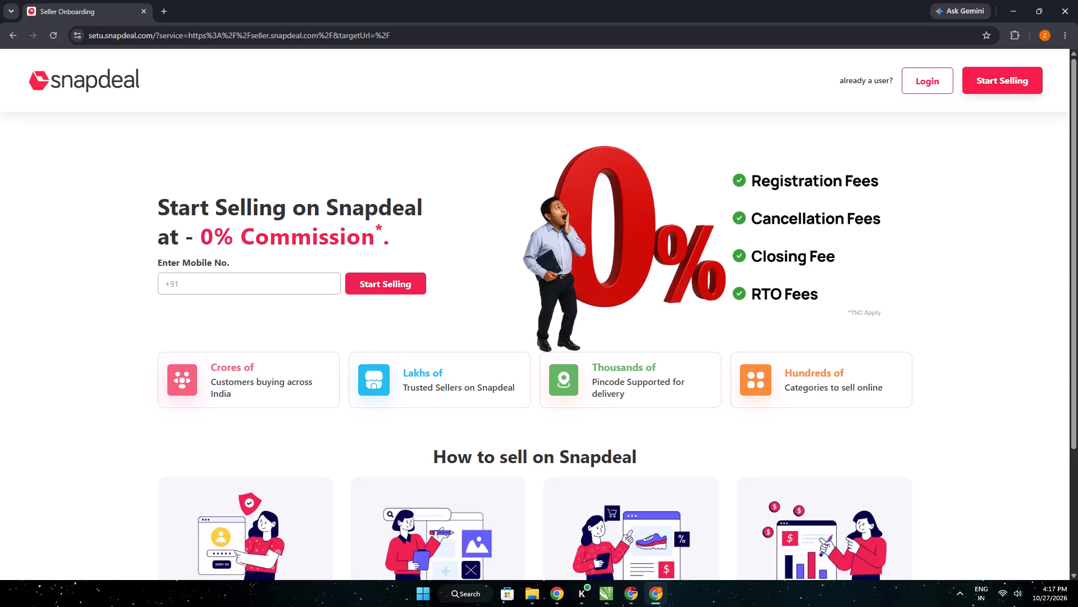
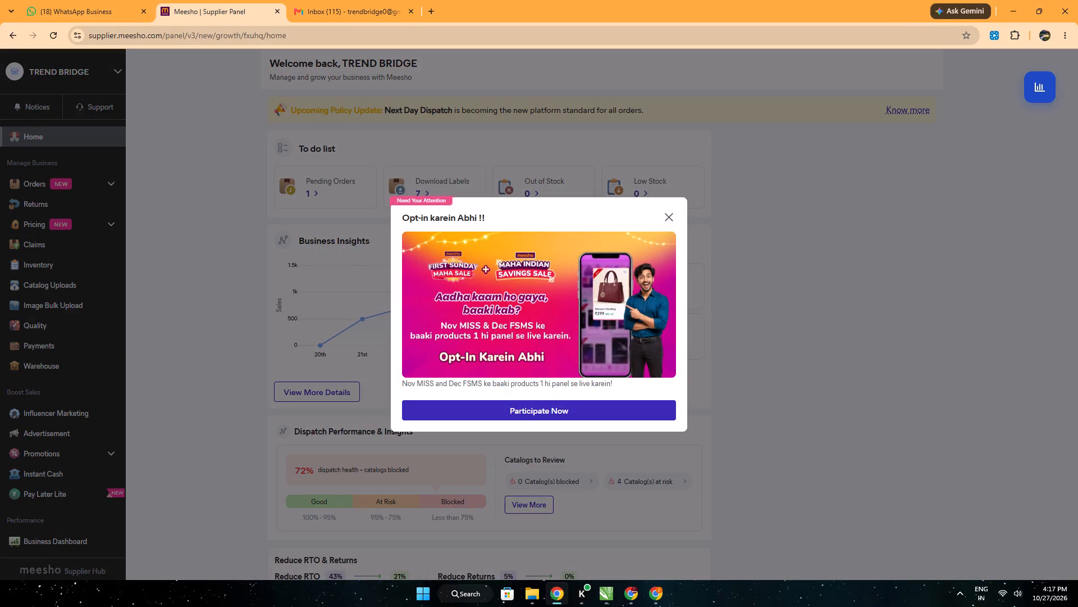
Dismiss the sale promotion in the Meesho Supplier Panel and check the pending and ready-to-ship orders.
{"action": "left_click", "coordinate": [669, 219]}
{"action": "left_click", "coordinate": [293, 188]}
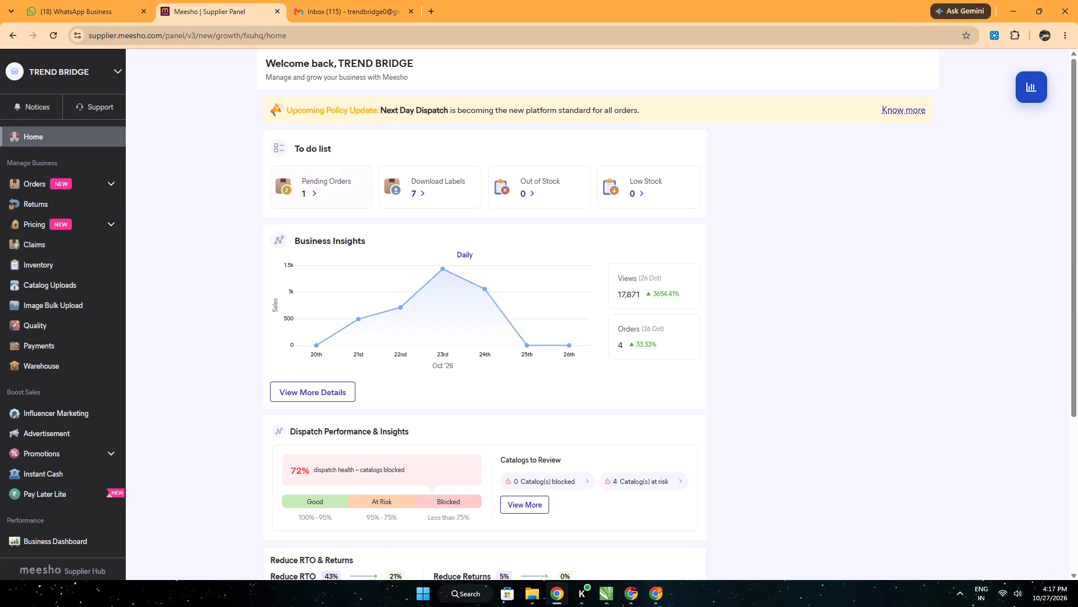
{"action": "left_click_drag", "start_coordinate": [255, 320], "coordinate": [261, 322]}
{"action": "left_click", "coordinate": [271, 324]}
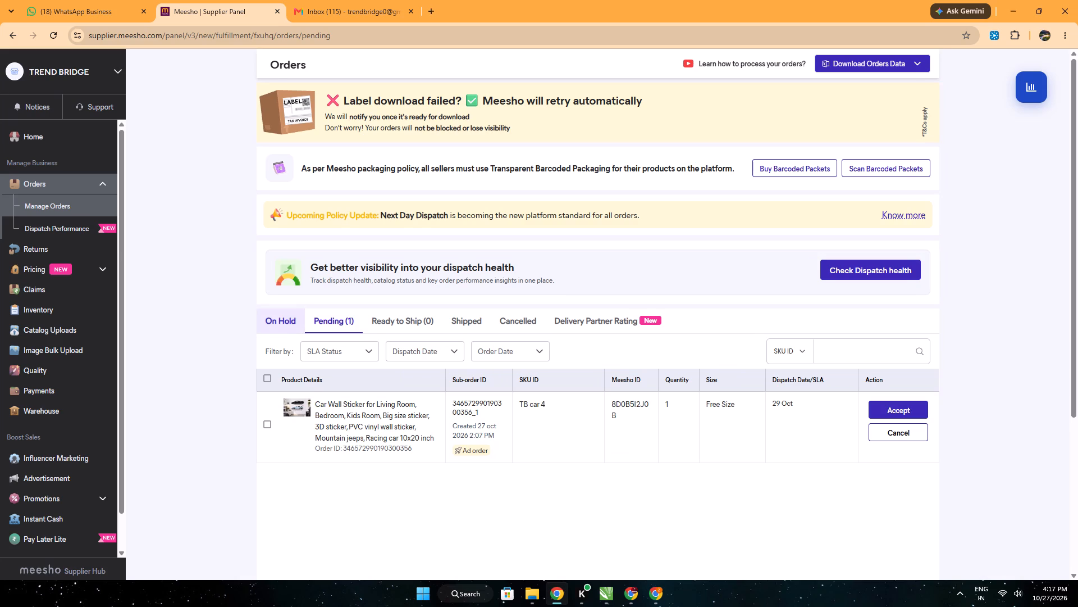
{"action": "left_click", "coordinate": [355, 321]}
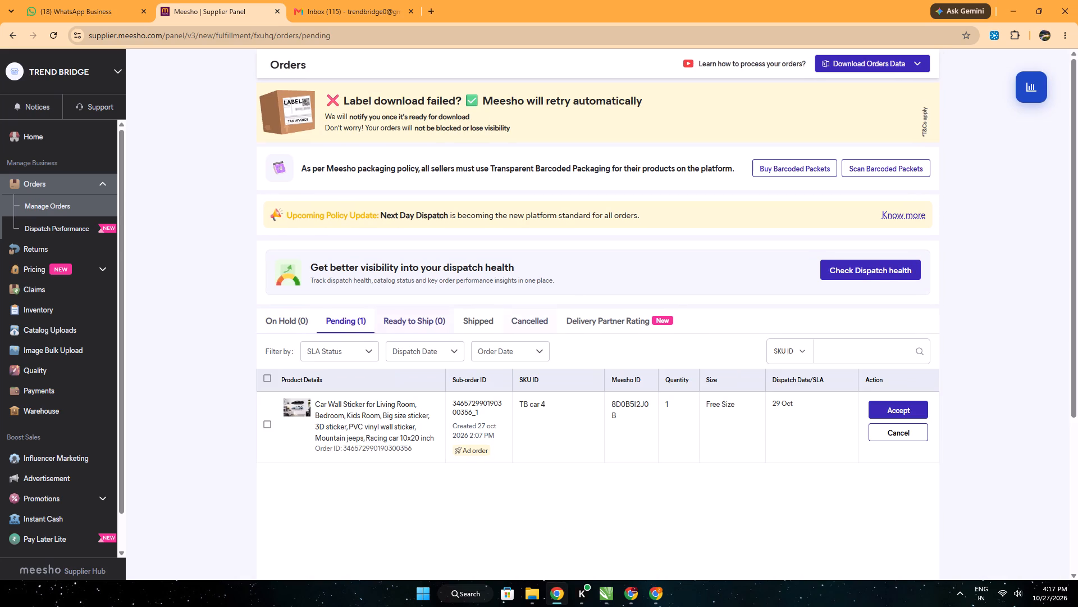
{"action": "left_click", "coordinate": [424, 319]}
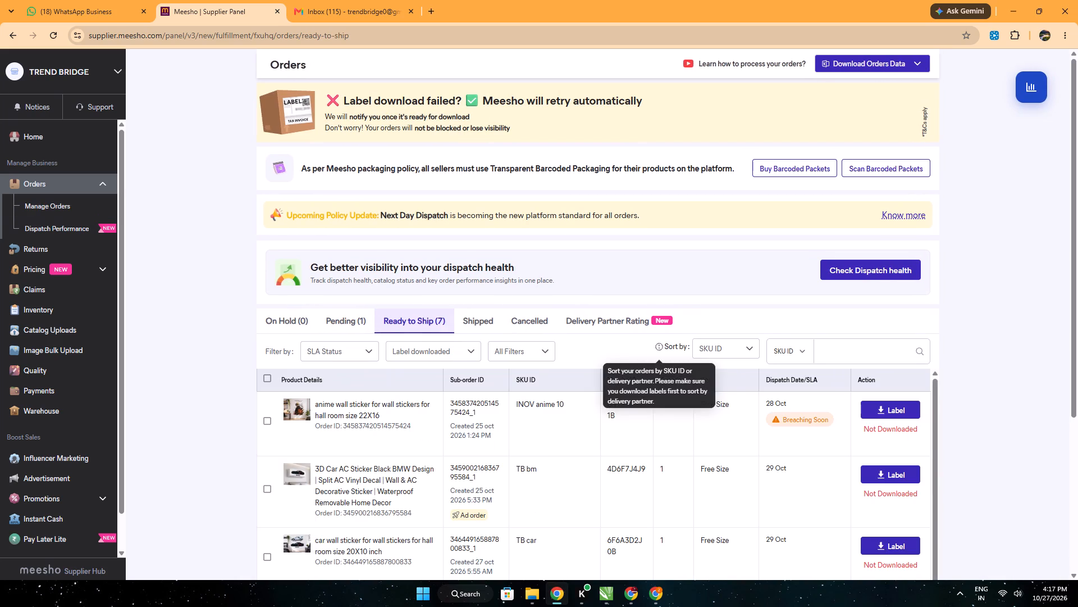
{"action": "left_click", "coordinate": [364, 325]}
Open the advertisement overview and examine the orders and revenue of the live ad campaigns.
{"action": "left_click", "coordinate": [70, 487]}
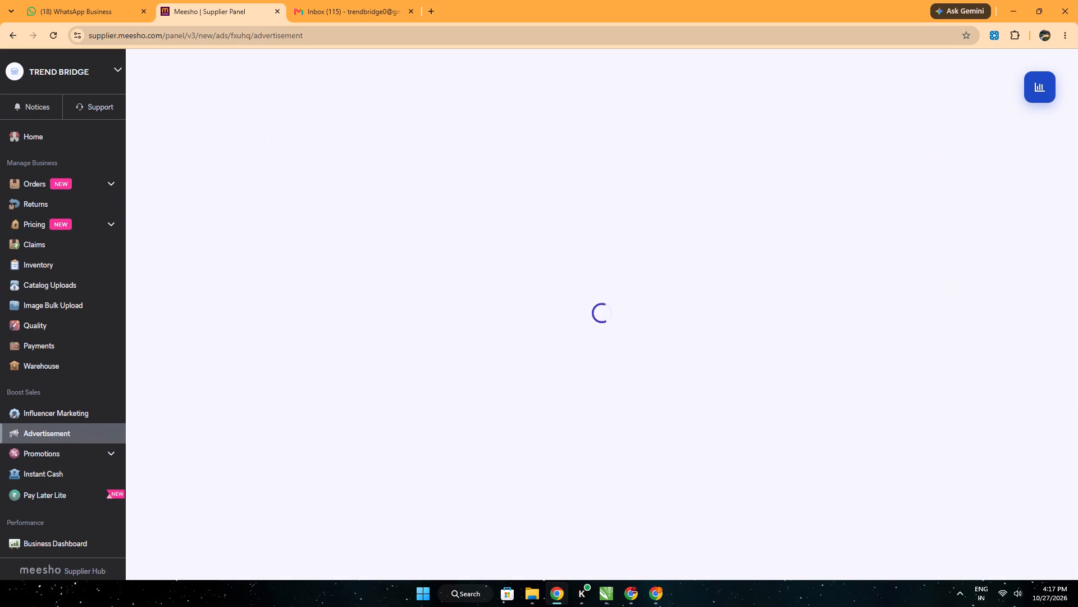
{"action": "scroll", "coordinate": [534, 363], "scroll_direction": "down", "scroll_amount": 5}
{"action": "left_click_drag", "start_coordinate": [654, 247], "coordinate": [613, 254]}
{"action": "left_click_drag", "start_coordinate": [654, 322], "coordinate": [614, 330]}
{"action": "left_click", "coordinate": [682, 388]}
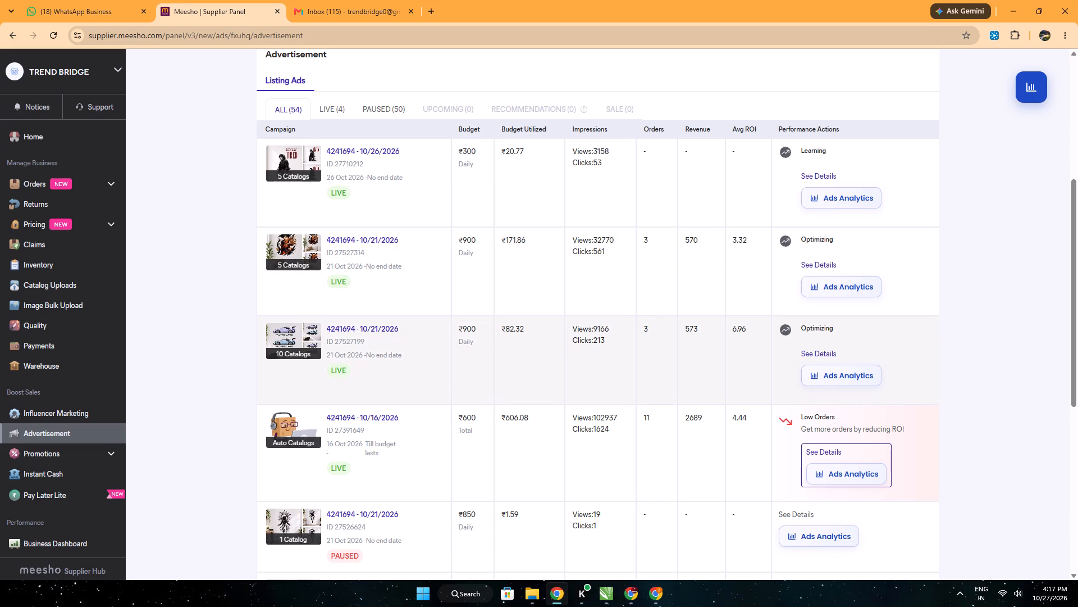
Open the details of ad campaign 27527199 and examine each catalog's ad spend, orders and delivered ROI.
{"action": "left_click", "coordinate": [801, 354]}
{"action": "scroll", "coordinate": [416, 346], "scroll_direction": "down", "scroll_amount": 12}
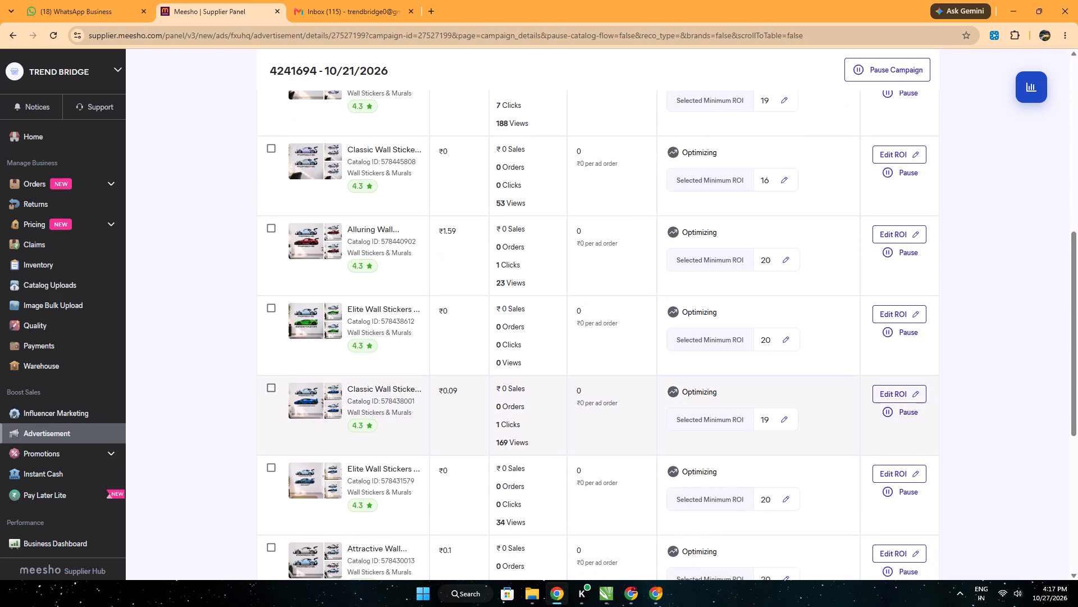
{"action": "scroll", "coordinate": [446, 512], "scroll_direction": "down", "scroll_amount": 5}
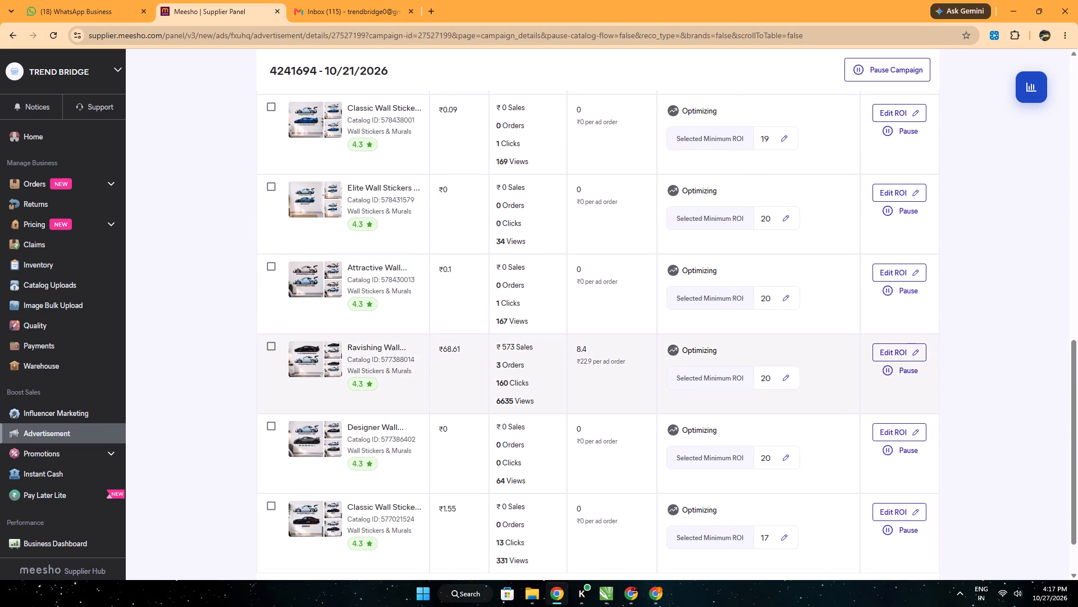
{"action": "left_click_drag", "start_coordinate": [595, 352], "coordinate": [584, 355]}
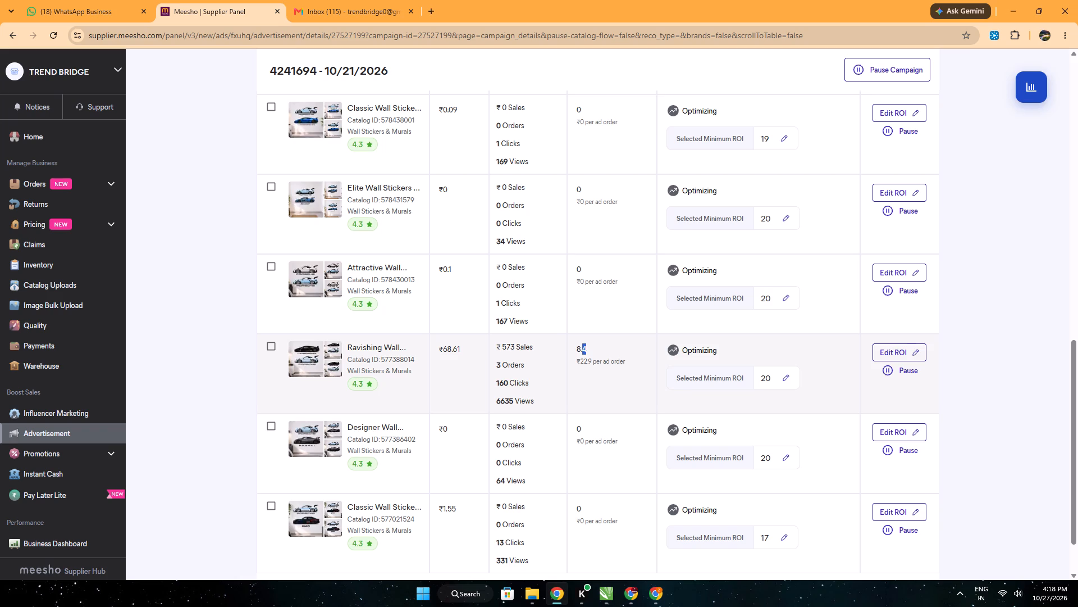
{"action": "left_click", "coordinate": [582, 366]}
{"action": "left_click_drag", "start_coordinate": [592, 346], "coordinate": [569, 348]}
{"action": "left_click", "coordinate": [574, 377]}
{"action": "left_click_drag", "start_coordinate": [593, 352], "coordinate": [577, 357]}
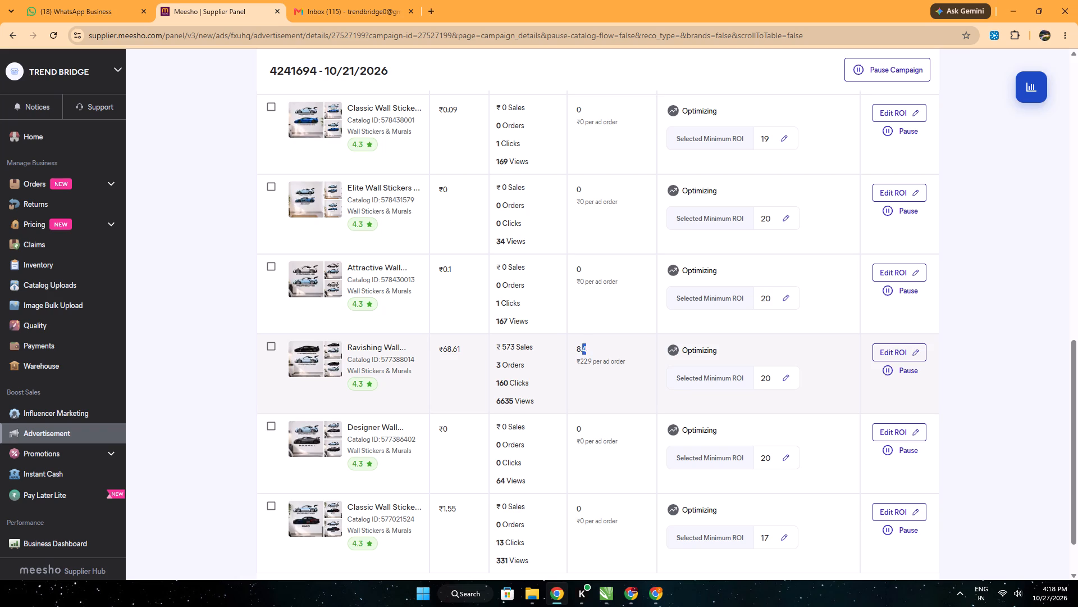
{"action": "left_click", "coordinate": [569, 381]}
{"action": "left_click_drag", "start_coordinate": [592, 357], "coordinate": [571, 358]}
{"action": "scroll", "coordinate": [571, 361], "scroll_direction": "up", "scroll_amount": 18}
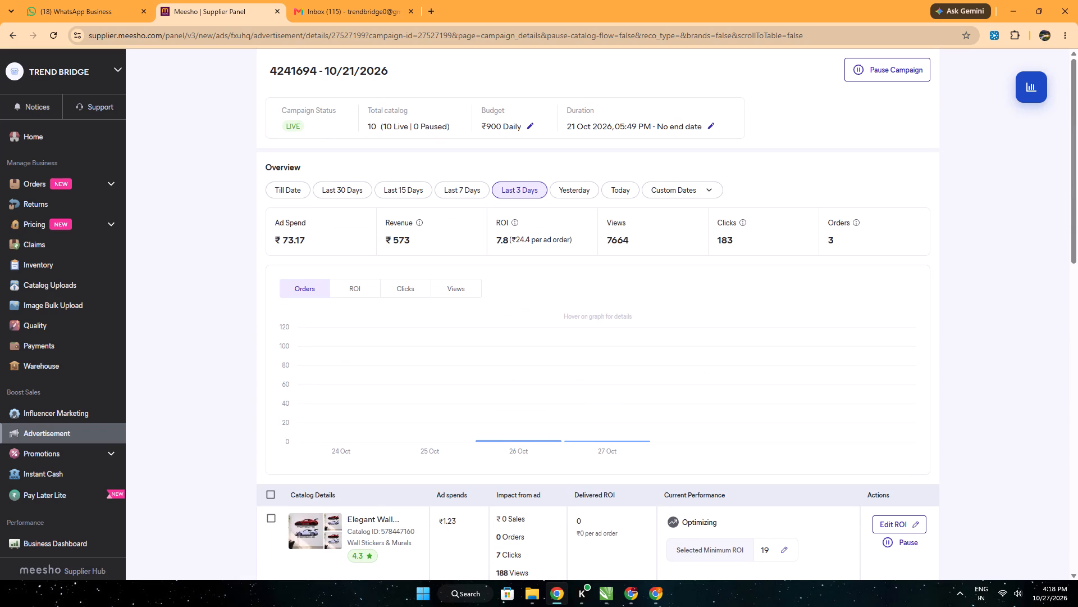
Return to the advertisement list, change the overview period, and examine the total ad spend and ROI.
{"action": "left_click", "coordinate": [77, 149]}
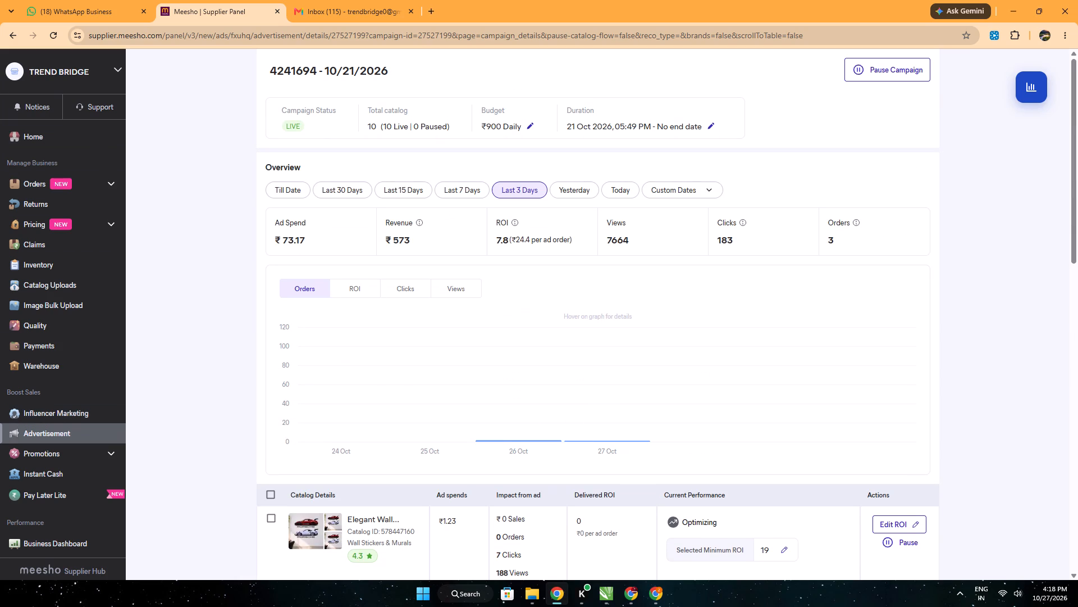
{"action": "left_click", "coordinate": [71, 426]}
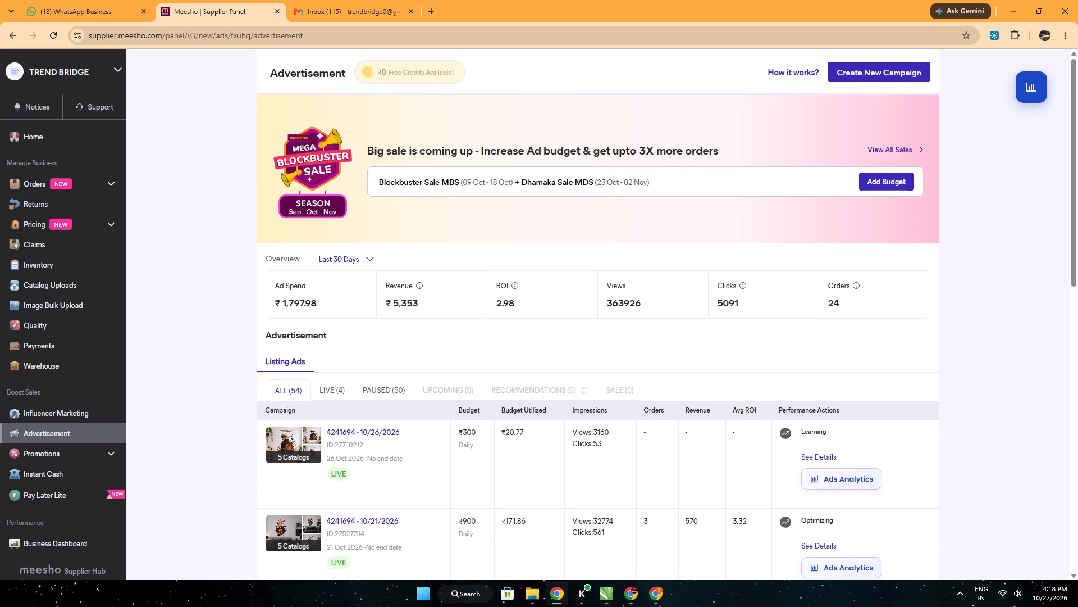
{"action": "left_click", "coordinate": [335, 253]}
{"action": "left_click", "coordinate": [336, 358]}
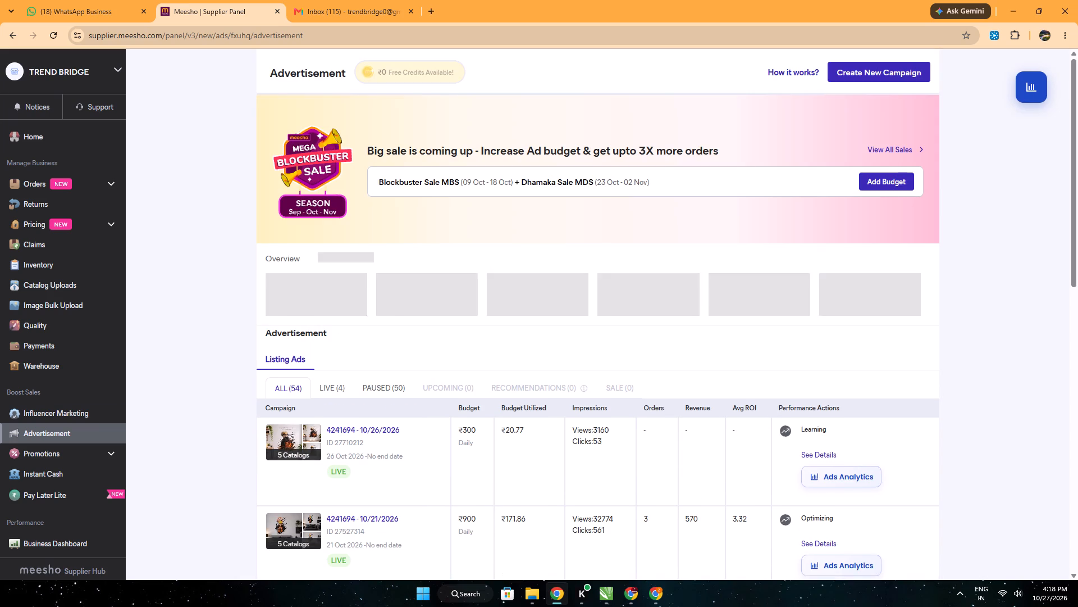
{"action": "left_click_drag", "start_coordinate": [328, 311], "coordinate": [273, 319]}
{"action": "left_click", "coordinate": [510, 317]}
{"action": "left_click_drag", "start_coordinate": [519, 301], "coordinate": [470, 310]}
Open the orders page and look through the cancelled orders.
{"action": "left_click", "coordinate": [68, 185]}
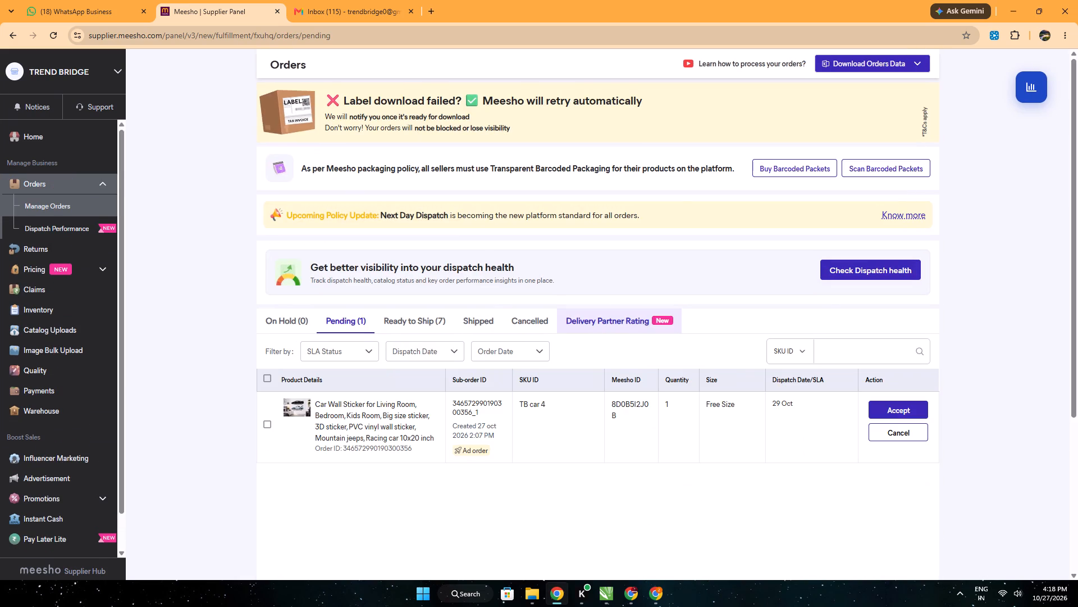
{"action": "left_click", "coordinate": [490, 329]}
{"action": "left_click", "coordinate": [533, 321]}
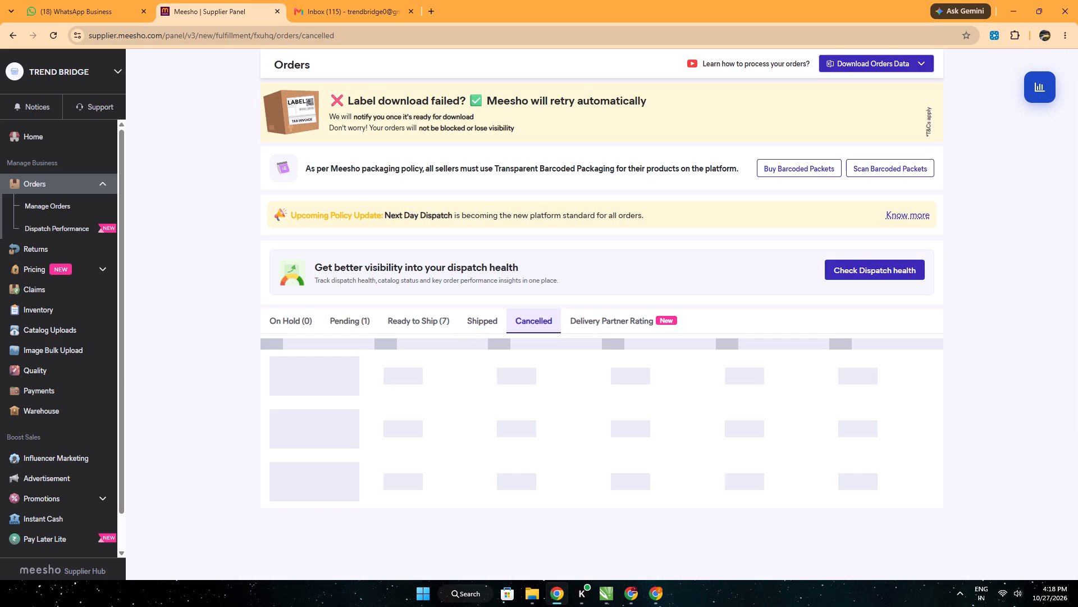
{"action": "scroll", "coordinate": [330, 407], "scroll_direction": "down", "scroll_amount": 1}
{"action": "scroll", "coordinate": [330, 406], "scroll_direction": "up", "scroll_amount": 1}
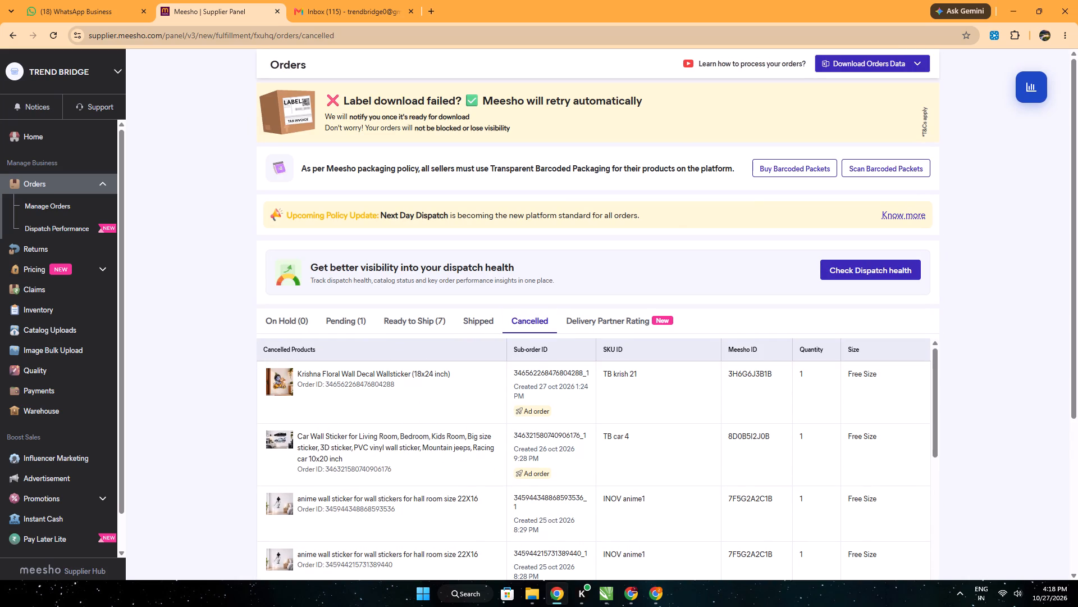
Look through the ready-to-ship orders and their SKUs, then return to the pending orders.
{"action": "left_click", "coordinate": [406, 322]}
{"action": "scroll", "coordinate": [195, 417], "scroll_direction": "down", "scroll_amount": 3}
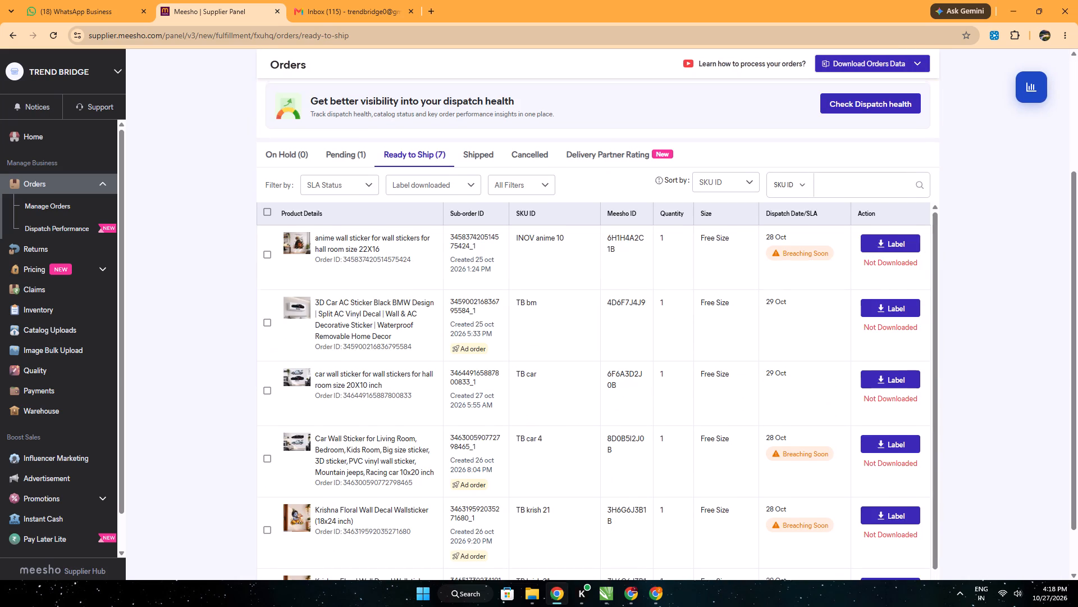
{"action": "scroll", "coordinate": [333, 370], "scroll_direction": "down", "scroll_amount": 2}
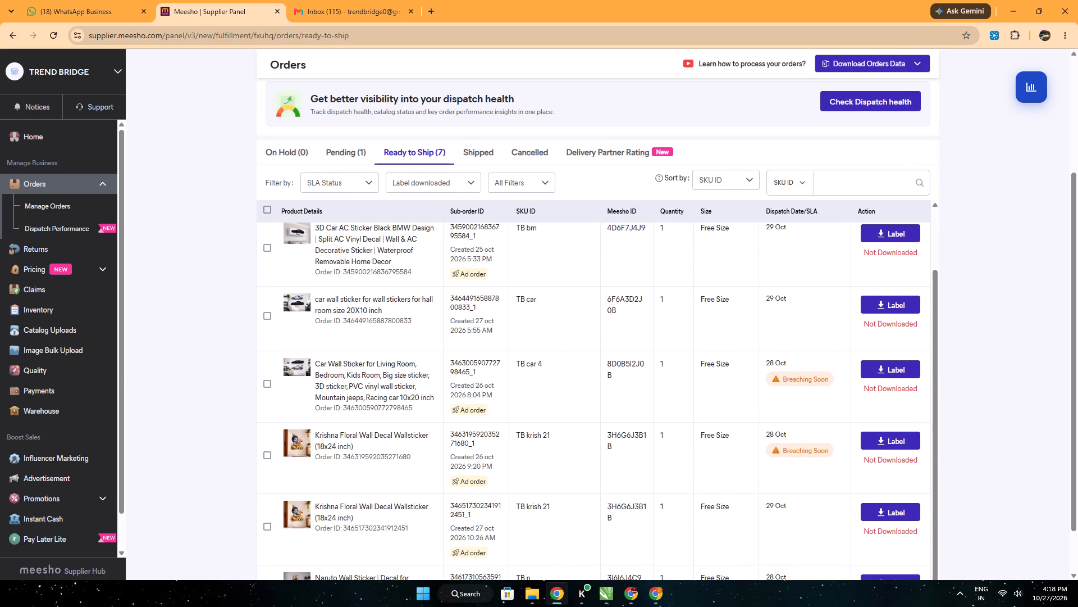
{"action": "left_click_drag", "start_coordinate": [550, 364], "coordinate": [512, 369]}
{"action": "left_click", "coordinate": [519, 389]}
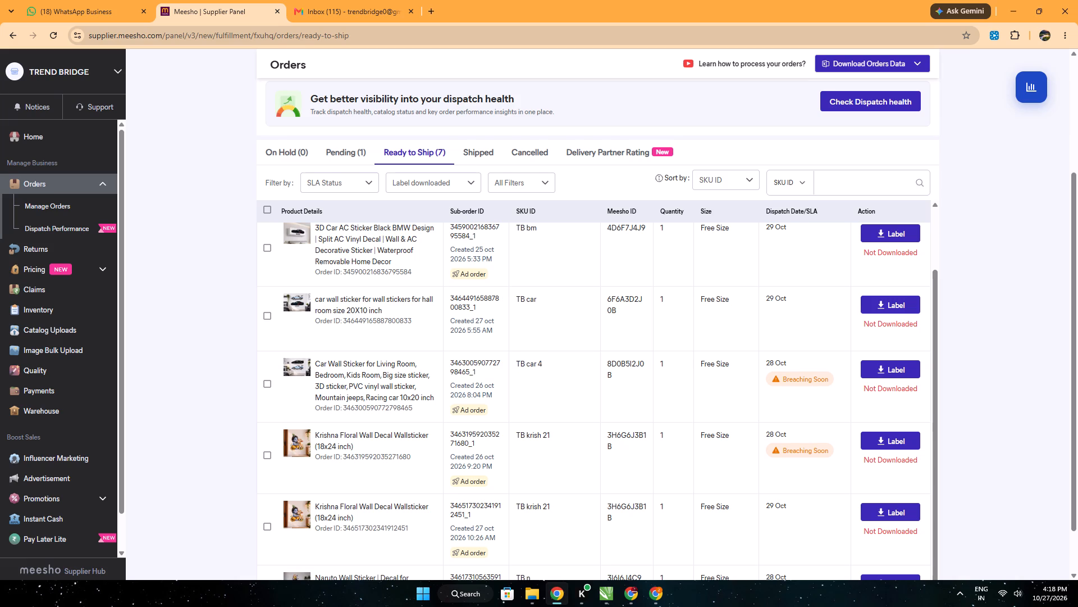
{"action": "scroll", "coordinate": [536, 413], "scroll_direction": "down", "scroll_amount": 9}
{"action": "left_click", "coordinate": [106, 211]}
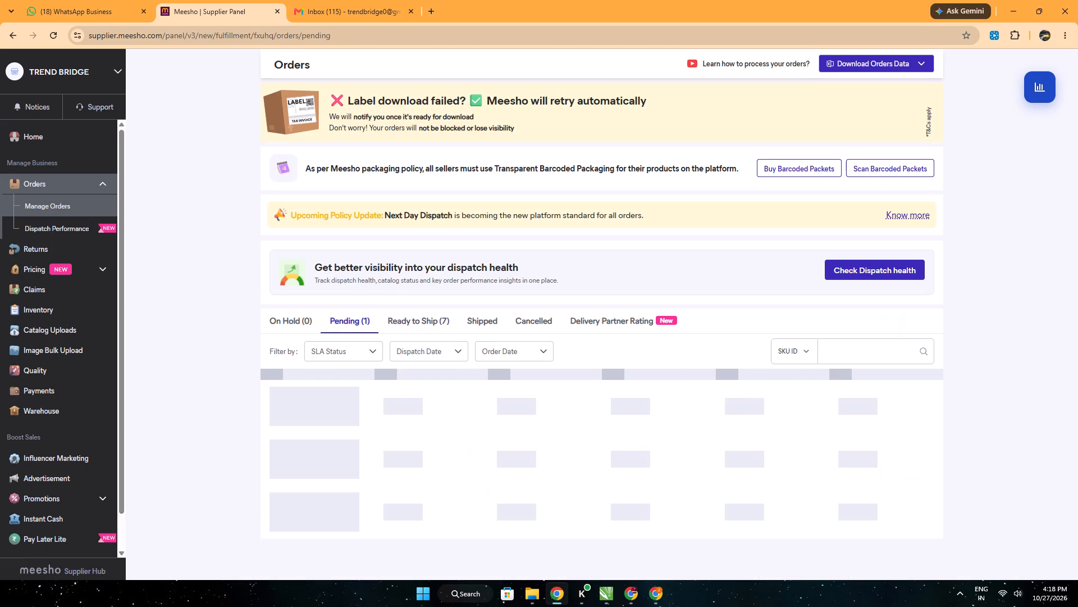
{"action": "left_click", "coordinate": [299, 345]}
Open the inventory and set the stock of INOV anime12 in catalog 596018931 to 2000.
{"action": "left_click", "coordinate": [84, 326]}
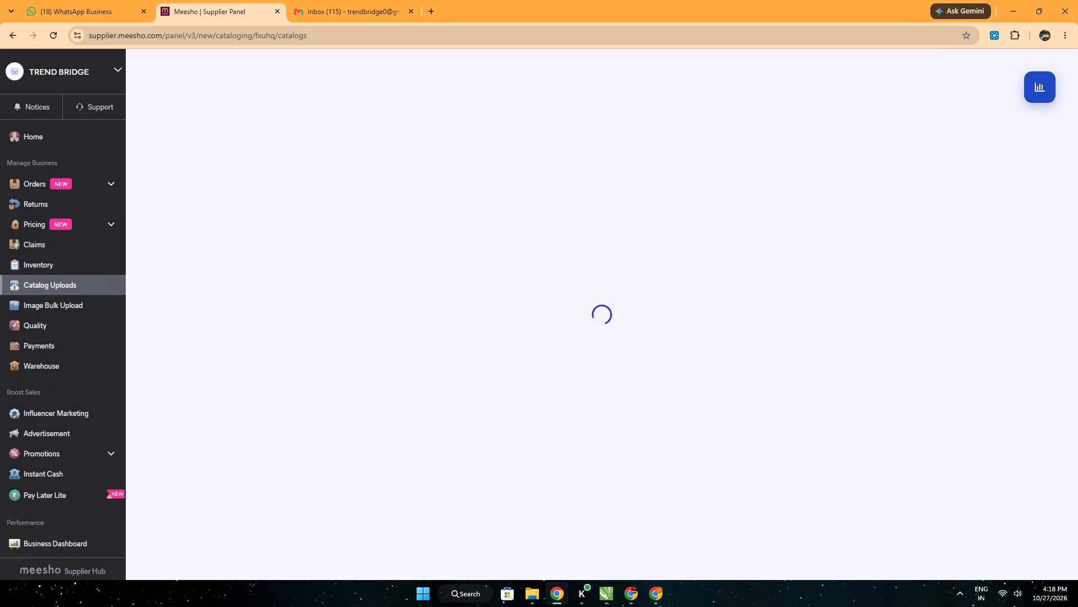
{"action": "left_click", "coordinate": [88, 257]}
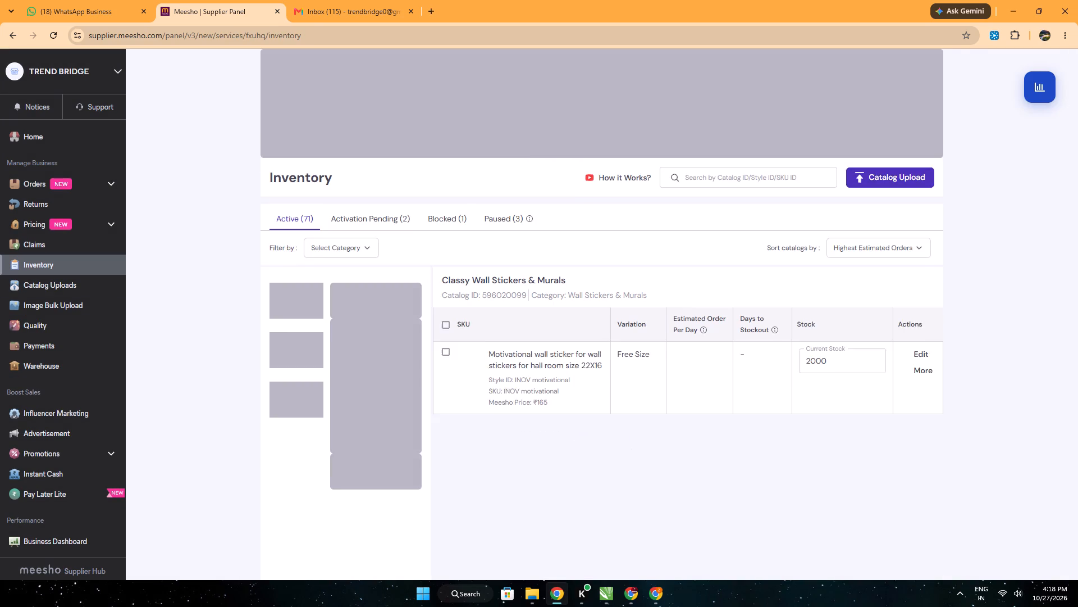
{"action": "left_click", "coordinate": [346, 405]}
{"action": "left_click", "coordinate": [0, 445]}
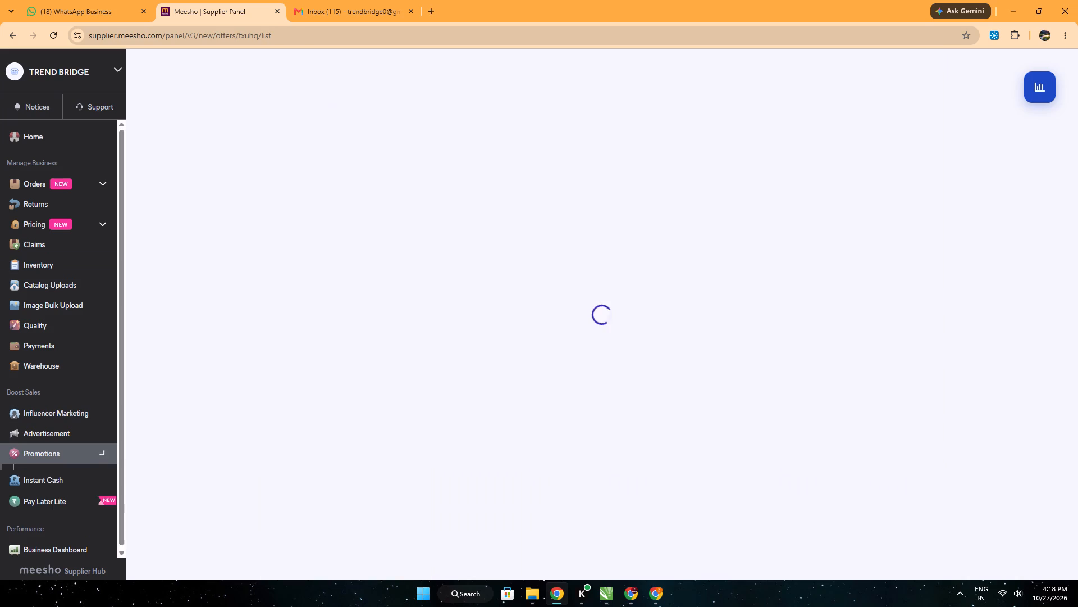
{"action": "left_click", "coordinate": [73, 271]}
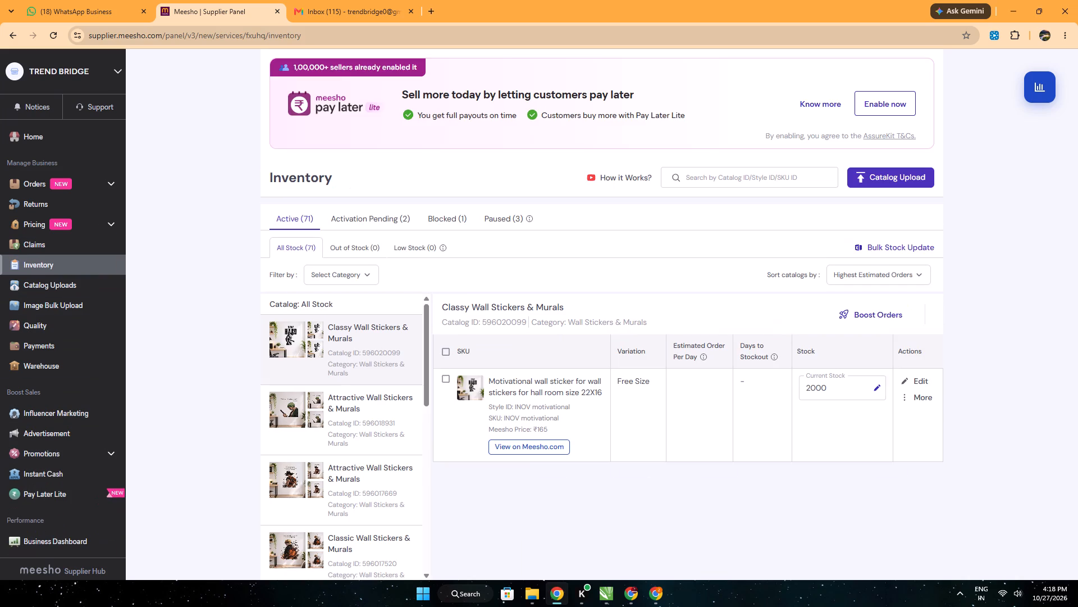
{"action": "left_click", "coordinate": [287, 391]}
{"action": "left_click_drag", "start_coordinate": [821, 393], "coordinate": [792, 397]}
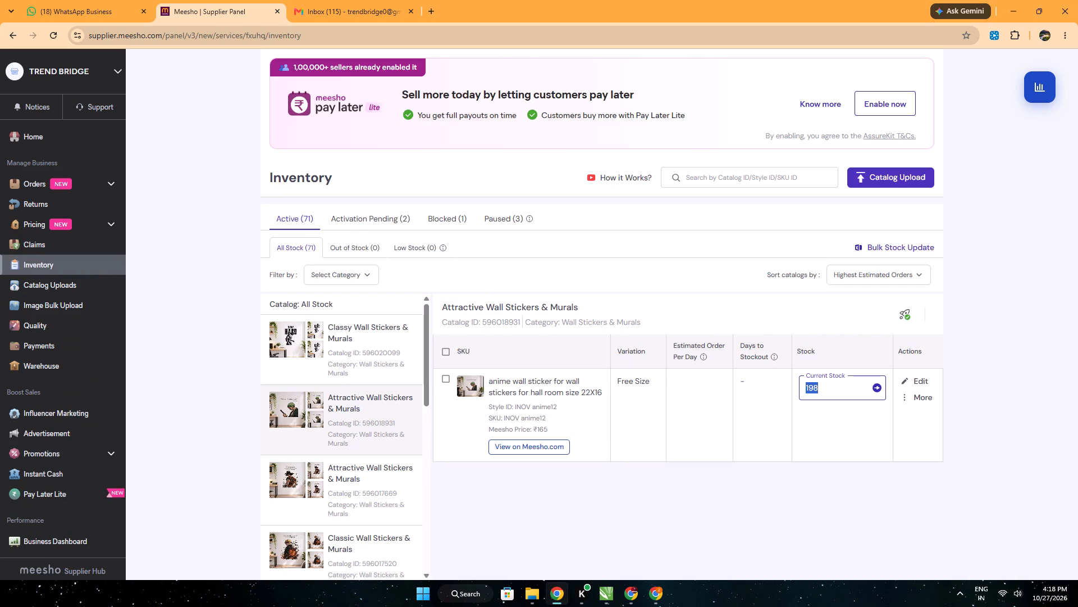
{"action": "type", "text": "2000"}
{"action": "key", "text": "Return"}
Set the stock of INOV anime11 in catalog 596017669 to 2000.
{"action": "left_click", "coordinate": [342, 490]}
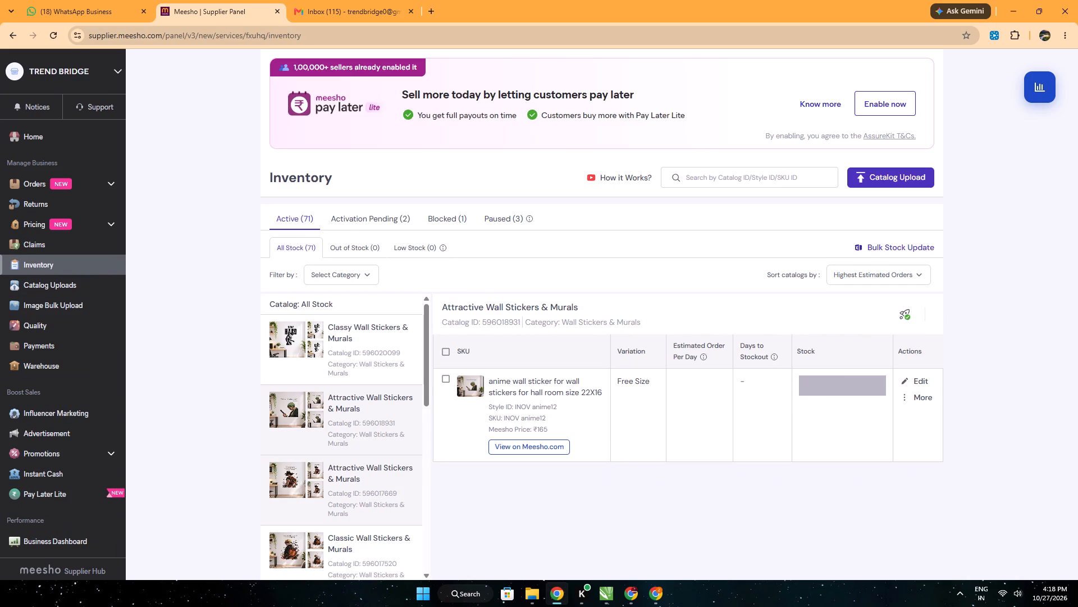
{"action": "left_click_drag", "start_coordinate": [832, 387], "coordinate": [753, 411]}
{"action": "key", "text": "2"}
{"action": "key", "text": "0"}
{"action": "key", "text": "0"}
{"action": "key", "text": "0"}
{"action": "key", "text": "Return"}
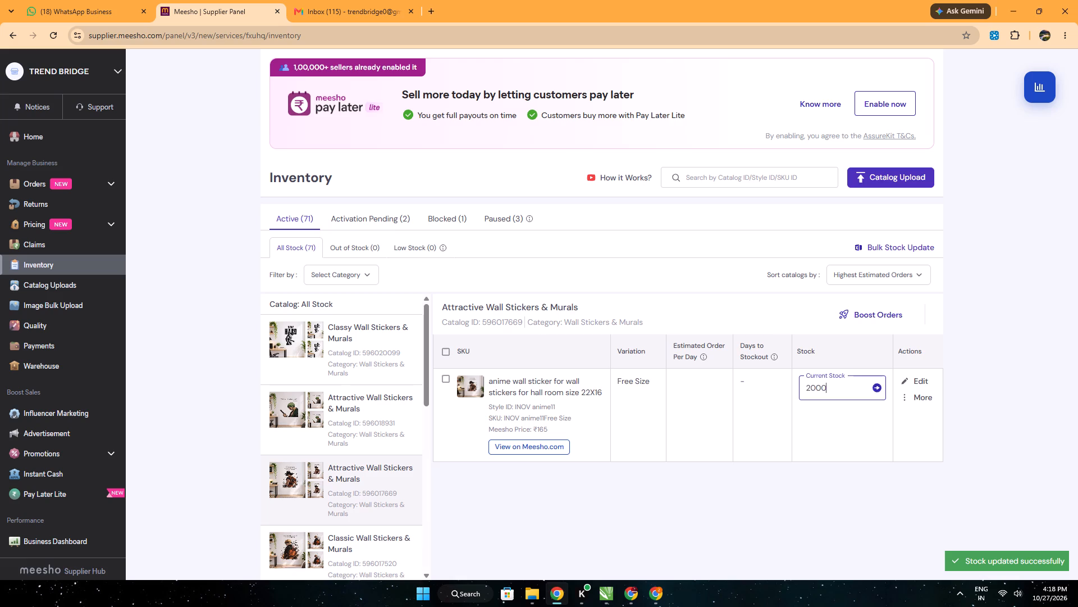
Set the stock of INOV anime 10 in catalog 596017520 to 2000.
{"action": "left_click", "coordinate": [328, 546]}
{"action": "left_click_drag", "start_coordinate": [828, 391], "coordinate": [756, 400]}
{"action": "key", "text": "2"}
{"action": "key", "text": "0"}
{"action": "key", "text": "0"}
{"action": "key", "text": "0"}
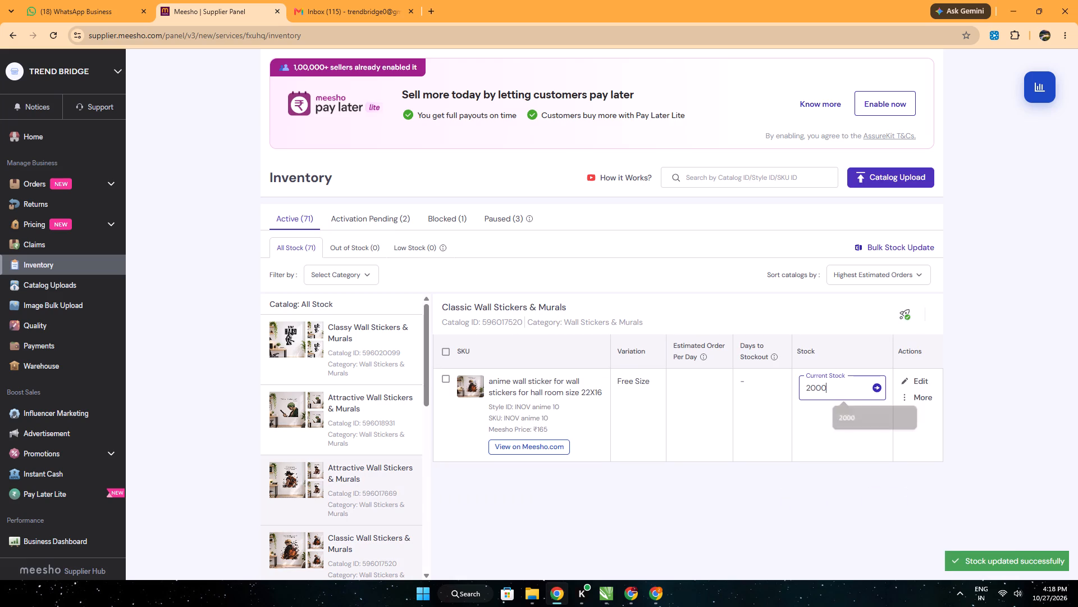
{"action": "key", "text": "Return"}
Check the current stock of further anime sticker catalogs, including INOV anime9 and INOV anime5.
{"action": "scroll", "coordinate": [226, 476], "scroll_direction": "down", "scroll_amount": 1}
{"action": "scroll", "coordinate": [365, 526], "scroll_direction": "down", "scroll_amount": 3}
{"action": "left_click", "coordinate": [359, 472]}
{"action": "left_click_drag", "start_coordinate": [836, 391], "coordinate": [833, 391]}
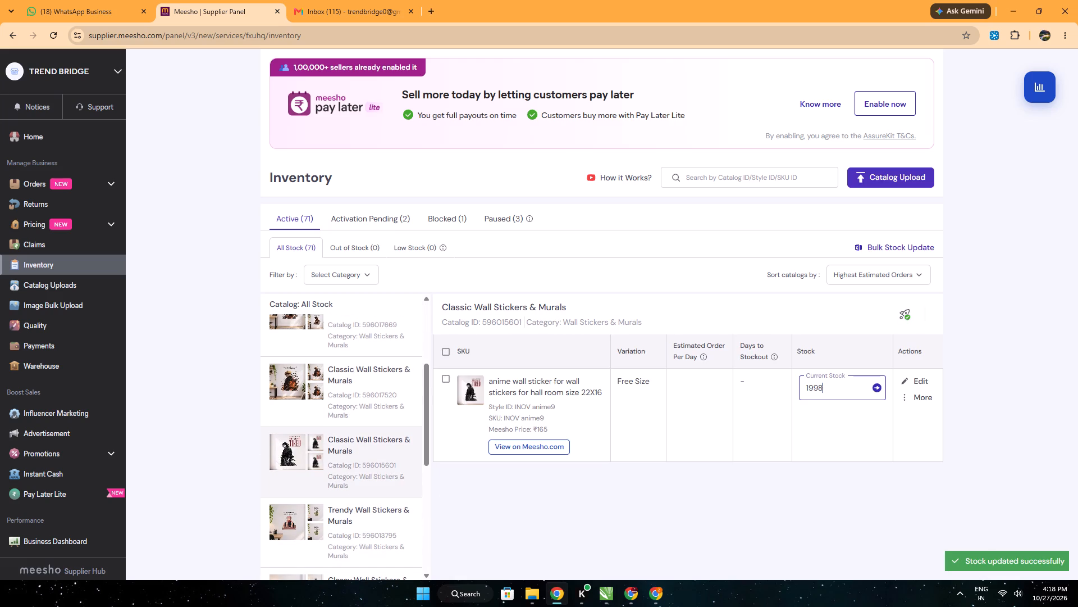
{"action": "left_click_drag", "start_coordinate": [833, 391], "coordinate": [736, 400]}
{"action": "left_click", "coordinate": [328, 565]}
{"action": "scroll", "coordinate": [333, 549], "scroll_direction": "down", "scroll_amount": 3}
{"action": "left_click", "coordinate": [339, 520]}
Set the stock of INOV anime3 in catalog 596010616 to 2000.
{"action": "scroll", "coordinate": [339, 520], "scroll_direction": "down", "scroll_amount": 2}
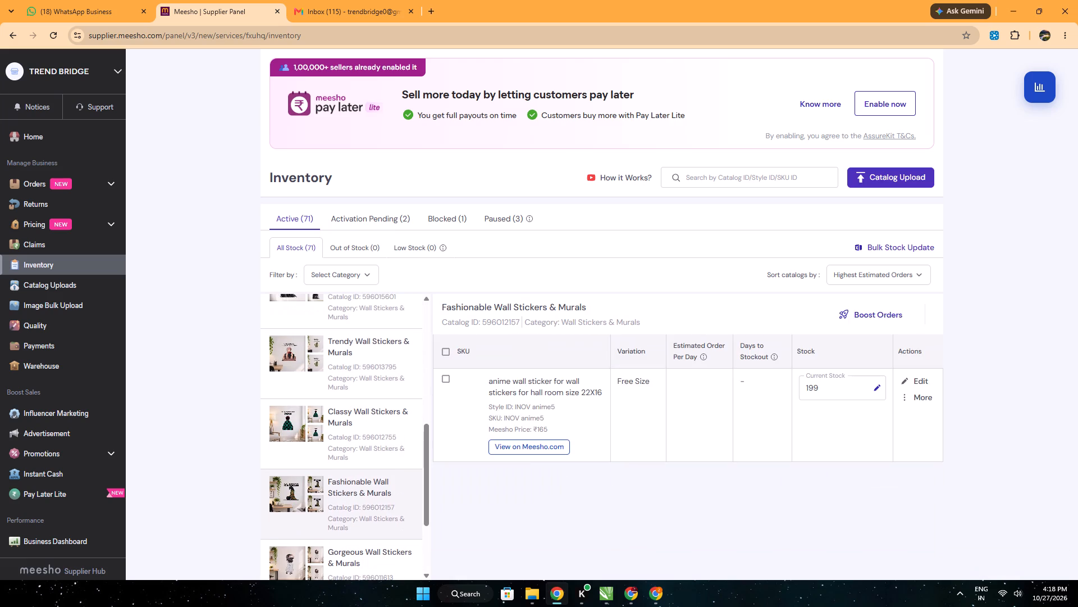
{"action": "scroll", "coordinate": [339, 520], "scroll_direction": "down", "scroll_amount": 2}
{"action": "left_click", "coordinate": [331, 530]}
{"action": "scroll", "coordinate": [332, 529], "scroll_direction": "down", "scroll_amount": 2}
{"action": "left_click_drag", "start_coordinate": [823, 386], "coordinate": [751, 396]}
{"action": "key", "text": "2"}
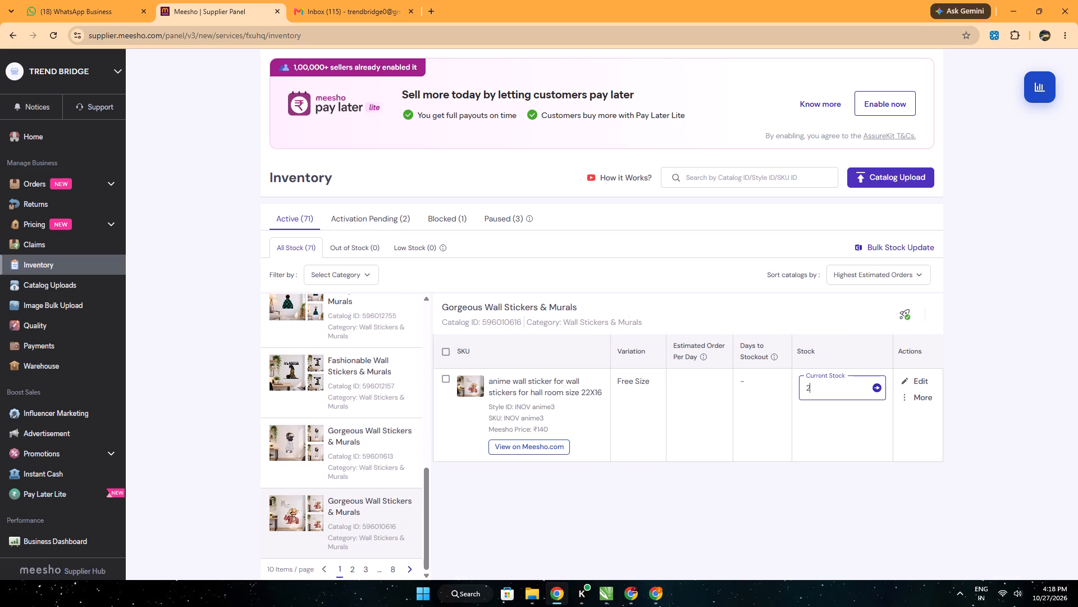
{"action": "key", "text": "0"}
{"action": "key", "text": "0"}
{"action": "key", "text": "0"}
{"action": "key", "text": "period"}
{"action": "key", "text": "period"}
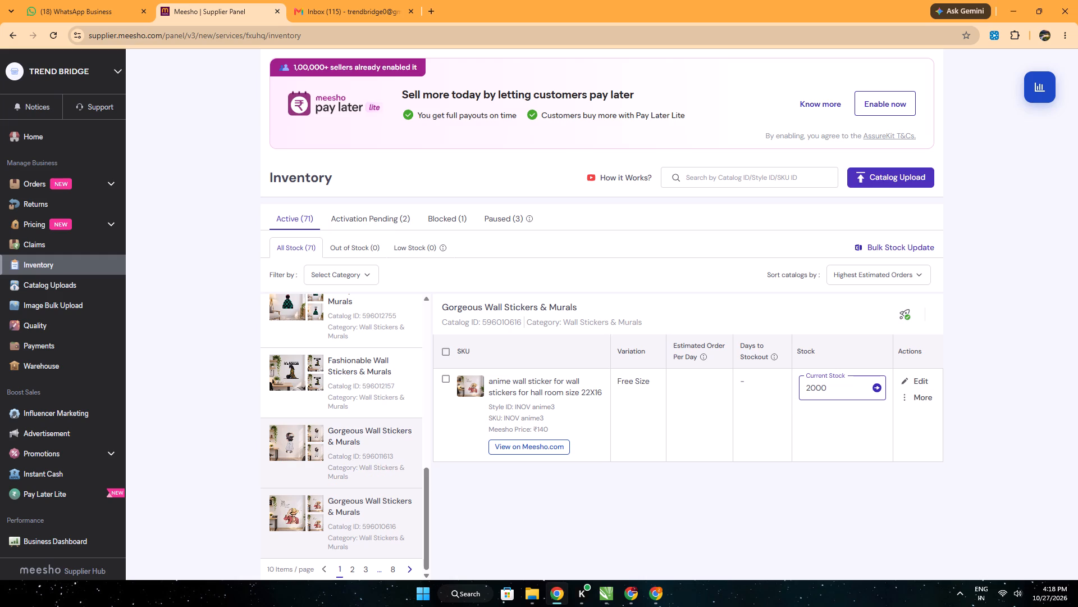
{"action": "key", "text": "Return"}
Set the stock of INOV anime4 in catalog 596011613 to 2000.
{"action": "left_click", "coordinate": [354, 449]}
{"action": "left_click_drag", "start_coordinate": [835, 392], "coordinate": [742, 409]}
{"action": "key", "text": "2"}
{"action": "type", "text": "000"}
{"action": "left_click_drag", "start_coordinate": [836, 389], "coordinate": [771, 397]}
{"action": "key", "text": "2"}
{"action": "key", "text": "0"}
{"action": "type", "text": "00"}
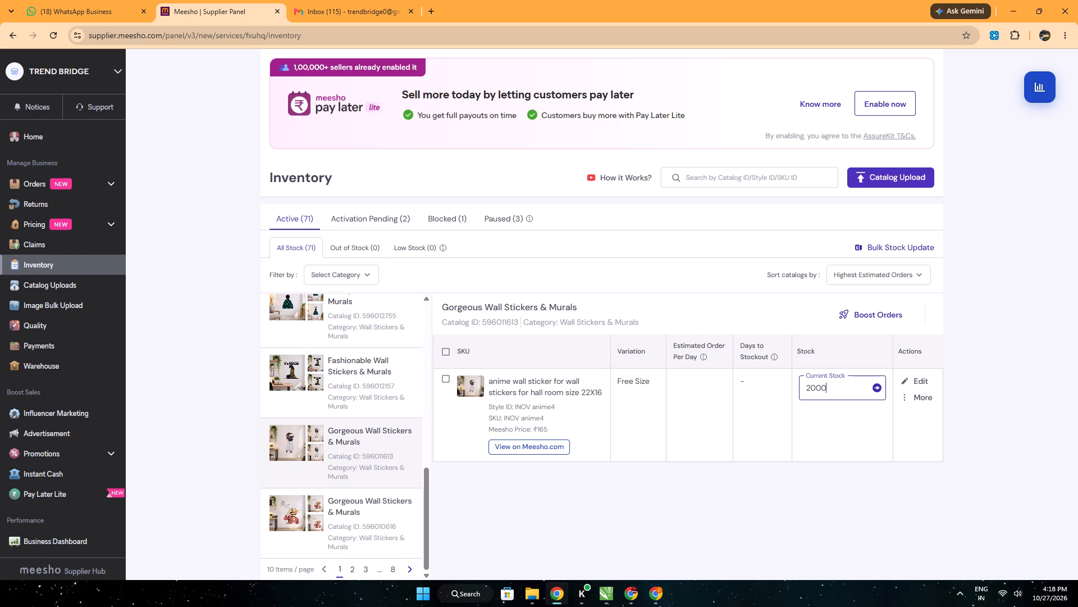
{"action": "key", "text": "Return"}
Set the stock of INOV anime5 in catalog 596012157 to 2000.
{"action": "left_click", "coordinate": [359, 354]}
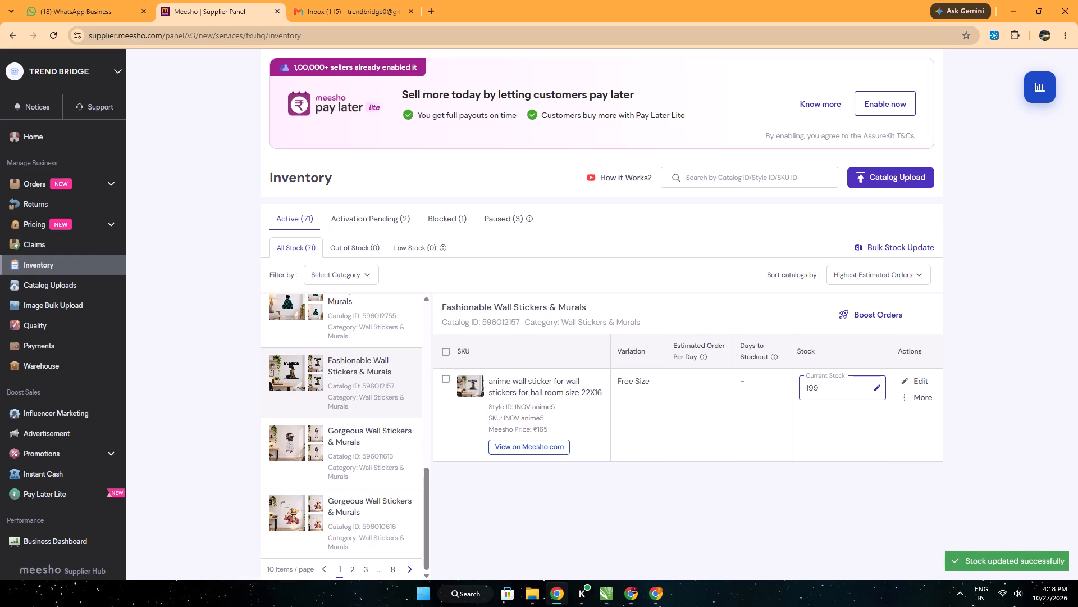
{"action": "left_click_drag", "start_coordinate": [821, 384], "coordinate": [755, 401]}
{"action": "key", "text": "2"}
{"action": "type", "text": "000"}
{"action": "key", "text": "Return"}
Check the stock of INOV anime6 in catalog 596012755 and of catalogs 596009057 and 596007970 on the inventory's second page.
{"action": "scroll", "coordinate": [360, 340], "scroll_direction": "up", "scroll_amount": 1}
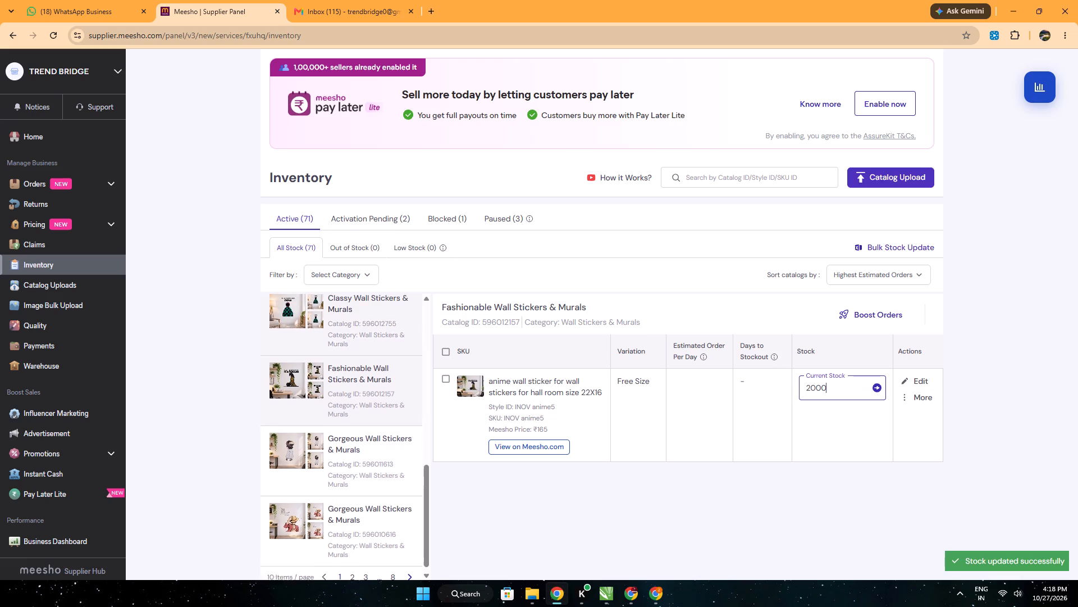
{"action": "left_click_drag", "start_coordinate": [360, 344], "coordinate": [359, 354]}
{"action": "scroll", "coordinate": [297, 457], "scroll_direction": "down", "scroll_amount": 6}
{"action": "left_click", "coordinate": [346, 570]}
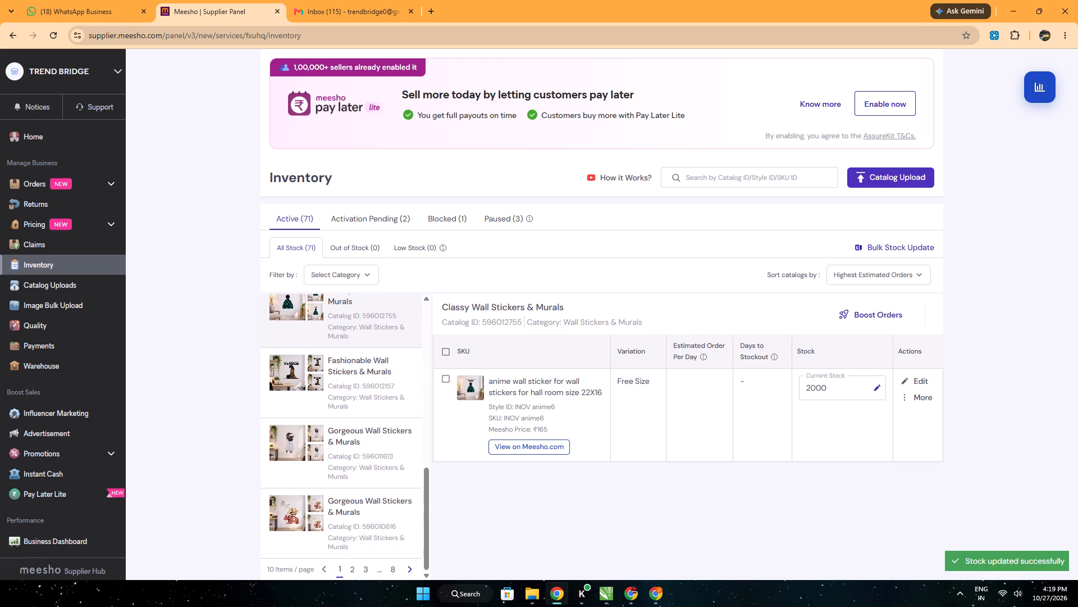
{"action": "left_click", "coordinate": [351, 569]}
{"action": "left_click", "coordinate": [339, 406]}
{"action": "left_click", "coordinate": [338, 471]}
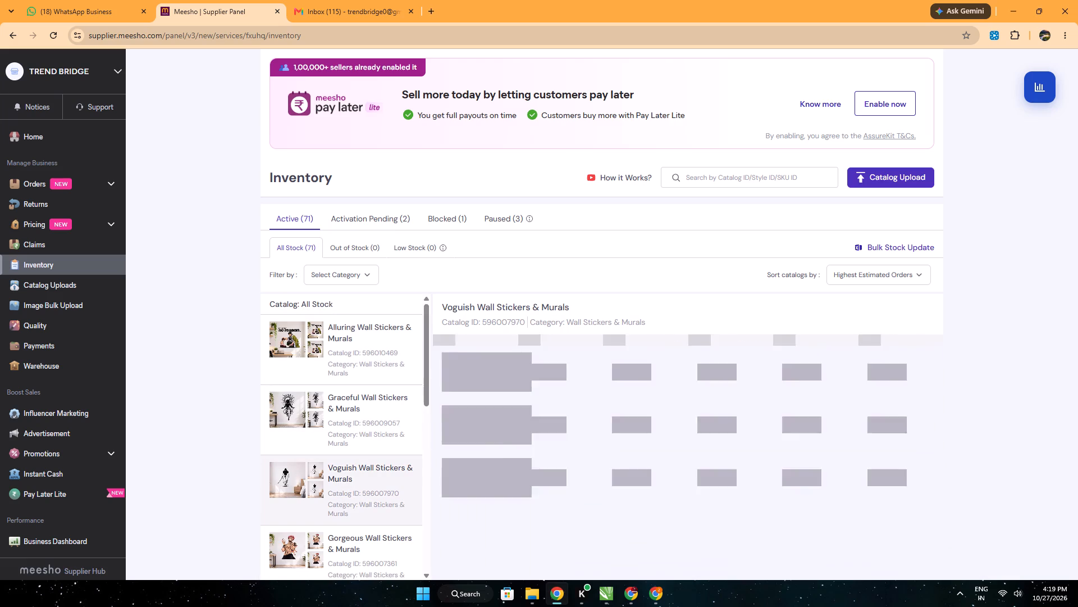
Switch to the browser window with the Valuable Products and Decals supplier account and view its inventory.
{"action": "left_click", "coordinate": [627, 587]}
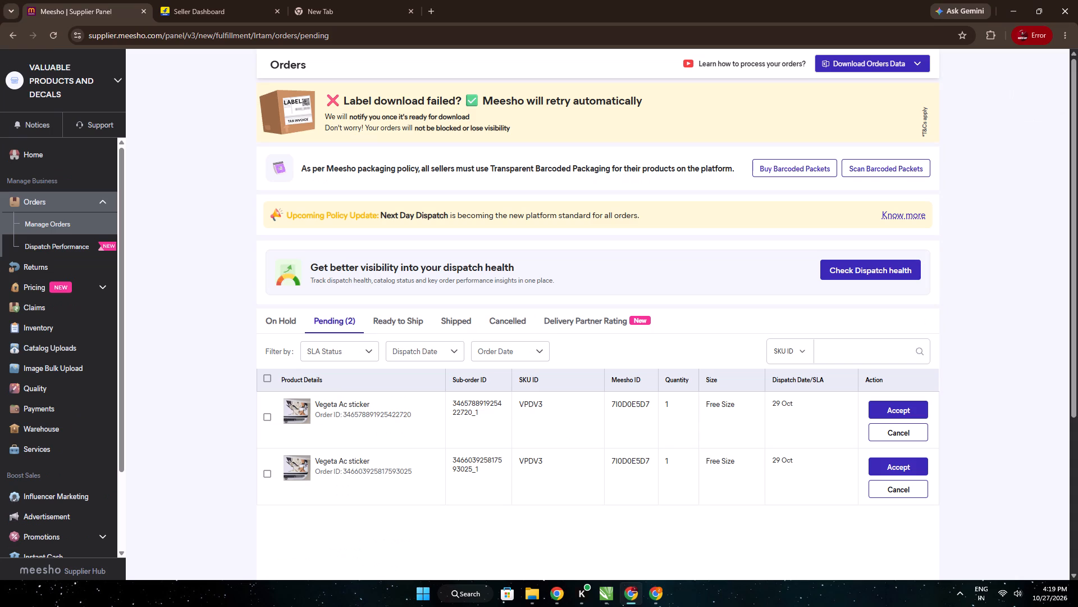
{"action": "left_click", "coordinate": [86, 327]}
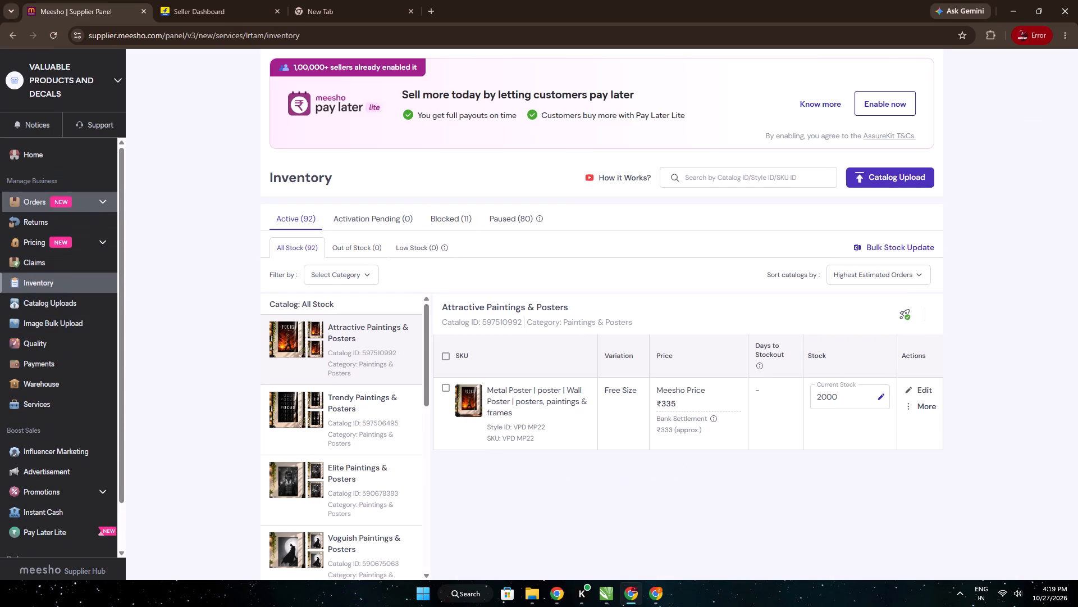
Review the Ready to Ship orders of the Valuable Products and Decals account, including their SKUs, dispatch dates and label status.
{"action": "left_click", "coordinate": [65, 210]}
{"action": "left_click", "coordinate": [398, 320]}
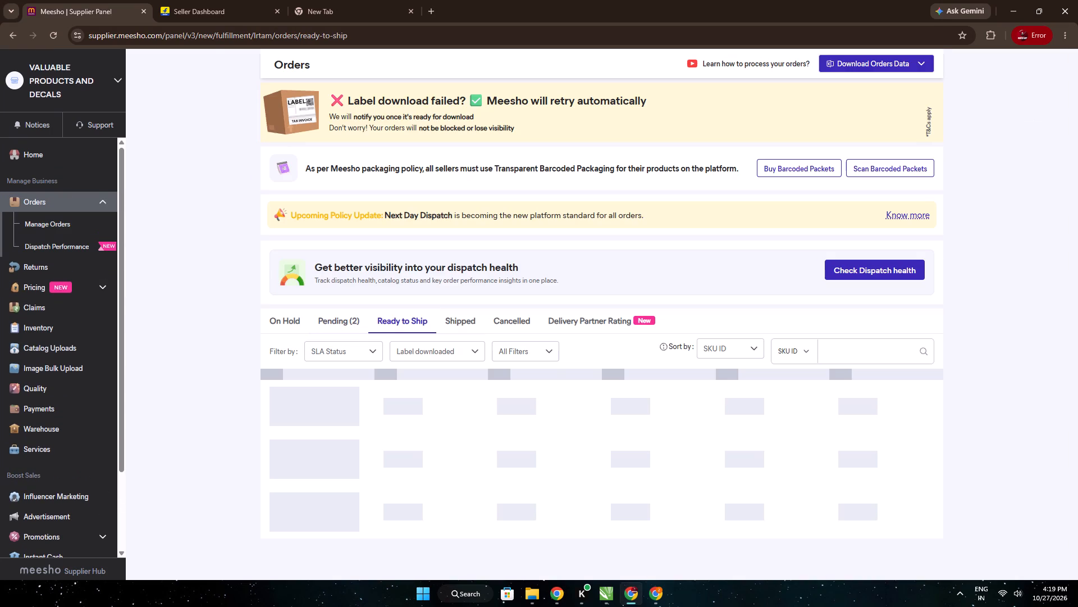
{"action": "scroll", "coordinate": [280, 390], "scroll_direction": "down", "scroll_amount": 7}
{"action": "scroll", "coordinate": [348, 414], "scroll_direction": "up", "scroll_amount": 8}
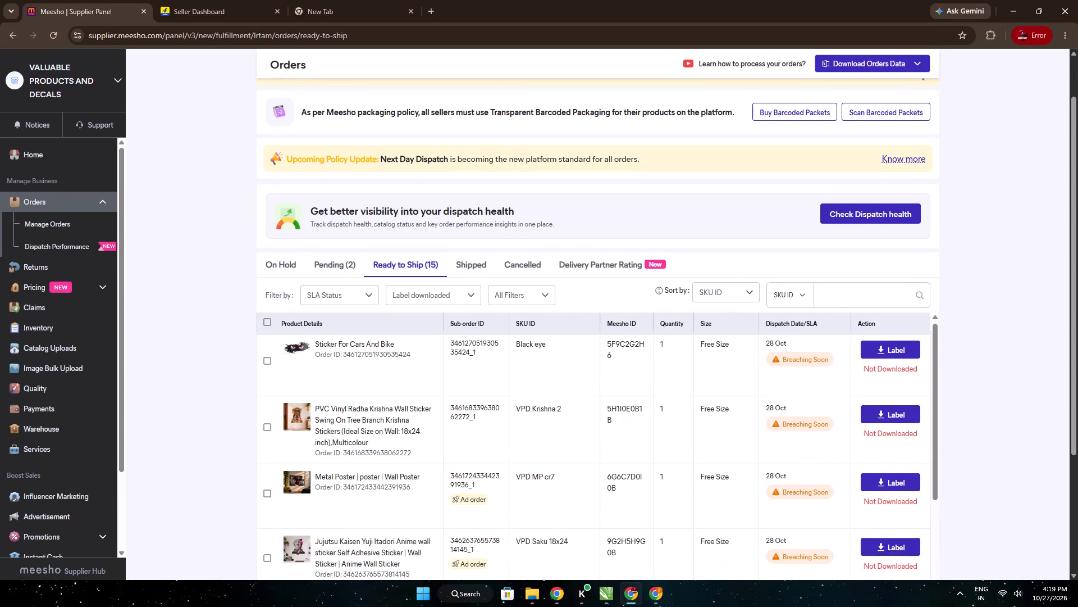
{"action": "scroll", "coordinate": [218, 377], "scroll_direction": "down", "scroll_amount": 20}
{"action": "scroll", "coordinate": [218, 377], "scroll_direction": "down", "scroll_amount": 20}
{"action": "scroll", "coordinate": [218, 377], "scroll_direction": "down", "scroll_amount": 3}
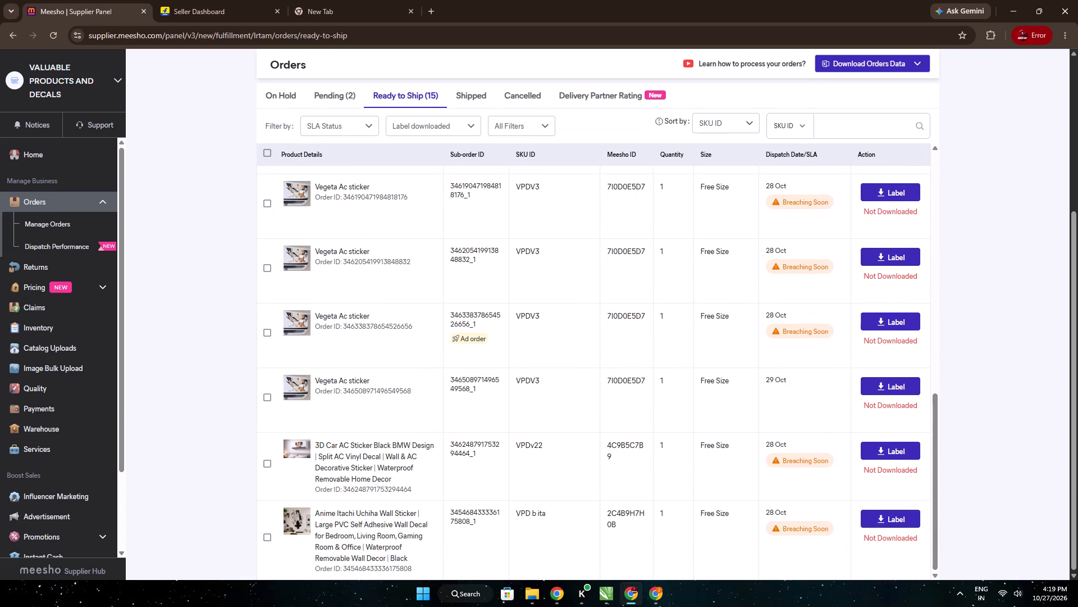
{"action": "scroll", "coordinate": [434, 360], "scroll_direction": "up", "scroll_amount": 14}
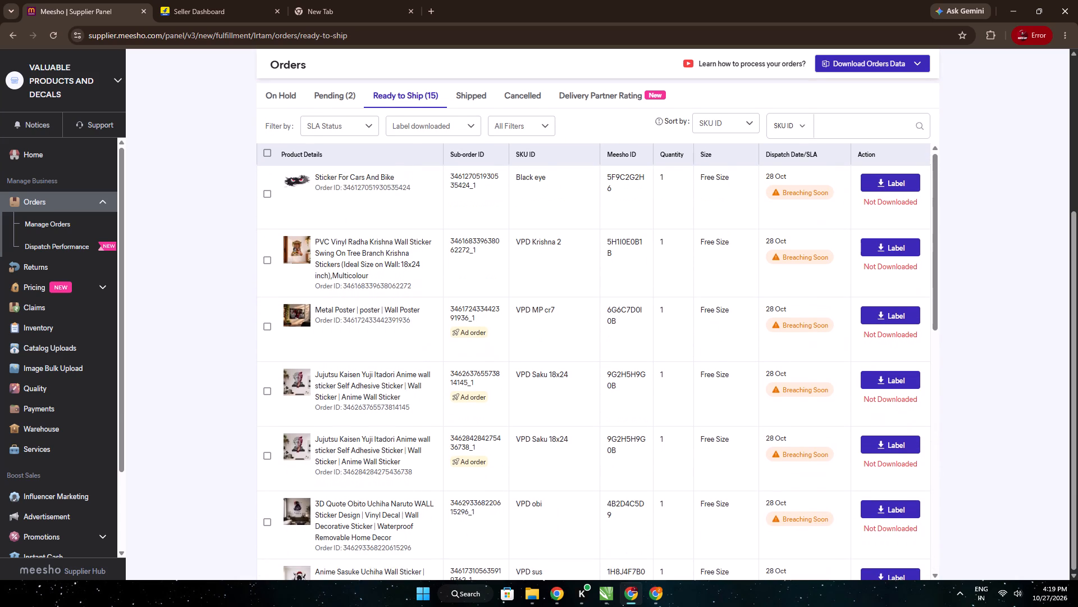
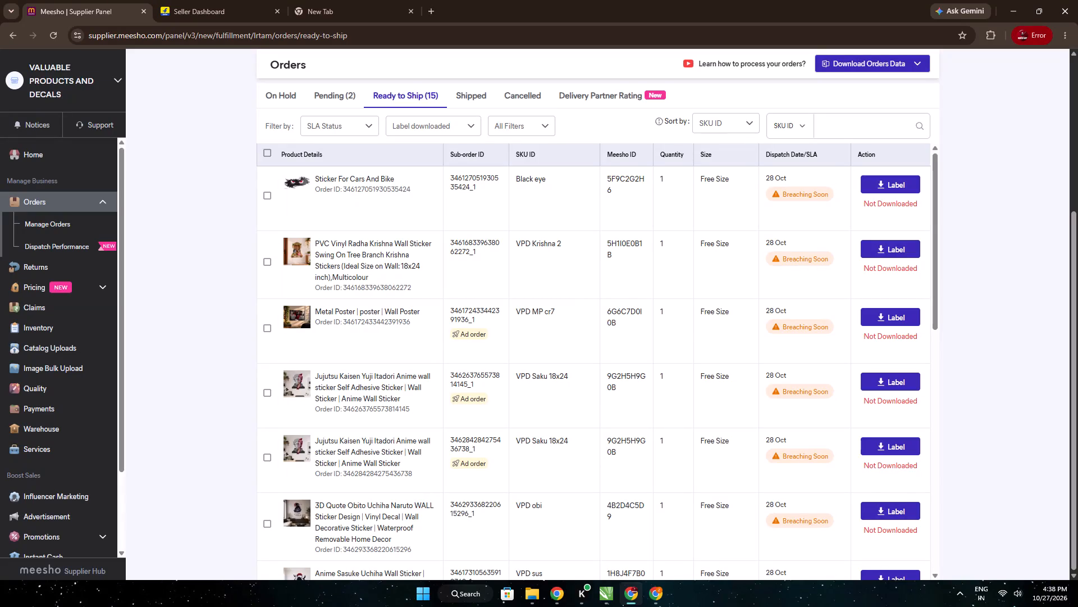
Open the Advertisement page of the Valuable Products and Decals account and review the listing ad campaigns' budgets, spend and orders.
{"action": "left_click", "coordinate": [57, 158]}
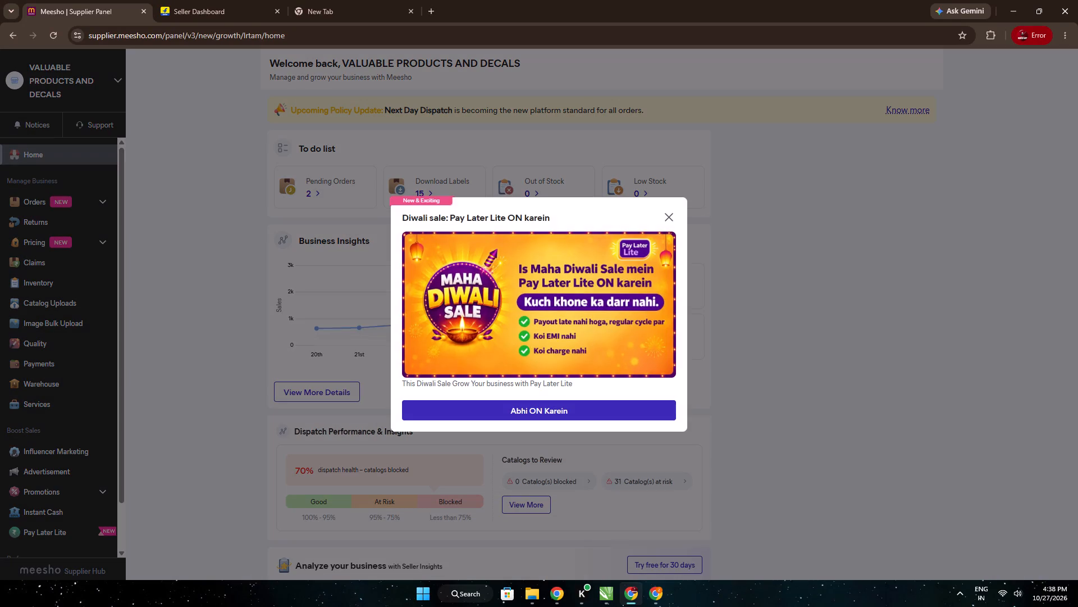
{"action": "left_click", "coordinate": [663, 215]}
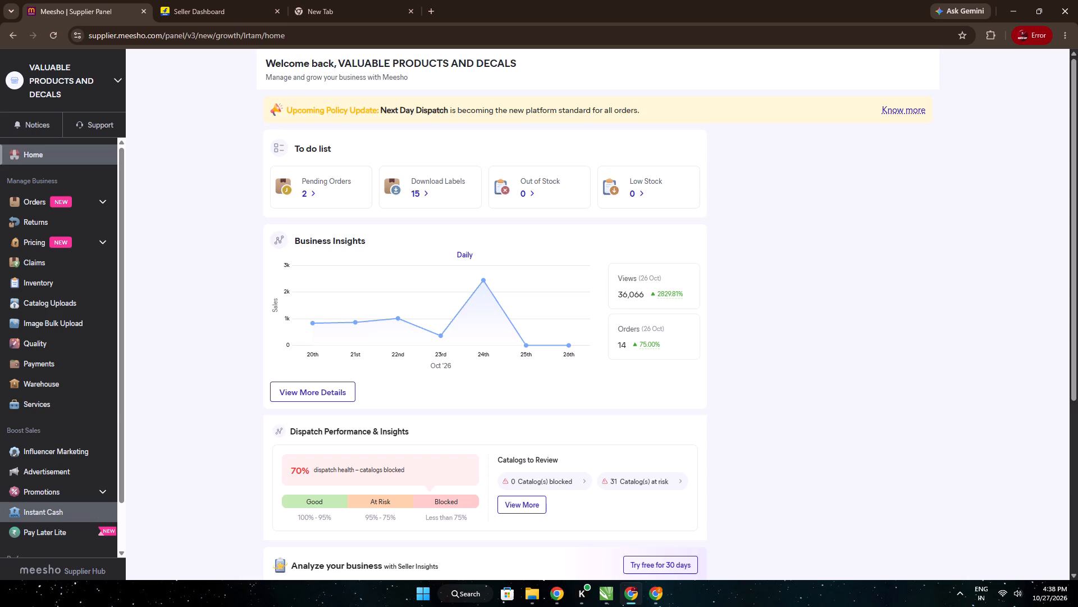
{"action": "left_click", "coordinate": [32, 504]}
{"action": "left_click", "coordinate": [39, 479]}
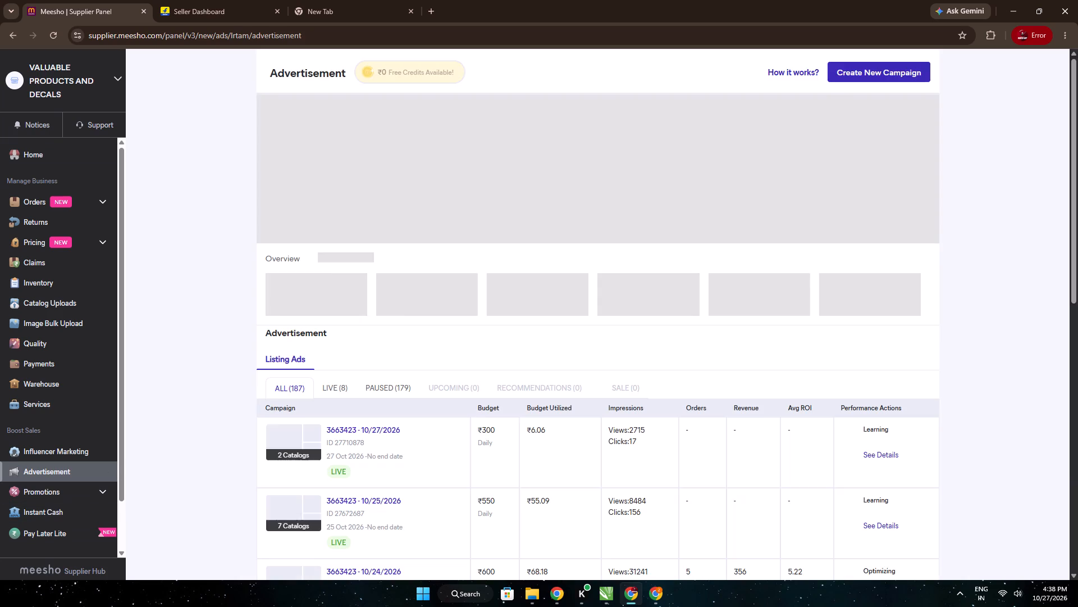
{"action": "scroll", "coordinate": [400, 419], "scroll_direction": "down", "scroll_amount": 4}
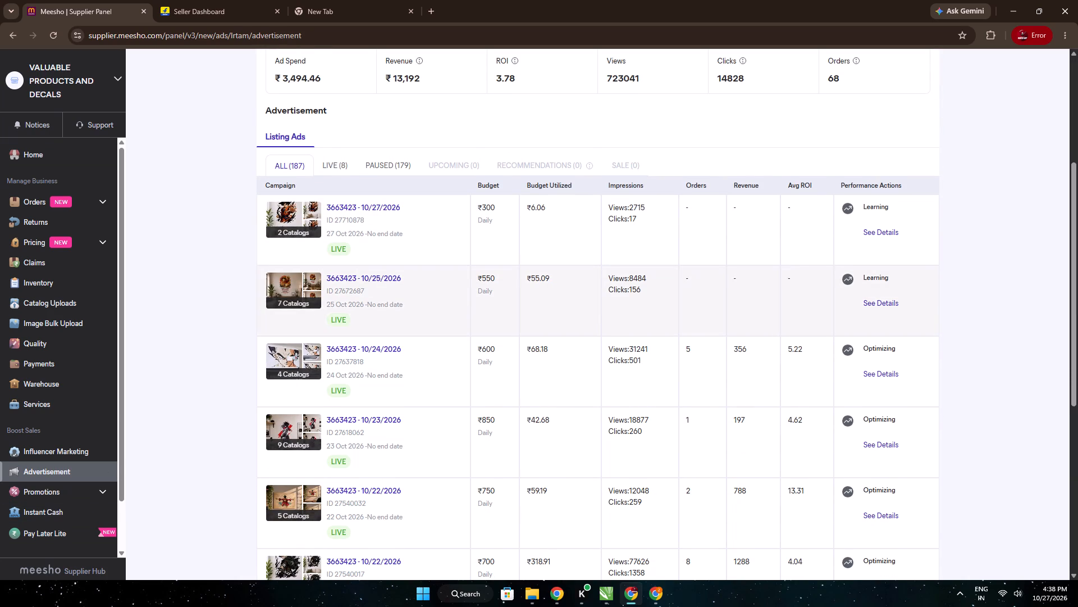
{"action": "left_click_drag", "start_coordinate": [558, 276], "coordinate": [537, 282]}
{"action": "left_click", "coordinate": [712, 291]}
Open the details of campaign 3663423 - 10/25/2026 and examine each catalog's ad spend, clicks and minimum ROI.
{"action": "left_click", "coordinate": [864, 297]}
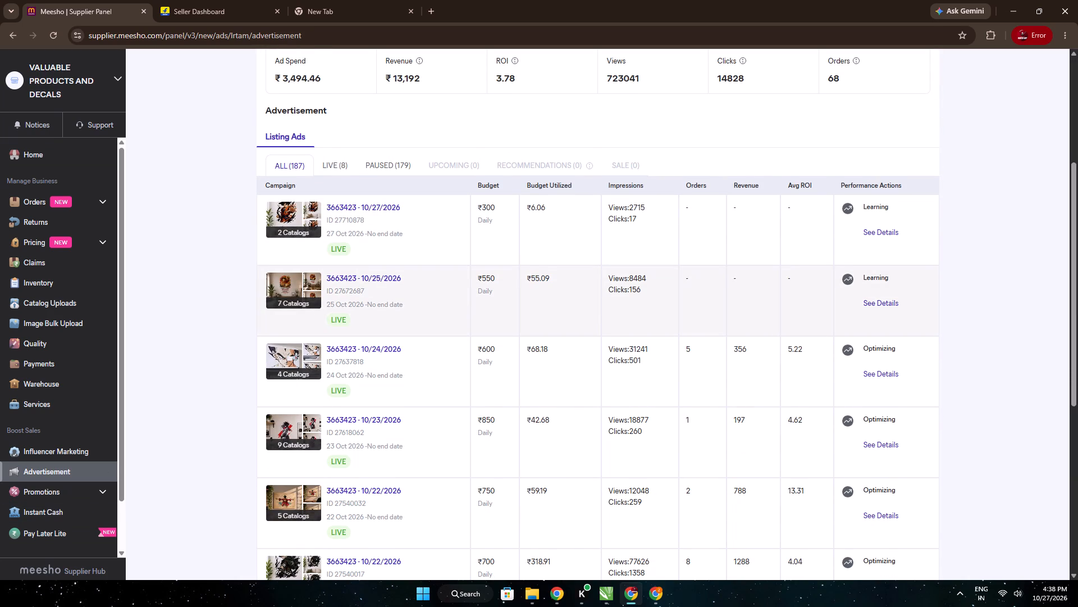
{"action": "left_click", "coordinate": [869, 302]}
{"action": "scroll", "coordinate": [425, 341], "scroll_direction": "down", "scroll_amount": 4}
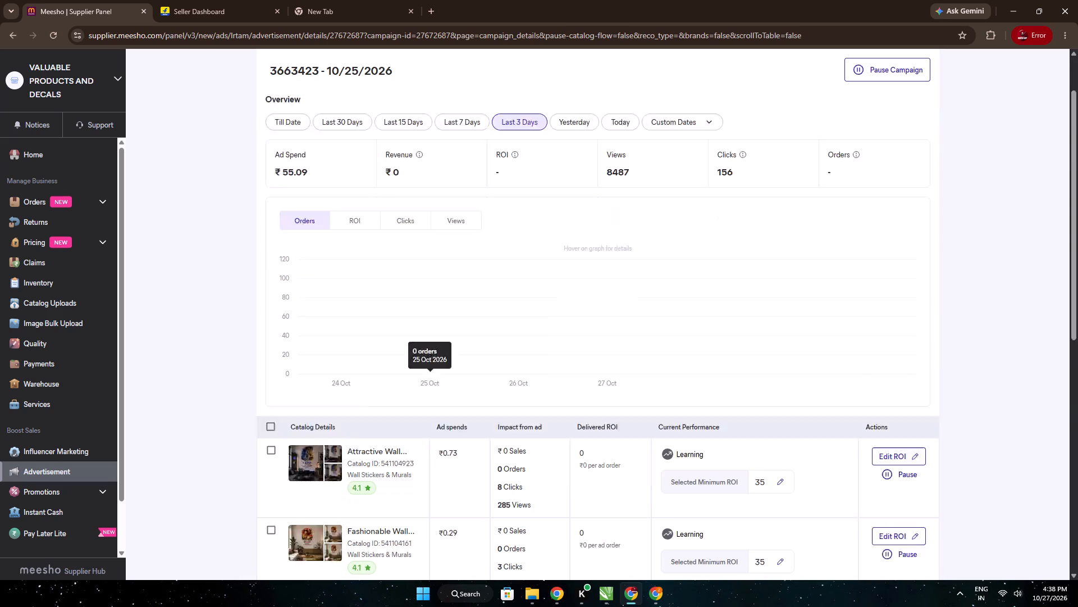
{"action": "scroll", "coordinate": [451, 348], "scroll_direction": "down", "scroll_amount": 4}
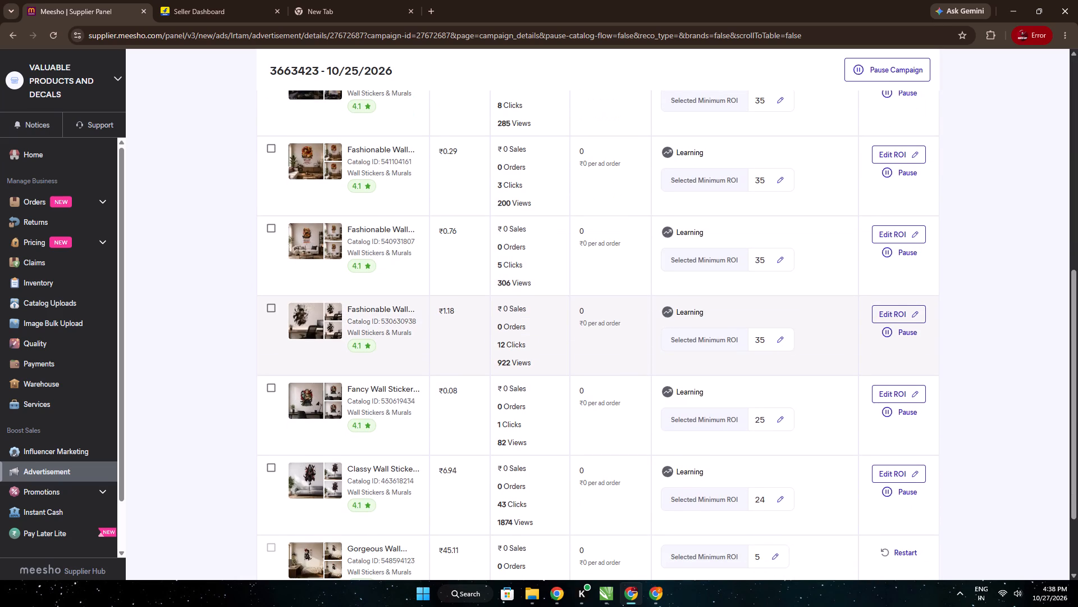
{"action": "scroll", "coordinate": [453, 346], "scroll_direction": "down", "scroll_amount": 3}
{"action": "left_click_drag", "start_coordinate": [471, 441], "coordinate": [452, 443]}
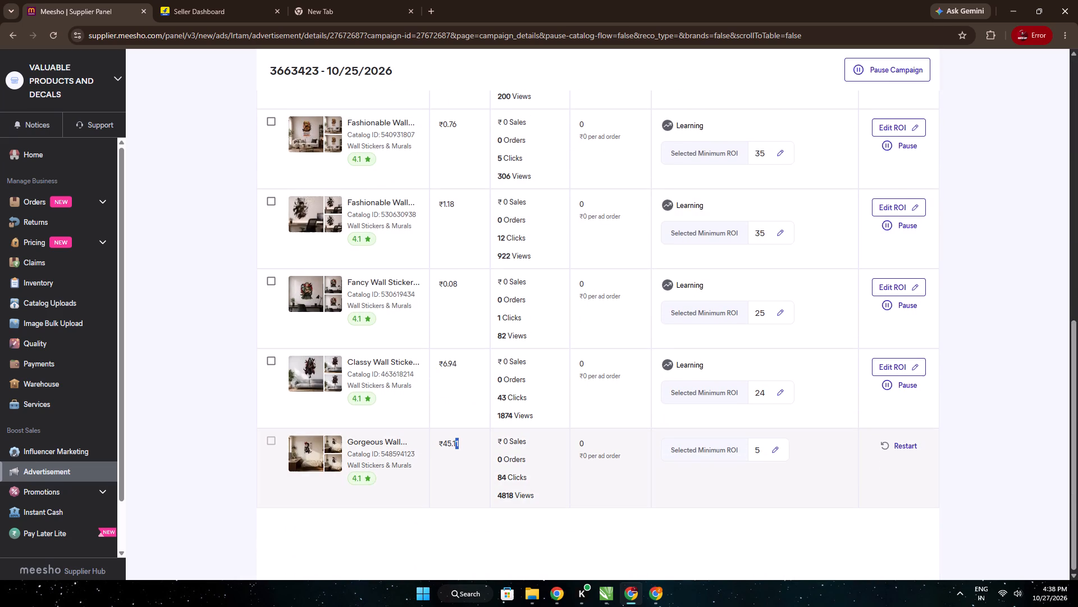
{"action": "left_click", "coordinate": [447, 455]}
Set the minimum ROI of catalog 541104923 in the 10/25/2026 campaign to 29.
{"action": "scroll", "coordinate": [641, 392], "scroll_direction": "up", "scroll_amount": 3}
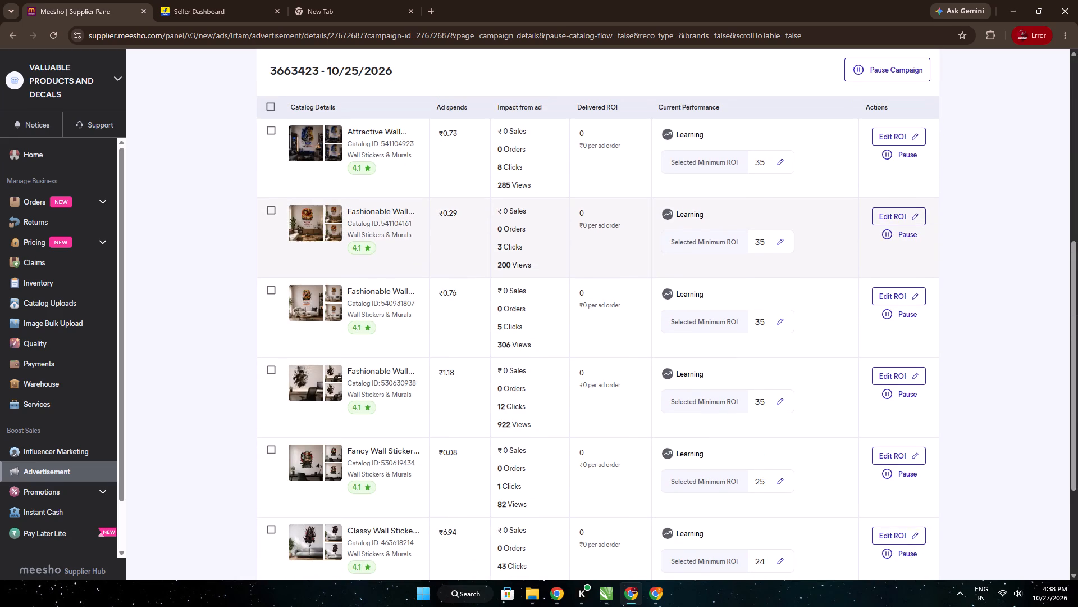
{"action": "left_click", "coordinate": [782, 164]}
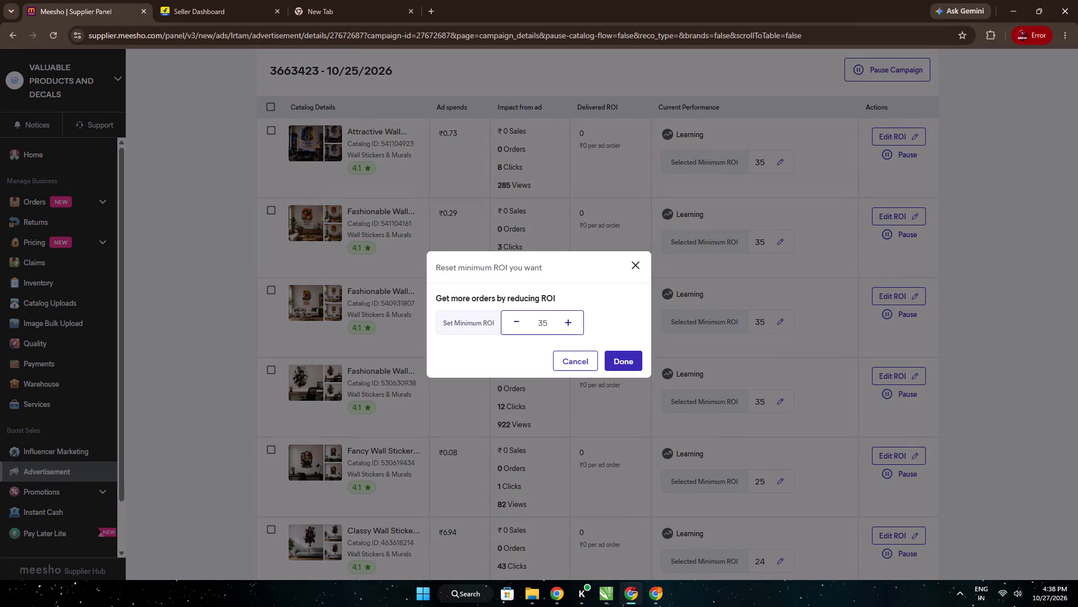
{"action": "triple_click", "coordinate": [518, 321]}
{"action": "double_click", "coordinate": [518, 321]}
{"action": "left_click", "coordinate": [496, 324]}
{"action": "double_click", "coordinate": [513, 325]}
{"action": "left_click", "coordinate": [618, 359]}
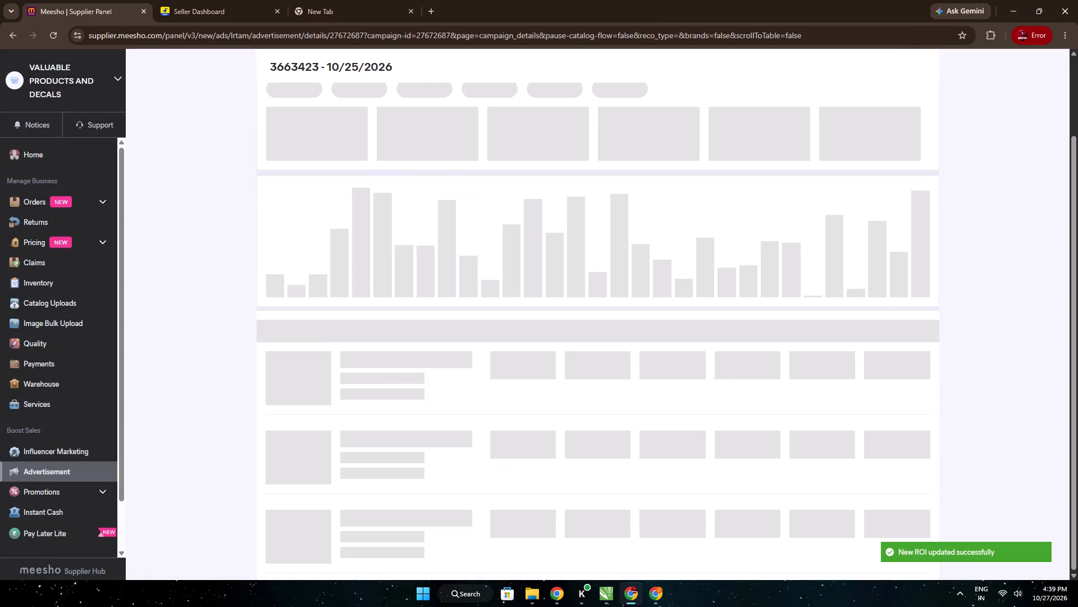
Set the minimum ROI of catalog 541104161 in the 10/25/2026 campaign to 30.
{"action": "left_click", "coordinate": [779, 250]}
{"action": "left_click_drag", "start_coordinate": [547, 328], "coordinate": [530, 332]}
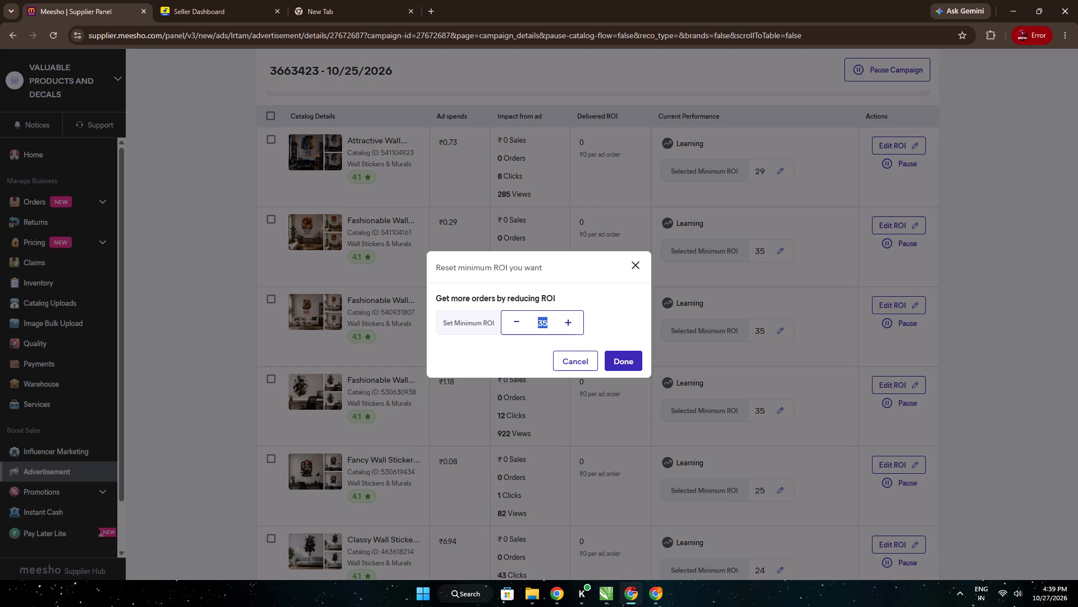
{"action": "key", "text": "3"}
{"action": "key", "text": "0"}
{"action": "left_click", "coordinate": [611, 361]}
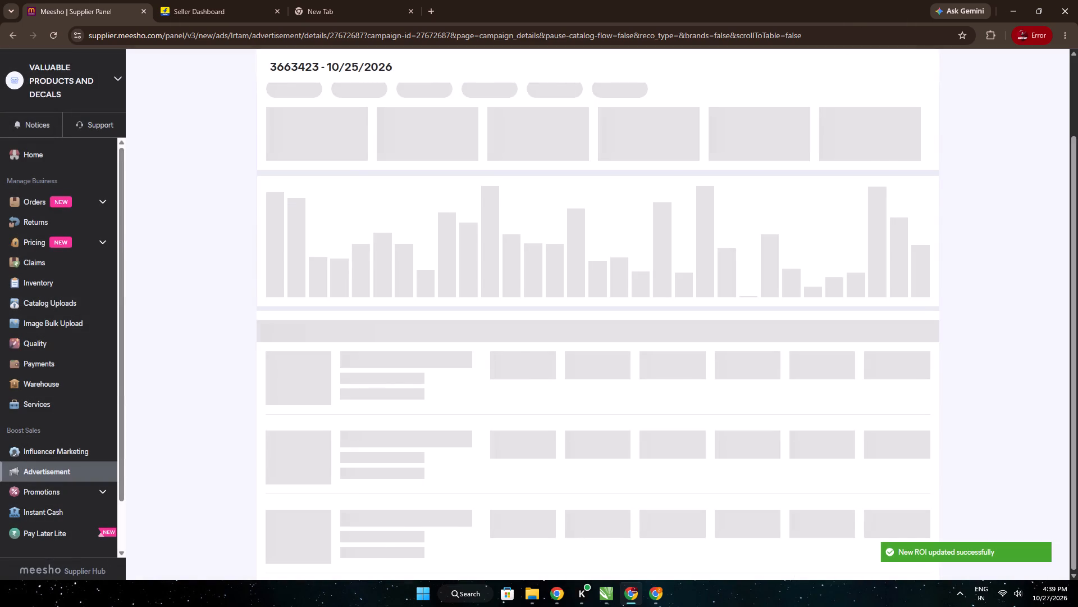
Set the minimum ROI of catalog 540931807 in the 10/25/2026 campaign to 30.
{"action": "left_click", "coordinate": [782, 341]}
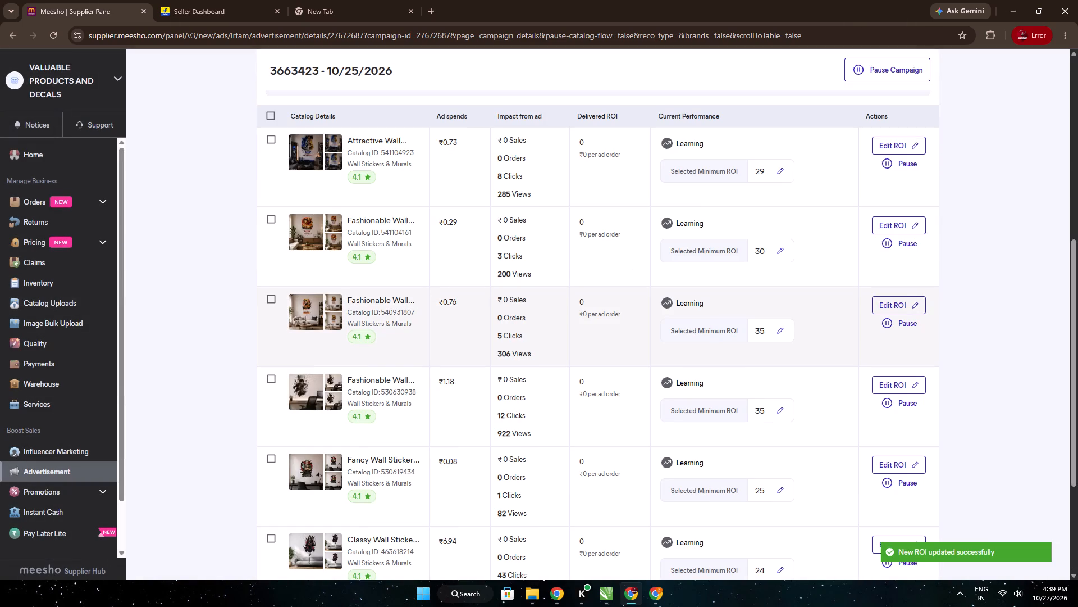
{"action": "left_click", "coordinate": [782, 331]}
{"action": "left_click_drag", "start_coordinate": [554, 324], "coordinate": [514, 329]}
{"action": "key", "text": "3"}
{"action": "key", "text": "0"}
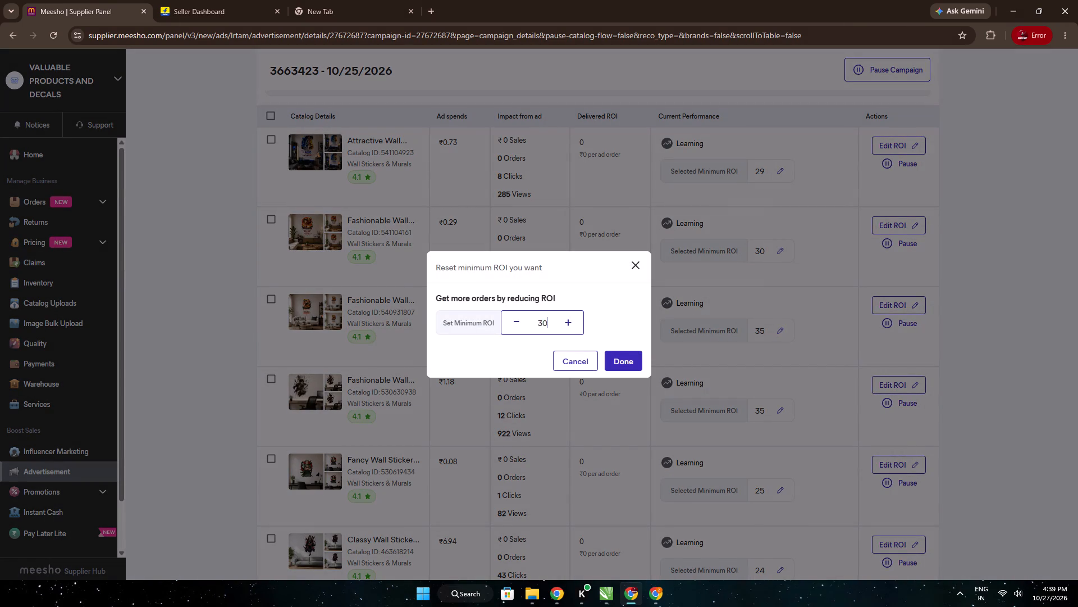
{"action": "left_click", "coordinate": [639, 356]}
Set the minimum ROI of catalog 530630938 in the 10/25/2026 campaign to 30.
{"action": "scroll", "coordinate": [737, 367], "scroll_direction": "down", "scroll_amount": 2}
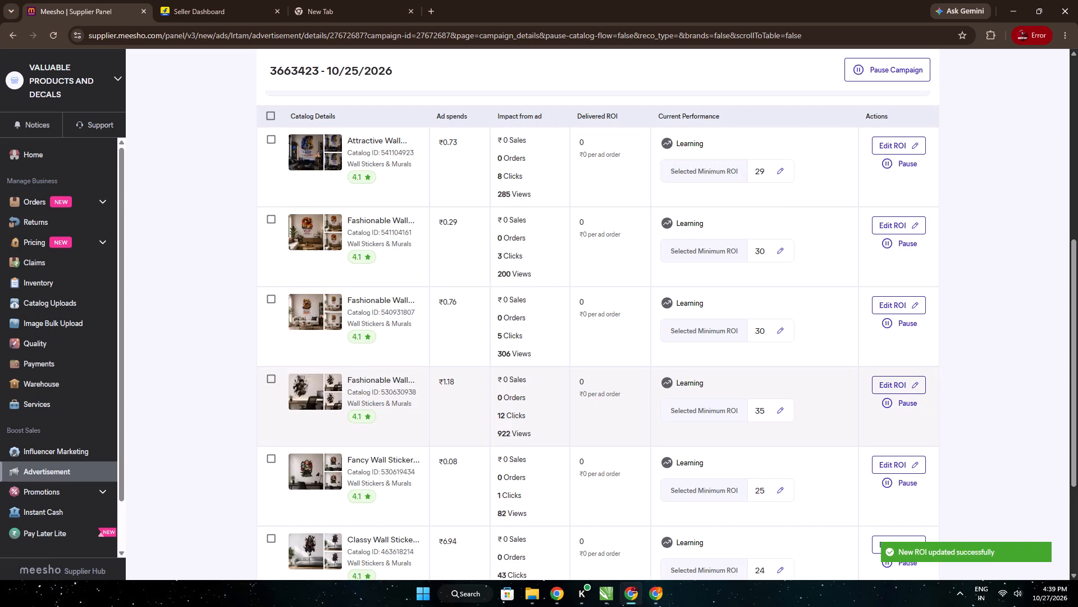
{"action": "scroll", "coordinate": [737, 367], "scroll_direction": "down", "scroll_amount": 1}
{"action": "left_click", "coordinate": [781, 357]}
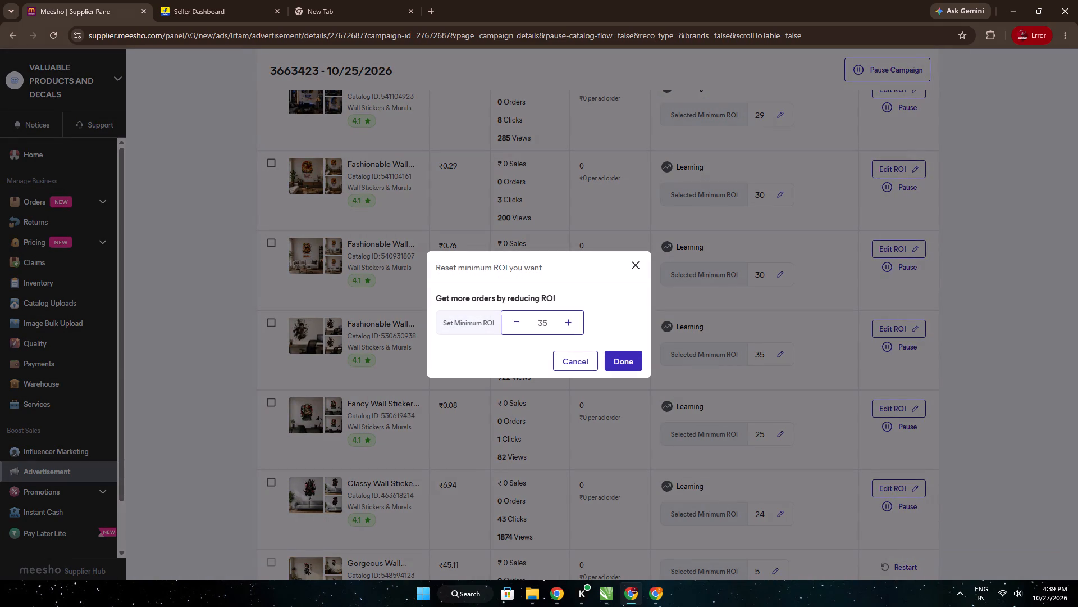
{"action": "left_click", "coordinate": [534, 314]}
{"action": "left_click_drag", "start_coordinate": [555, 323], "coordinate": [531, 330]}
{"action": "key", "text": "3"}
{"action": "key", "text": "0"}
{"action": "left_click", "coordinate": [601, 350]}
{"action": "left_click", "coordinate": [616, 359]}
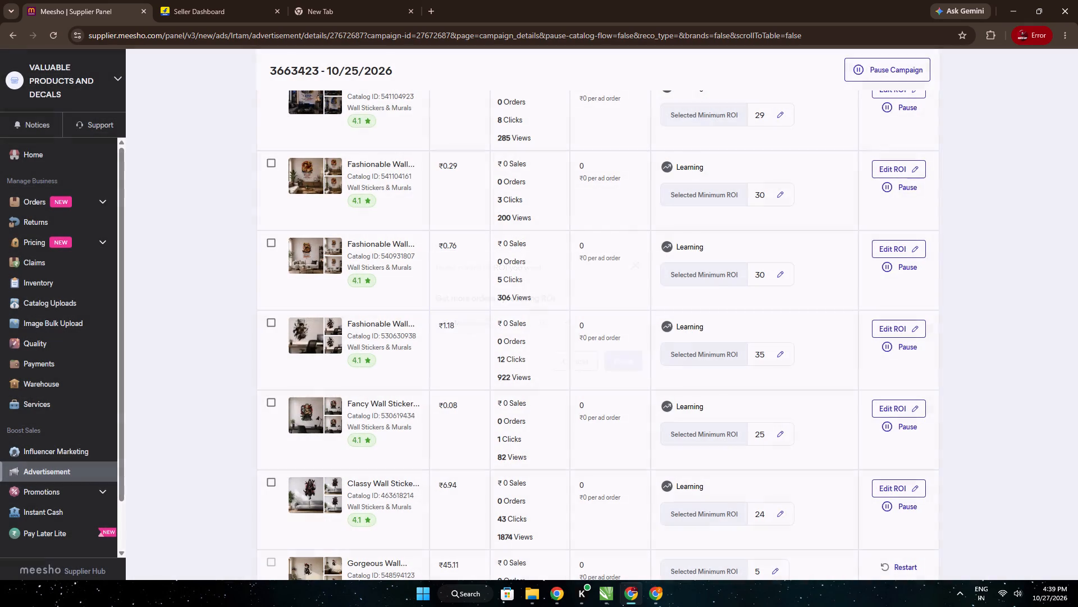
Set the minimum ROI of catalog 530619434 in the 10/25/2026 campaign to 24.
{"action": "scroll", "coordinate": [622, 363], "scroll_direction": "down", "scroll_amount": 2}
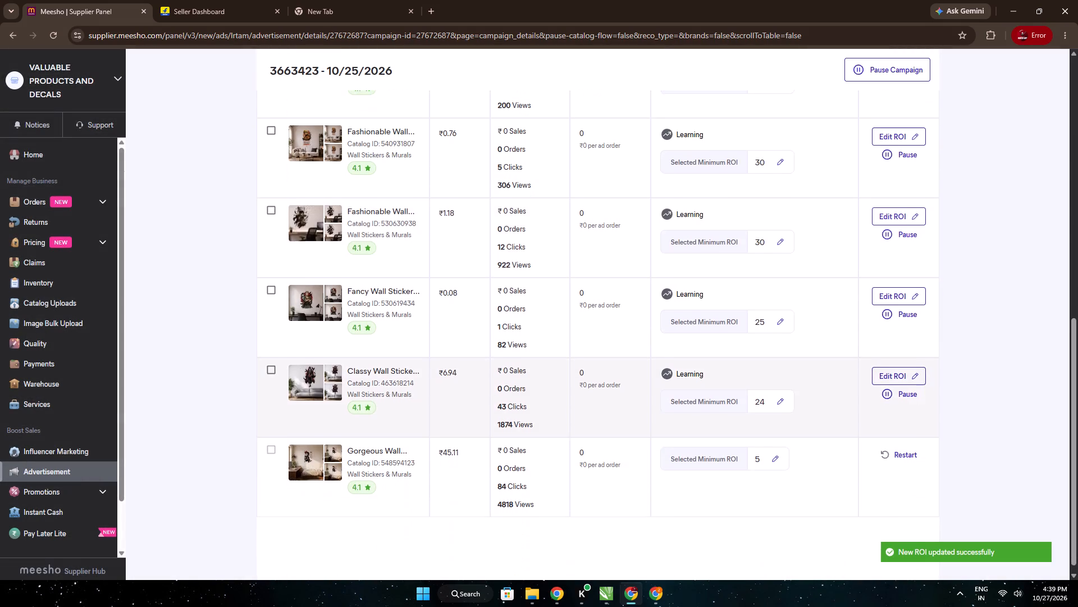
{"action": "scroll", "coordinate": [646, 368], "scroll_direction": "down", "scroll_amount": 1}
{"action": "left_click", "coordinate": [786, 316]}
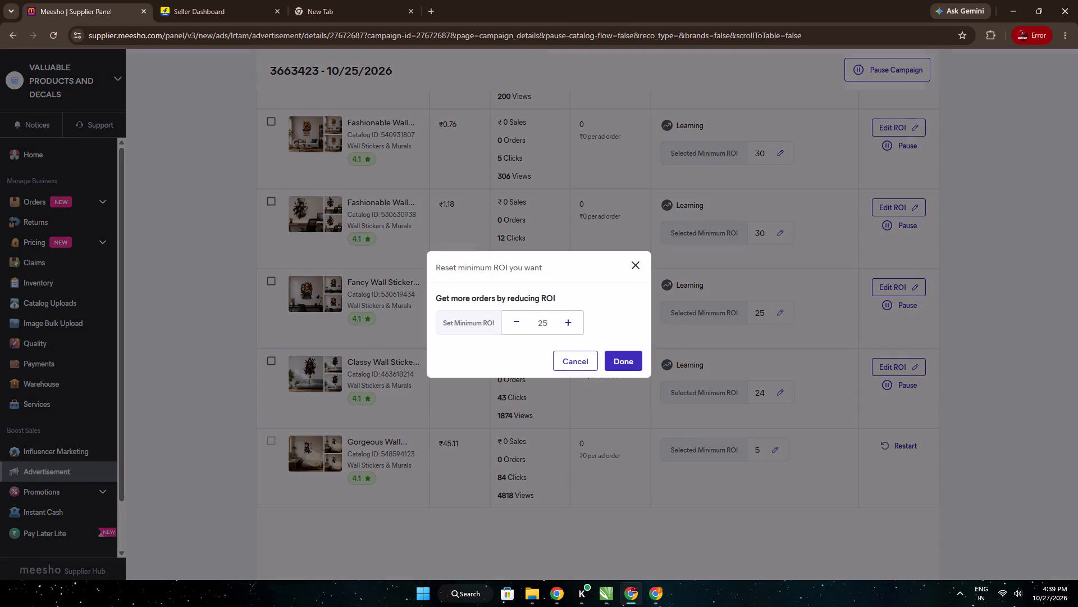
{"action": "left_click", "coordinate": [508, 321]}
{"action": "left_click", "coordinate": [514, 322]}
{"action": "left_click", "coordinate": [615, 355]}
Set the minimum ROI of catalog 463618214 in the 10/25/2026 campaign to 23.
{"action": "scroll", "coordinate": [626, 359], "scroll_direction": "down", "scroll_amount": 1}
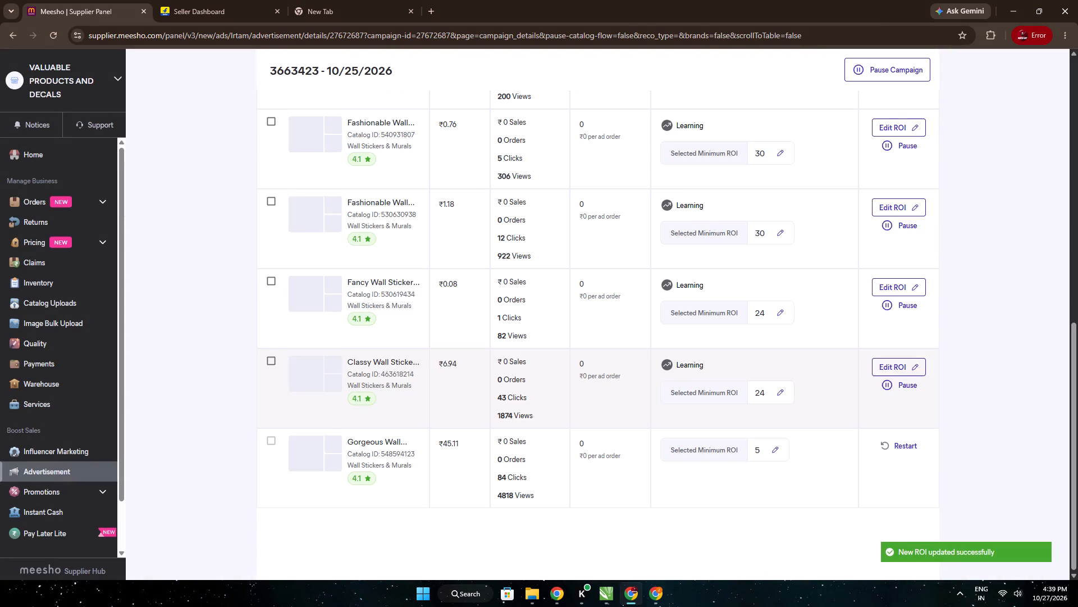
{"action": "scroll", "coordinate": [626, 359], "scroll_direction": "down", "scroll_amount": 2}
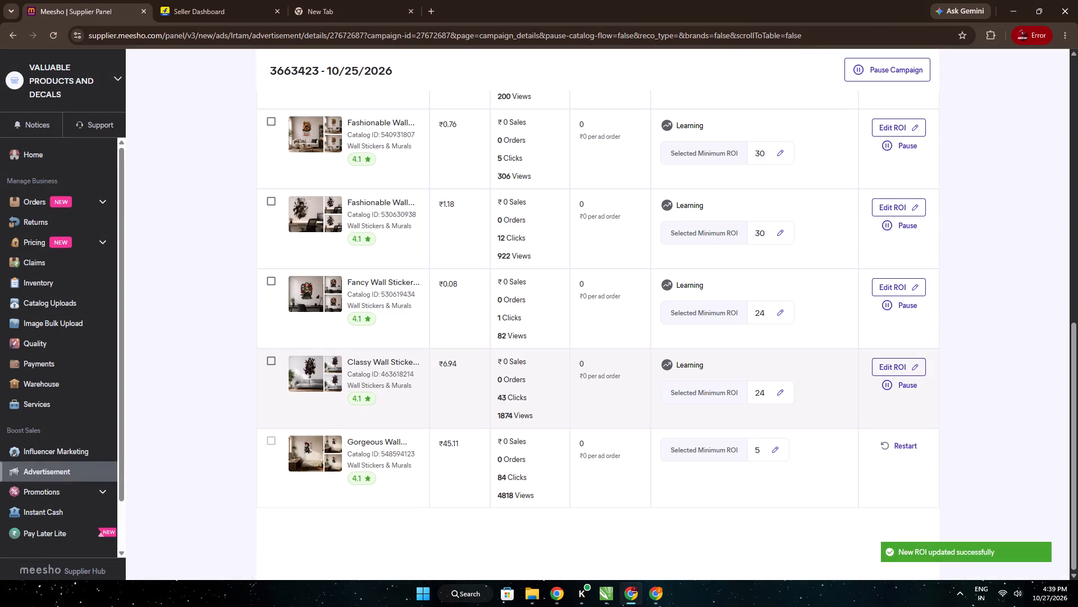
{"action": "left_click", "coordinate": [776, 396]}
{"action": "left_click", "coordinate": [522, 327]}
{"action": "left_click", "coordinate": [632, 355]}
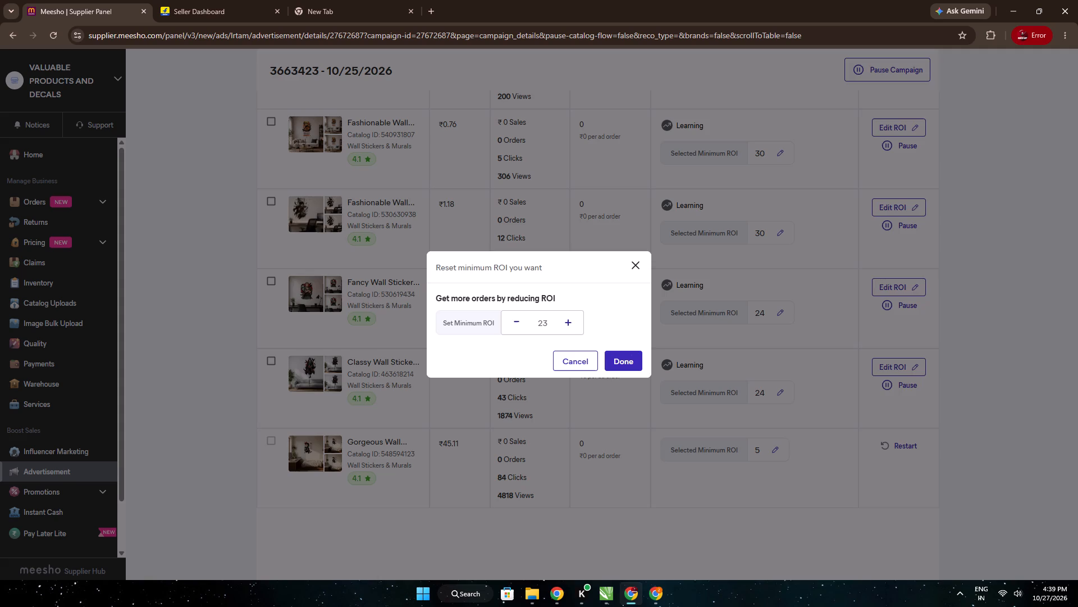
Set the daily budget of campaign 3663423 - 10/25/2026 to ₹600 and save the change.
{"action": "scroll", "coordinate": [695, 344], "scroll_direction": "up", "scroll_amount": 5}
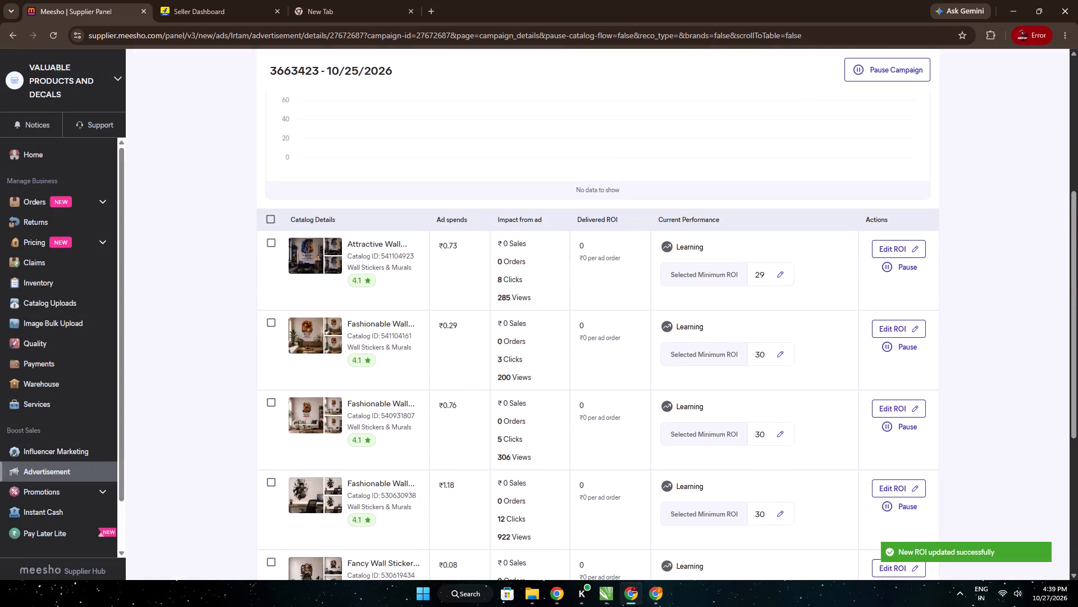
{"action": "scroll", "coordinate": [715, 202], "scroll_direction": "up", "scroll_amount": 4}
{"action": "scroll", "coordinate": [597, 241], "scroll_direction": "up", "scroll_amount": 5}
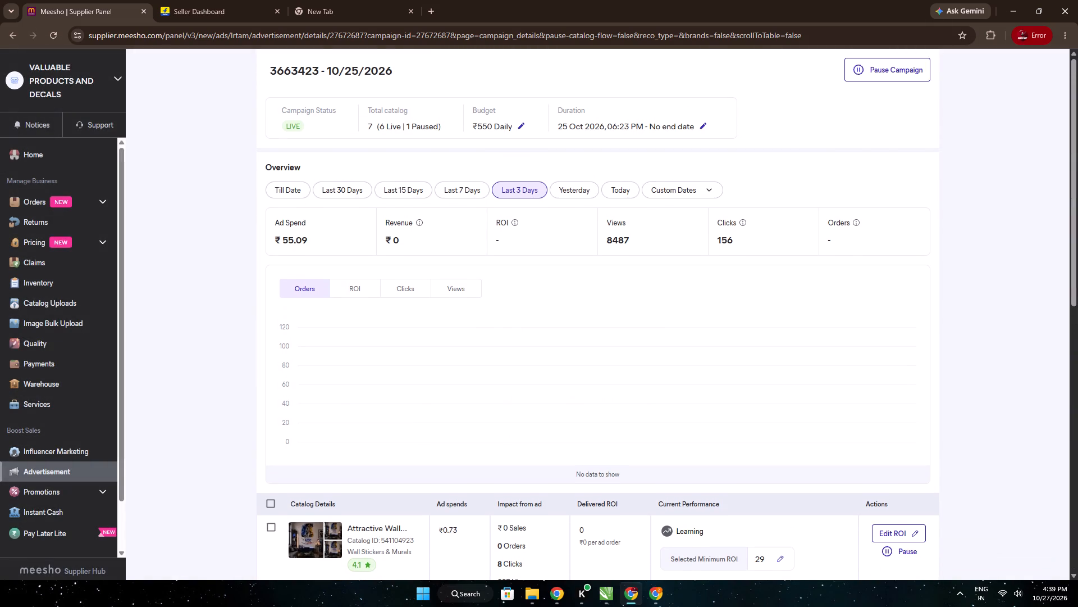
{"action": "left_click", "coordinate": [518, 125]}
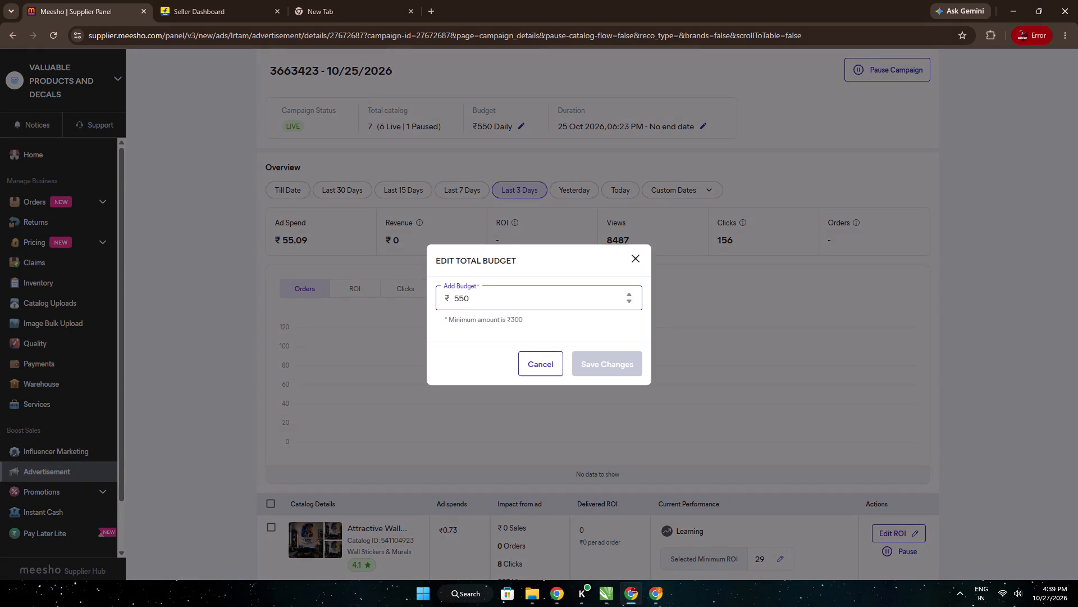
{"action": "left_click_drag", "start_coordinate": [496, 310], "coordinate": [449, 306]}
{"action": "type", "text": "60"}
{"action": "key", "text": "0"}
{"action": "key", "text": "0"}
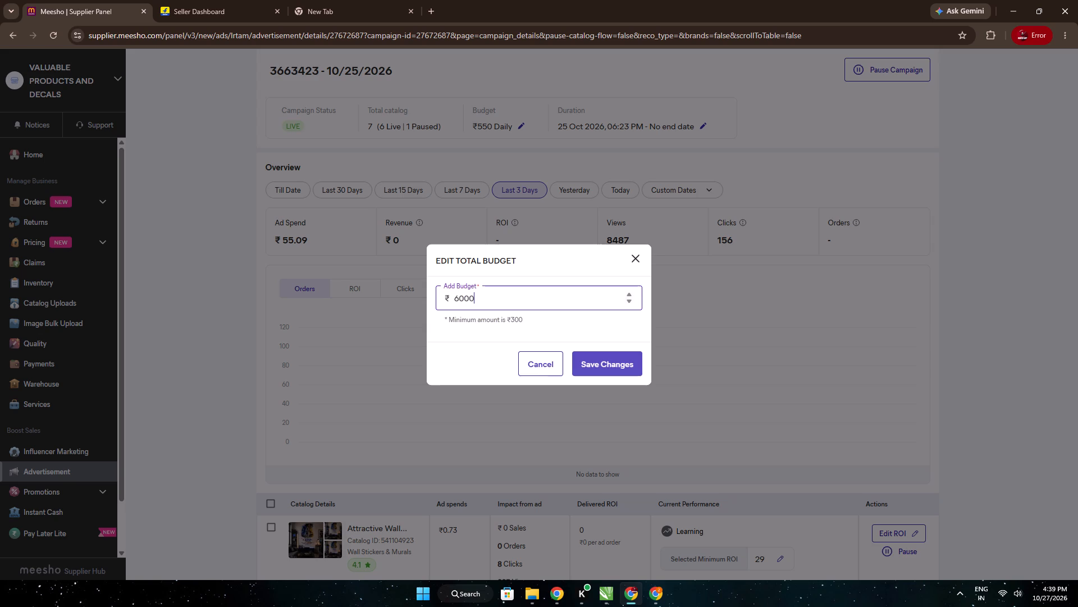
{"action": "key", "text": "BackSpace"}
{"action": "key", "text": "Return"}
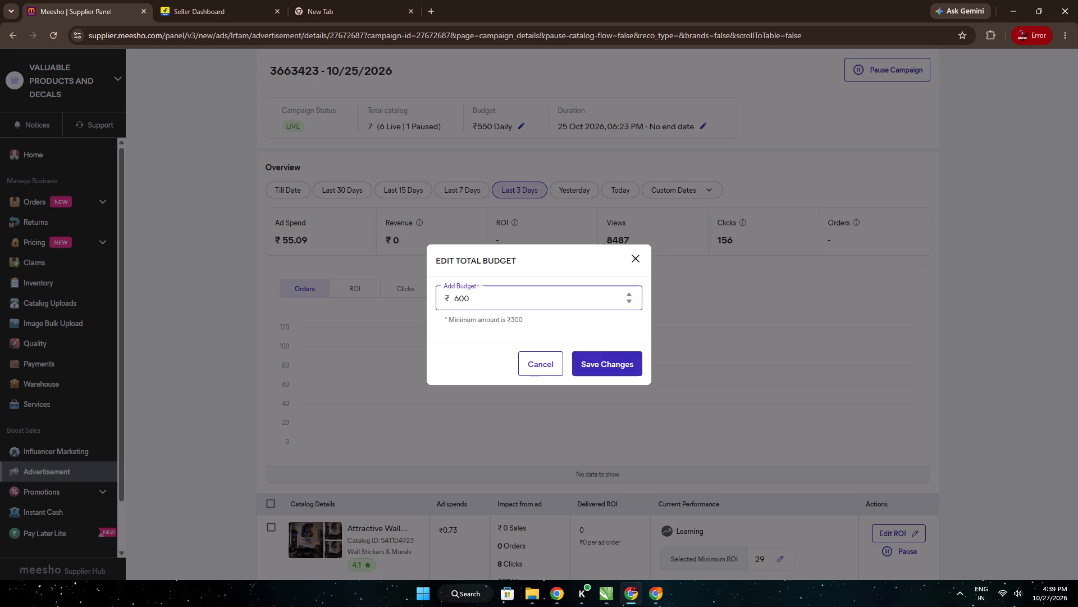
{"action": "left_click", "coordinate": [595, 364]}
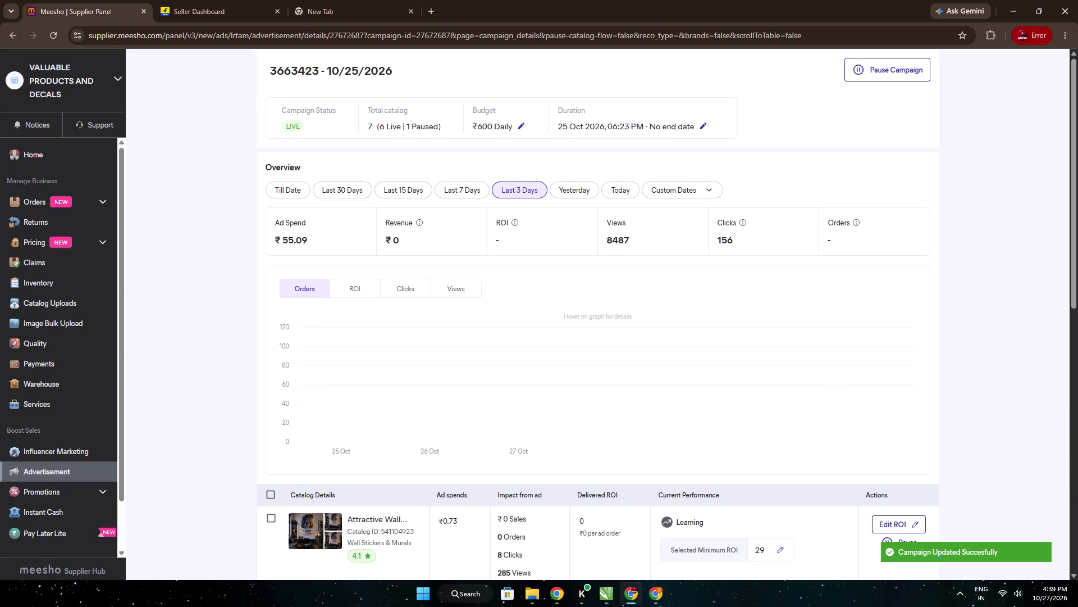
Return to the advertisement campaign list and review the campaigns' budgets, utilization, impressions and orders.
{"action": "left_click", "coordinate": [3, 36]}
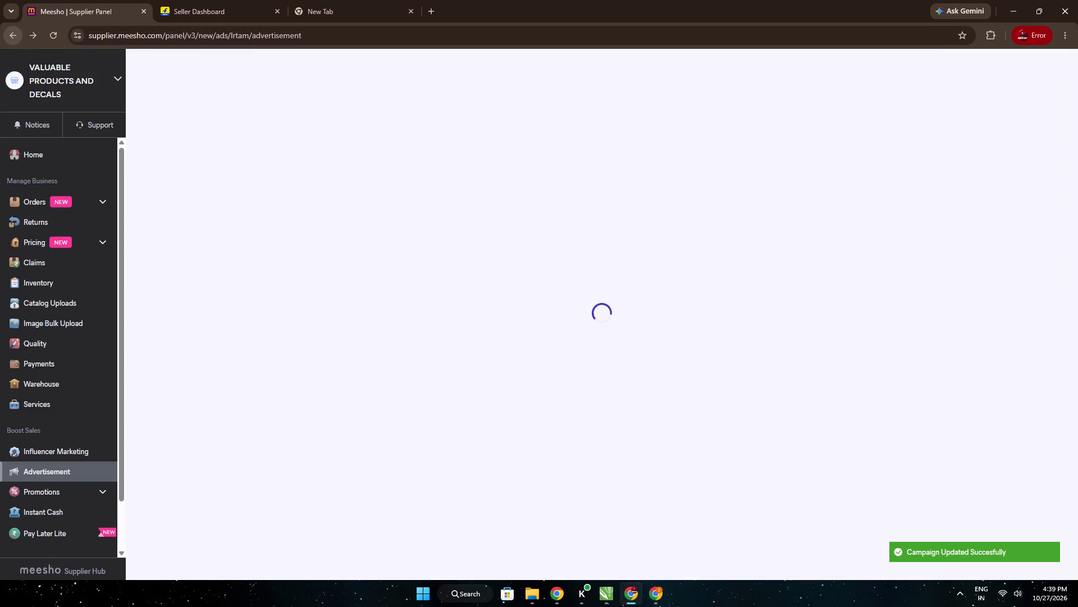
{"action": "scroll", "coordinate": [372, 311], "scroll_direction": "down", "scroll_amount": 5}
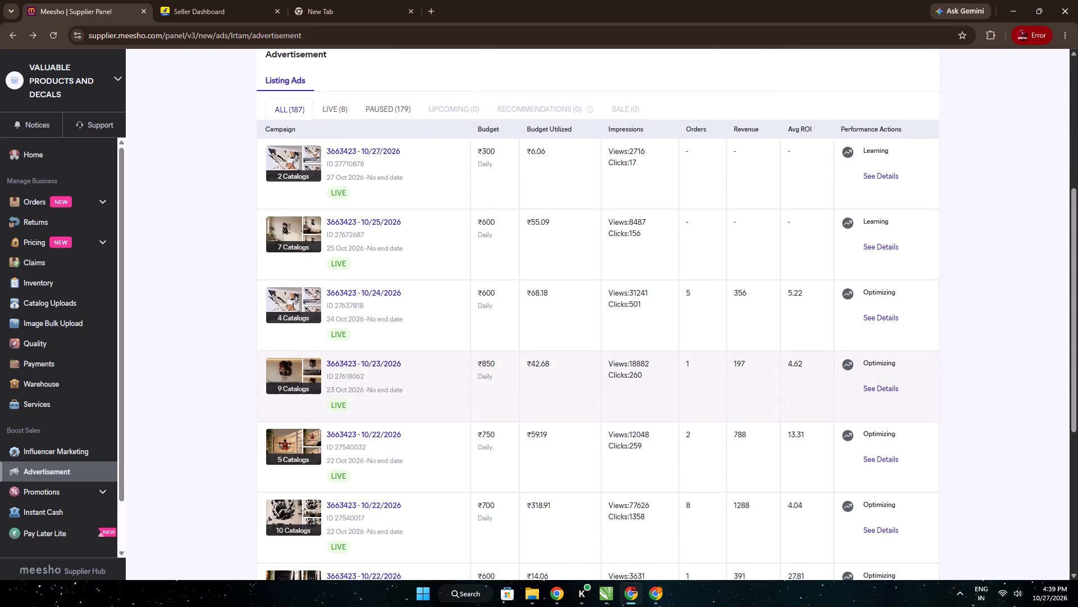
{"action": "scroll", "coordinate": [636, 424], "scroll_direction": "down", "scroll_amount": 2}
{"action": "scroll", "coordinate": [599, 392], "scroll_direction": "up", "scroll_amount": 13}
{"action": "left_click_drag", "start_coordinate": [356, 247], "coordinate": [355, 257]}
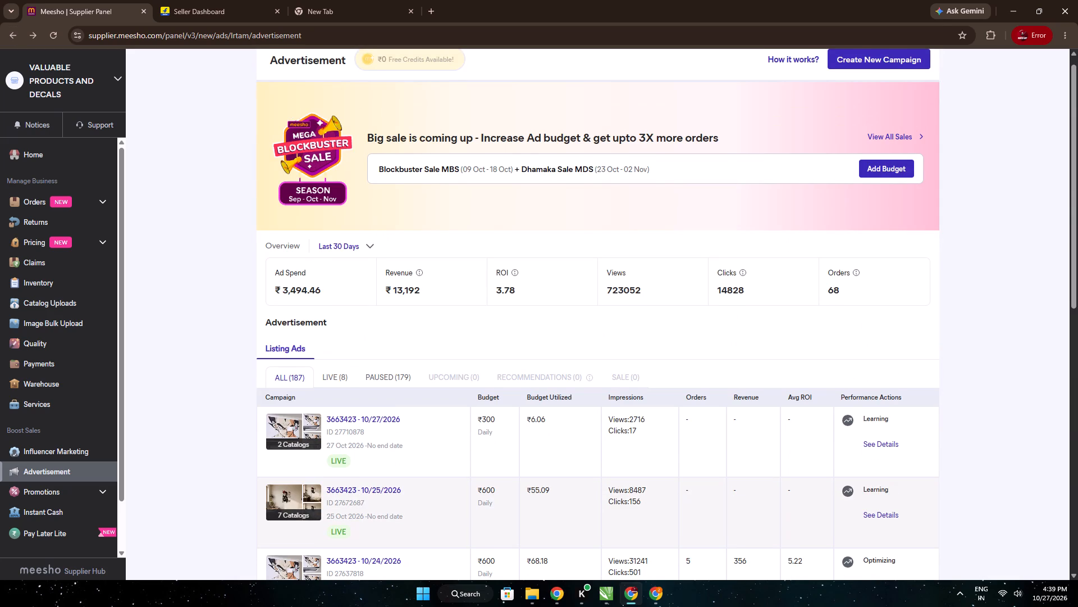
Switch the advertisement overview period to Today and check the ad spend and other overview figures.
{"action": "left_click_drag", "start_coordinate": [355, 257], "coordinate": [355, 256]}
{"action": "left_click", "coordinate": [355, 257]}
{"action": "left_click", "coordinate": [354, 357]}
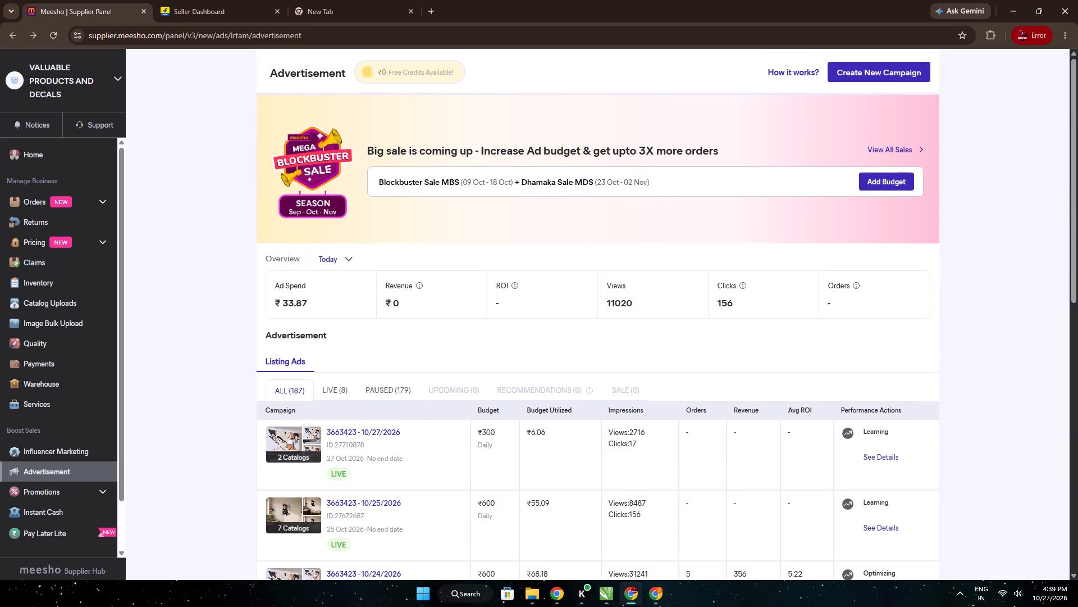
{"action": "left_click_drag", "start_coordinate": [321, 298], "coordinate": [277, 305]}
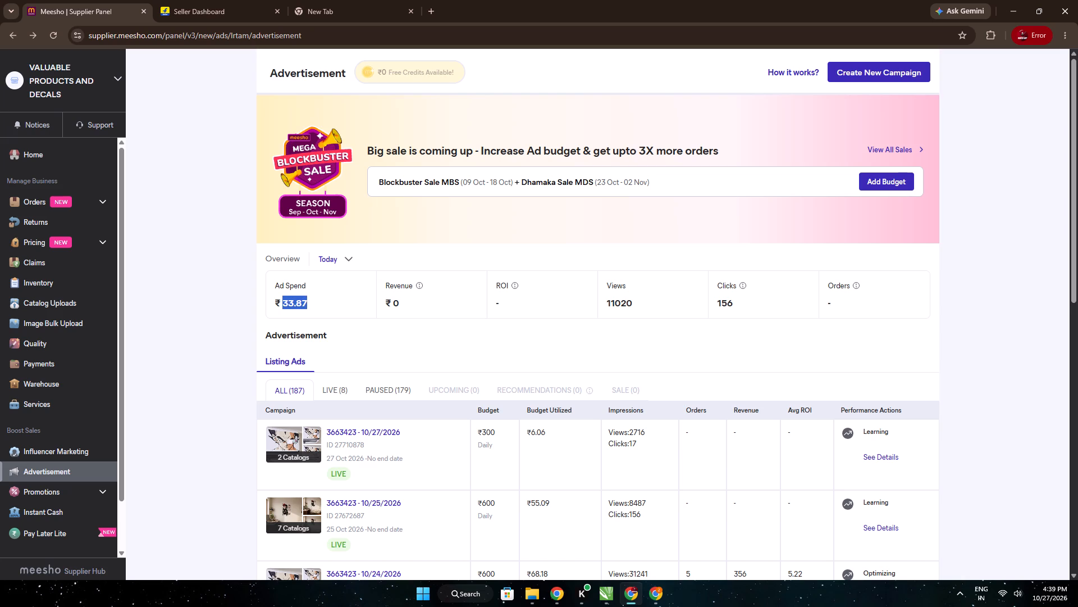
{"action": "left_click_drag", "start_coordinate": [634, 307], "coordinate": [555, 313]}
{"action": "left_click", "coordinate": [525, 338]}
Open the details of the 10-catalog campaign 3663423 - 10/22/2026 with ID 27540017.
{"action": "scroll", "coordinate": [535, 337], "scroll_direction": "down", "scroll_amount": 2}
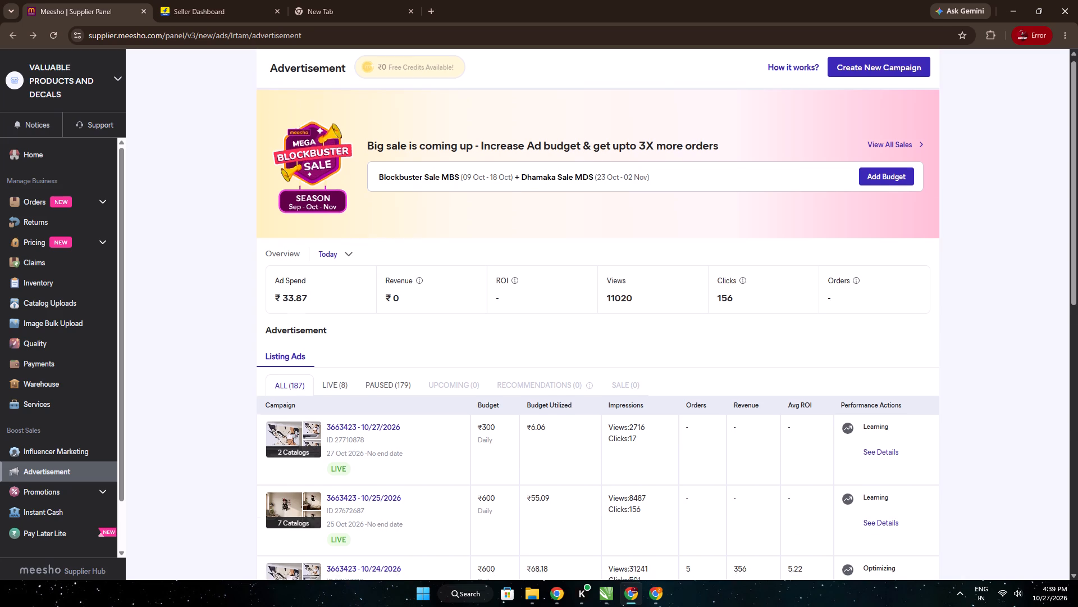
{"action": "scroll", "coordinate": [535, 337], "scroll_direction": "down", "scroll_amount": 5}
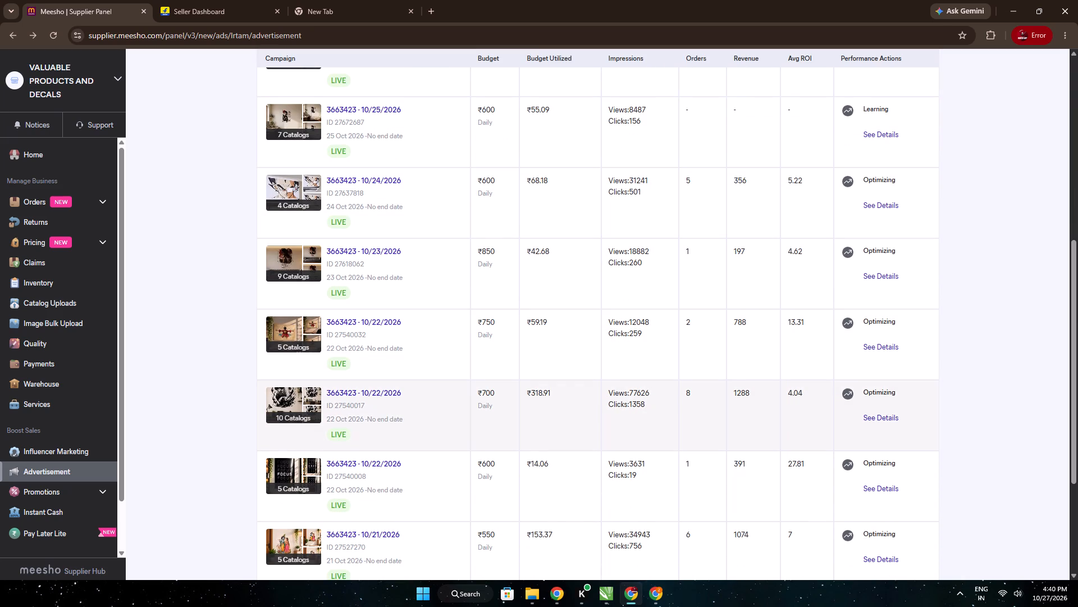
{"action": "left_click", "coordinate": [865, 419]}
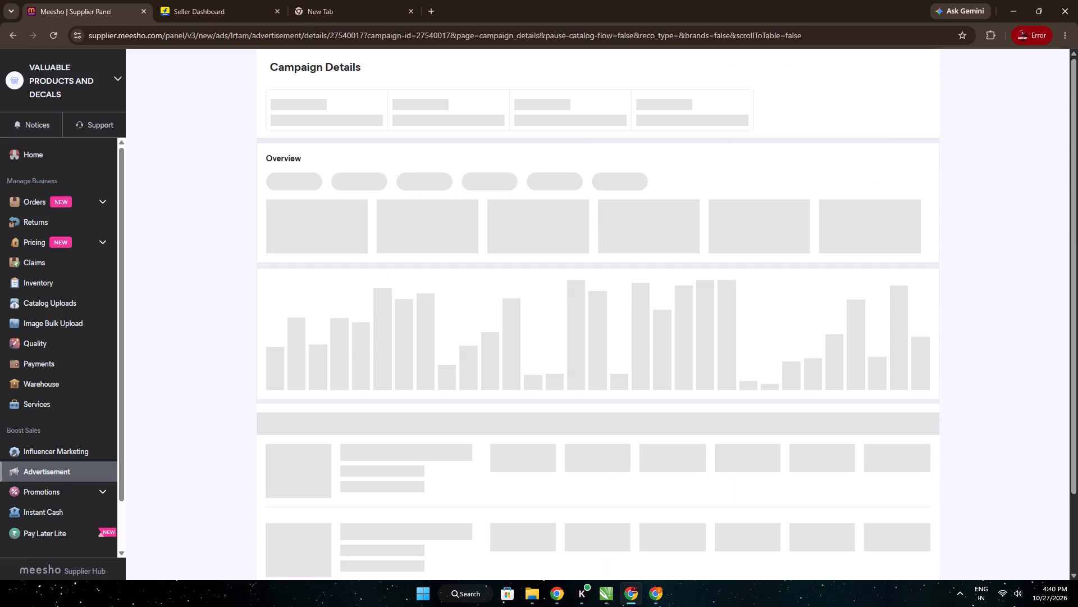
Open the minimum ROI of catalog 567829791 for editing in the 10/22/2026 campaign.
{"action": "scroll", "coordinate": [386, 412], "scroll_direction": "down", "scroll_amount": 3}
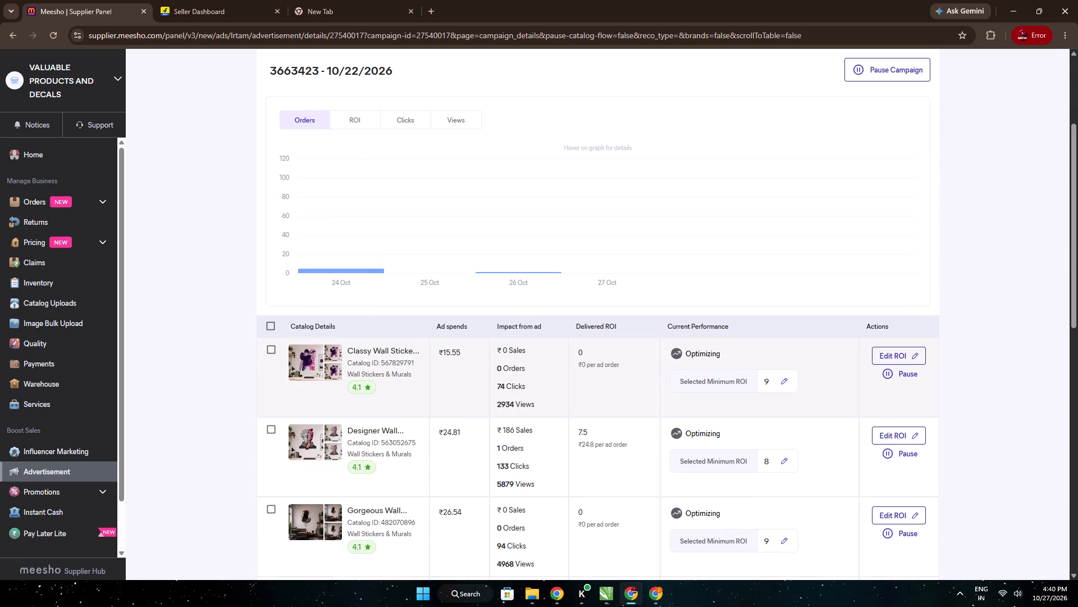
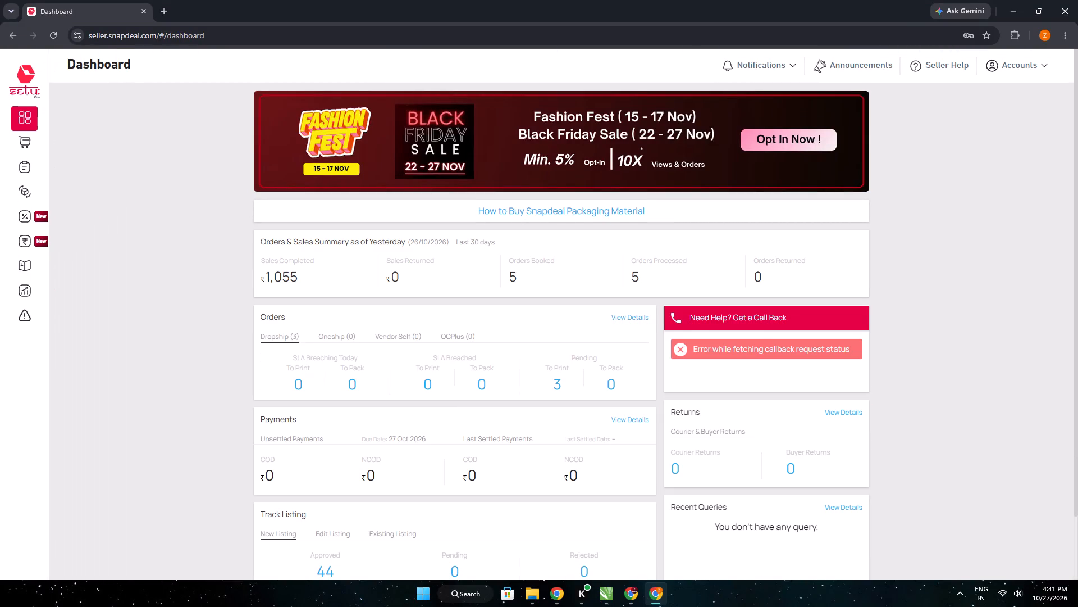
Check the orders, payments, returns and listing sections of the Snapdeal seller dashboard.
{"action": "scroll", "coordinate": [438, 424], "scroll_direction": "down", "scroll_amount": 3}
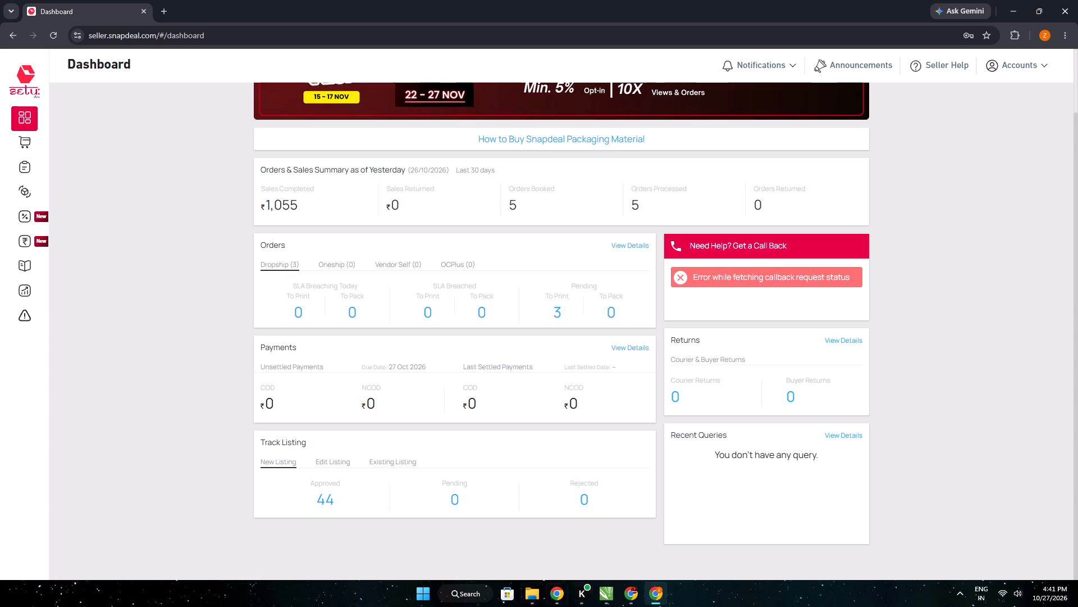
Switch to File Explorer and look through the product images in the car sticker and Screenshots folders.
{"action": "left_click", "coordinate": [544, 597]}
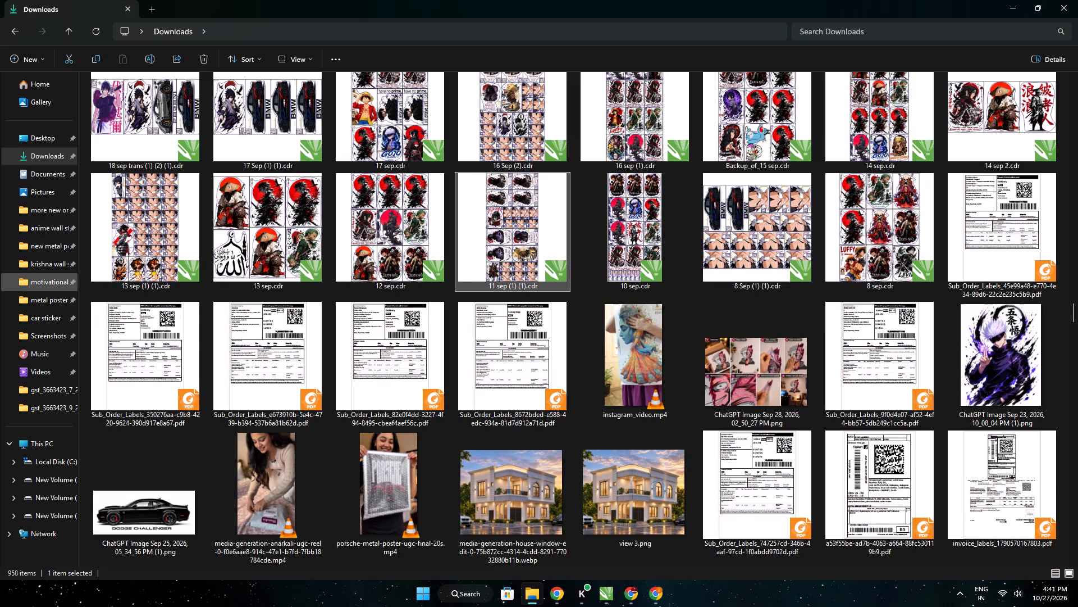
{"action": "left_click", "coordinate": [41, 316]}
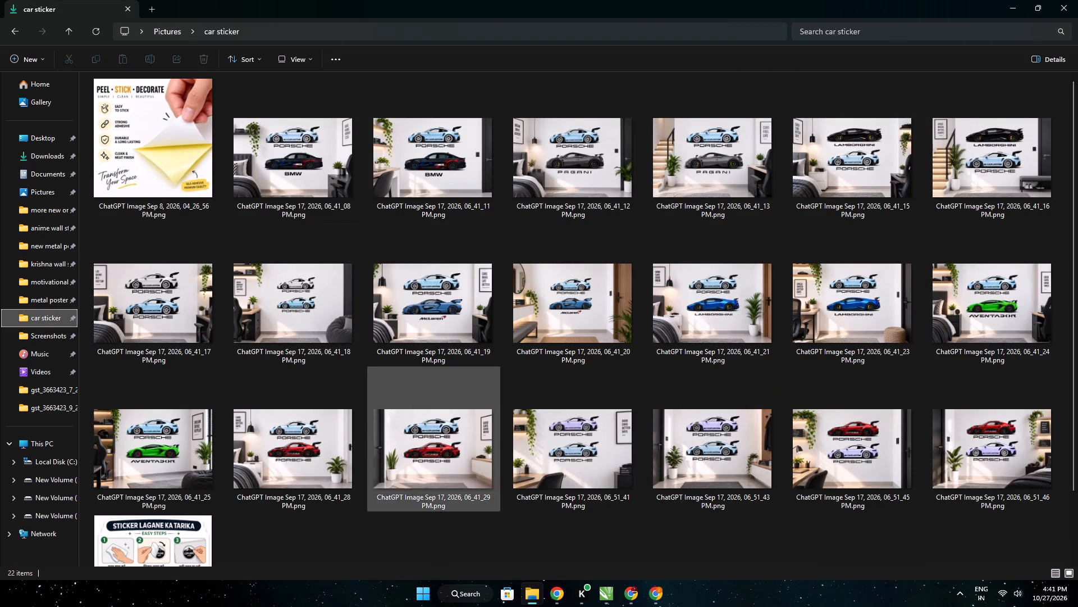
{"action": "scroll", "coordinate": [306, 438], "scroll_direction": "down", "scroll_amount": 2}
{"action": "scroll", "coordinate": [390, 436], "scroll_direction": "up", "scroll_amount": 4}
{"action": "scroll", "coordinate": [184, 240], "scroll_direction": "down", "scroll_amount": 5}
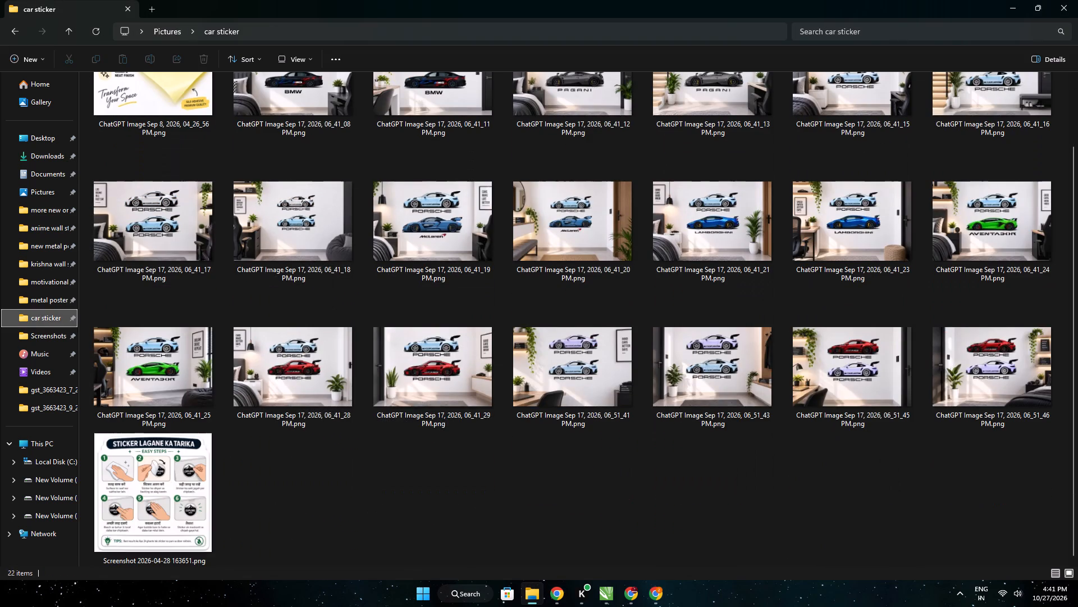
{"action": "scroll", "coordinate": [275, 360], "scroll_direction": "up", "scroll_amount": 4}
{"action": "left_click", "coordinate": [60, 337]}
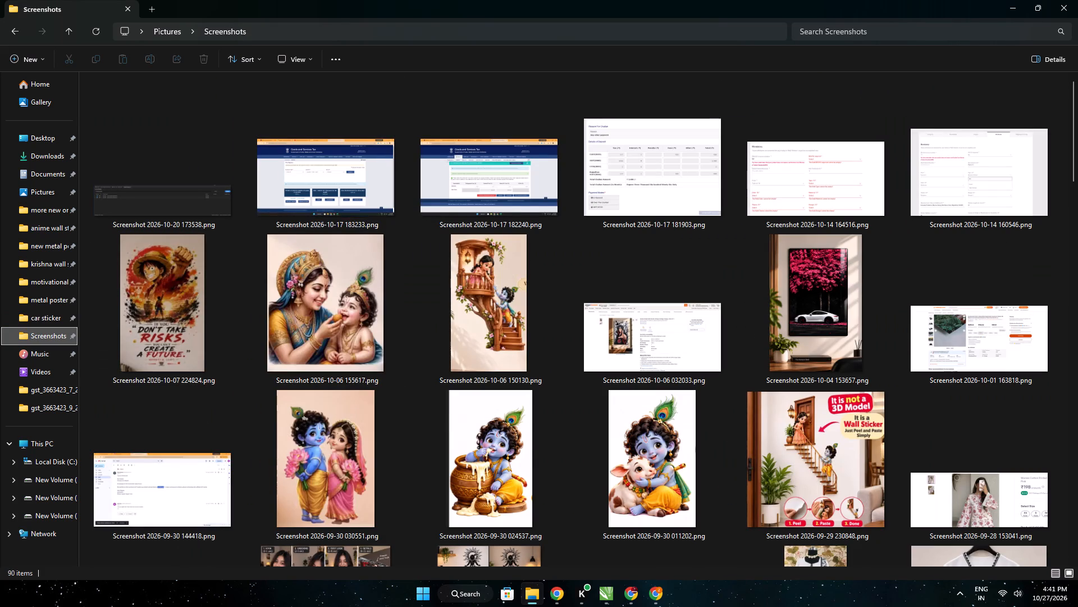
{"action": "scroll", "coordinate": [348, 357], "scroll_direction": "down", "scroll_amount": 2}
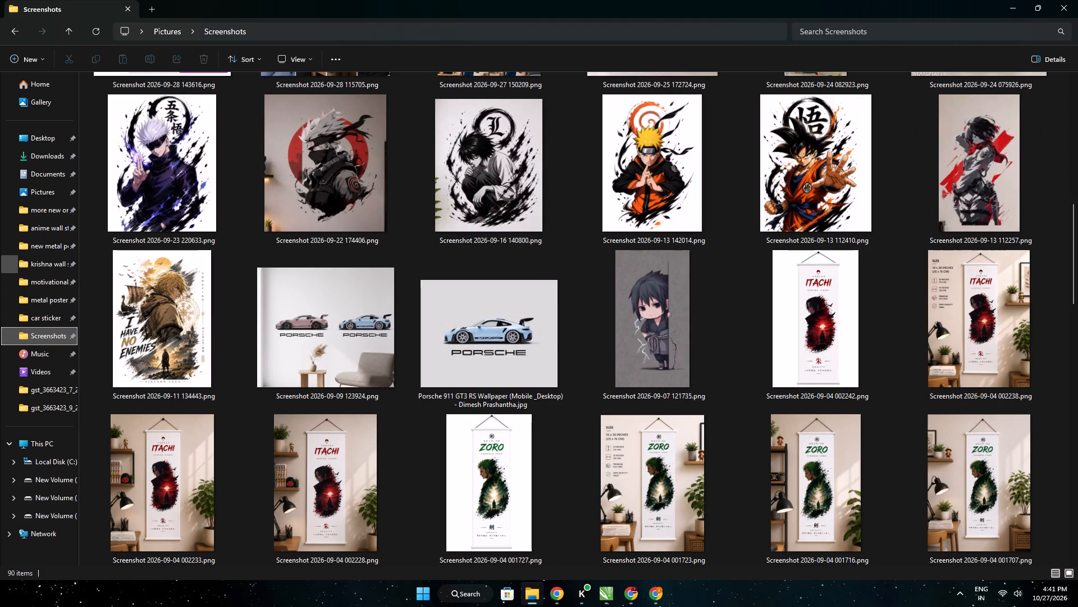
Browse the product images in the motivational sticker, metal poster, car sticker and new metal postesr folders.
{"action": "left_click", "coordinate": [49, 254]}
{"action": "left_click", "coordinate": [46, 266]}
{"action": "left_click", "coordinate": [44, 287]}
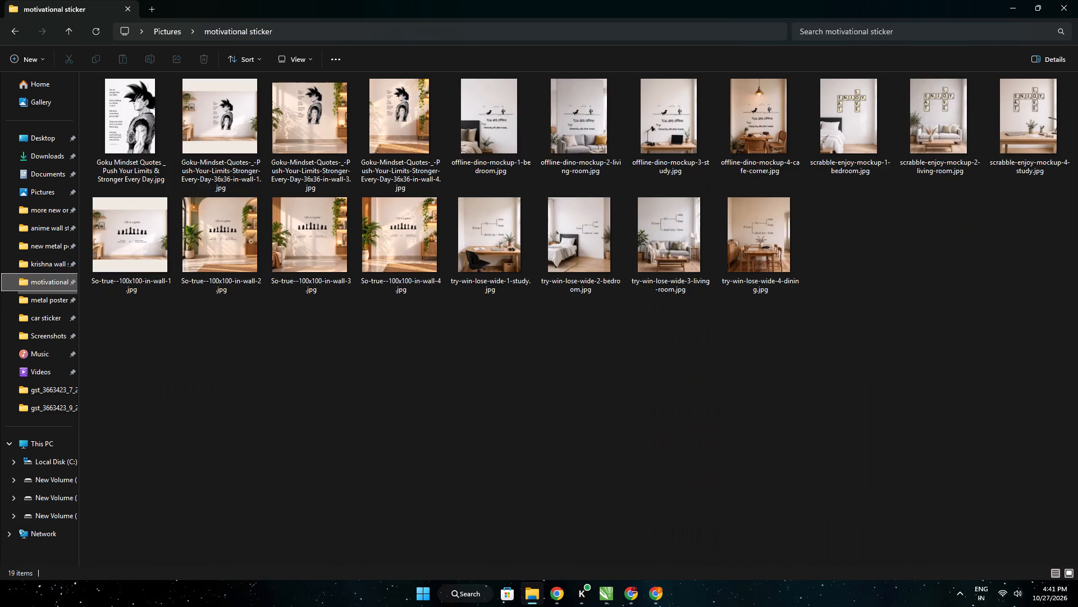
{"action": "left_click", "coordinate": [49, 309]}
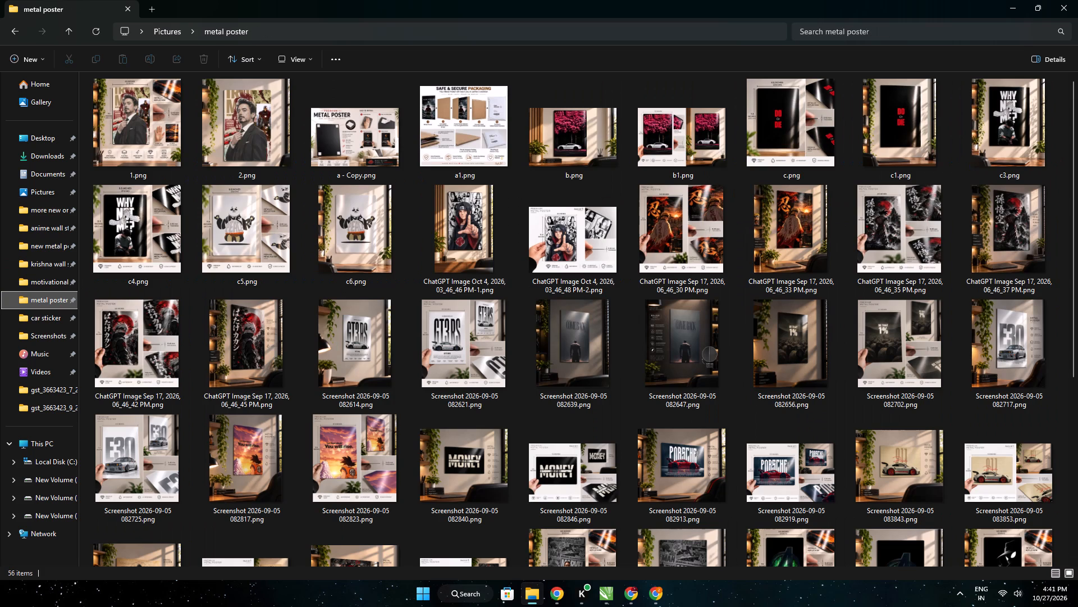
{"action": "left_click", "coordinate": [53, 319]}
{"action": "left_click", "coordinate": [53, 333]}
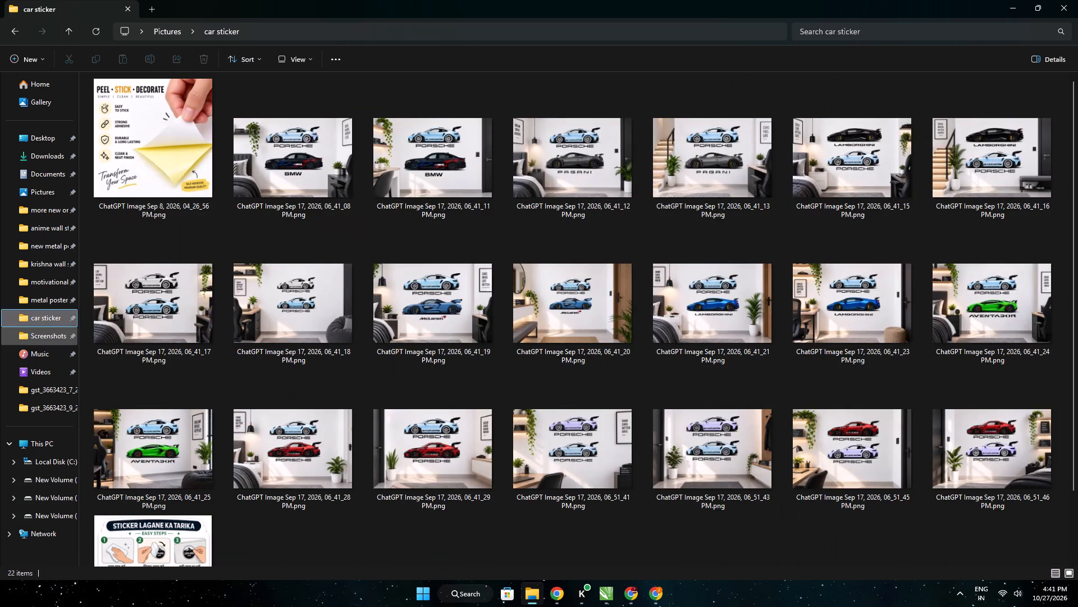
{"action": "left_click", "coordinate": [45, 250]}
{"action": "left_click", "coordinate": [54, 231]}
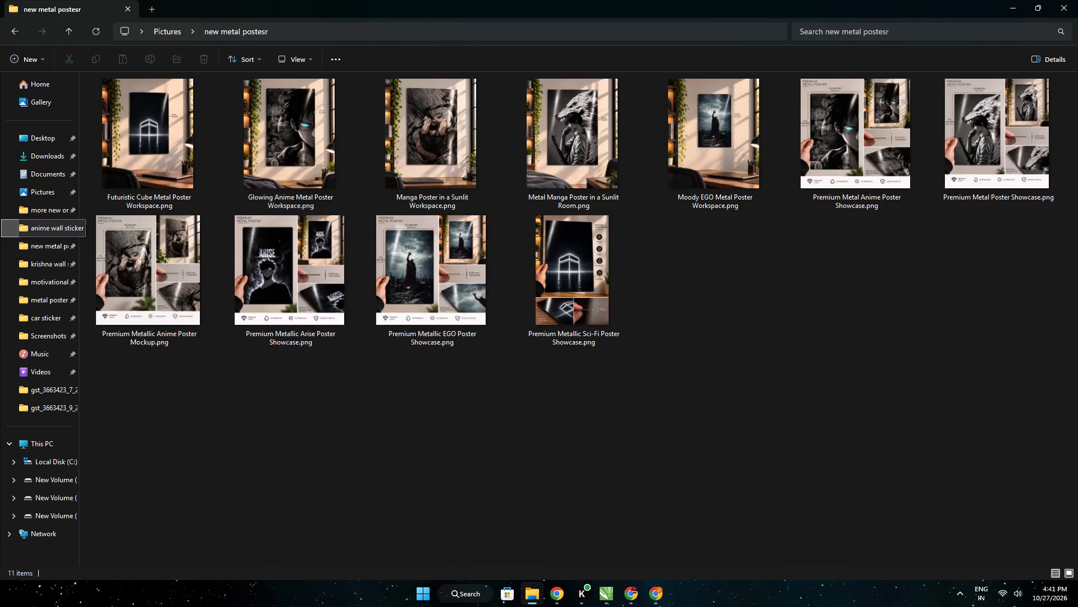
{"action": "left_click", "coordinate": [60, 273]}
{"action": "left_click", "coordinate": [54, 288]}
{"action": "left_click", "coordinate": [52, 302]}
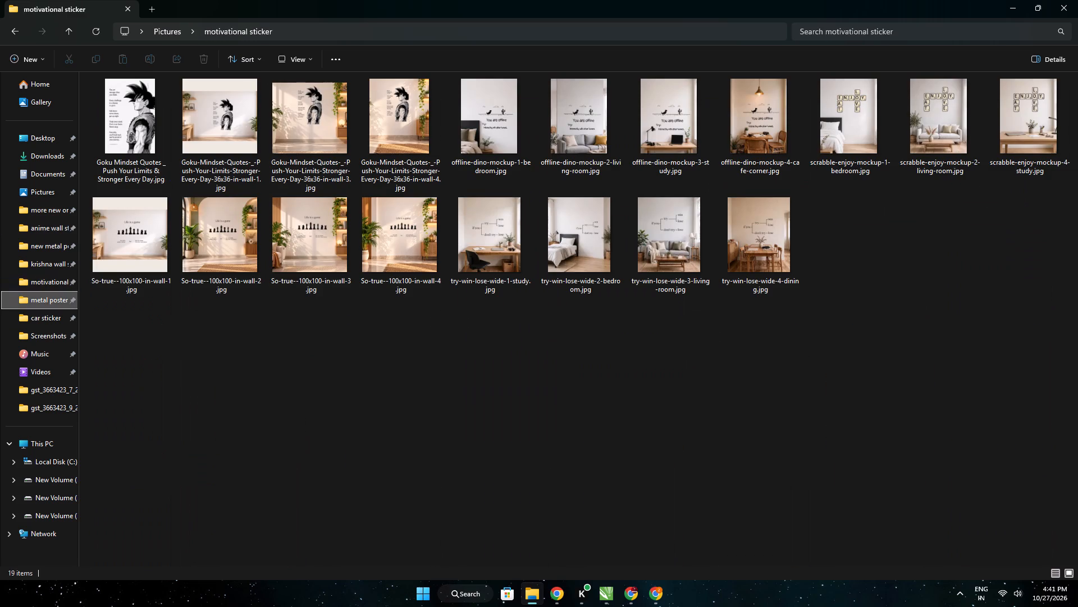
{"action": "left_click", "coordinate": [53, 281]}
{"action": "left_click", "coordinate": [57, 254]}
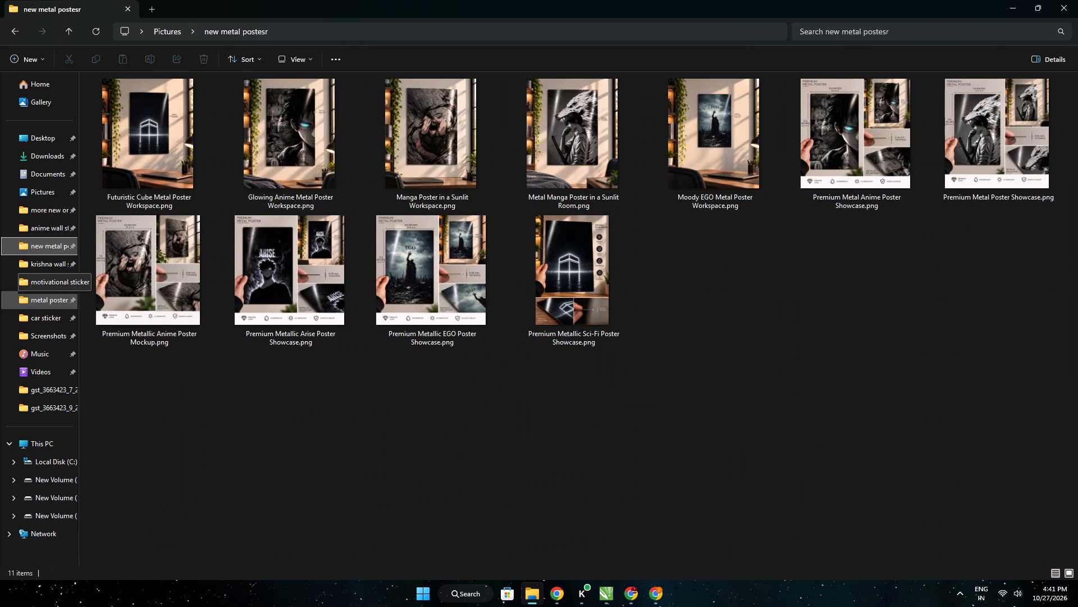
Examine the product images in the krishna wall sricker, motivational sticker and more new one folders.
{"action": "left_click", "coordinate": [40, 265]}
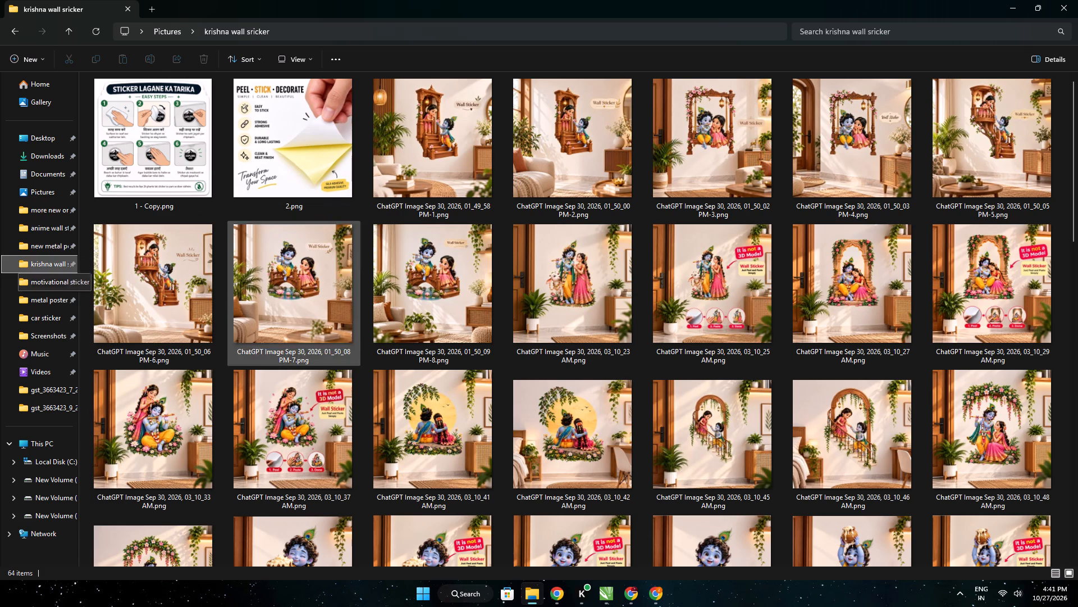
{"action": "scroll", "coordinate": [506, 369], "scroll_direction": "down", "scroll_amount": 19}
{"action": "scroll", "coordinate": [482, 397], "scroll_direction": "down", "scroll_amount": 5}
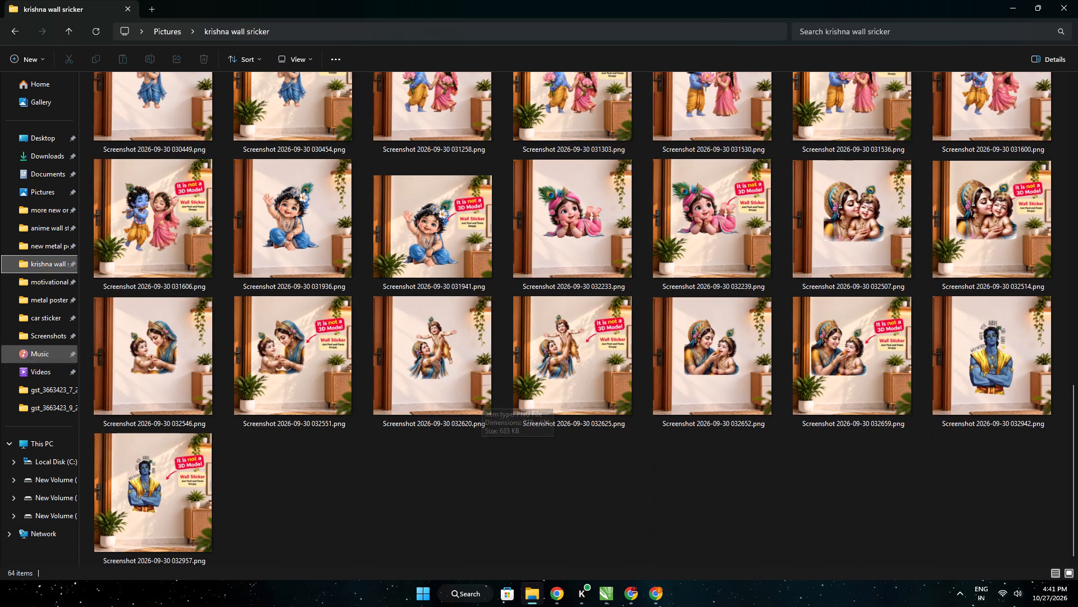
{"action": "left_click", "coordinate": [35, 288]}
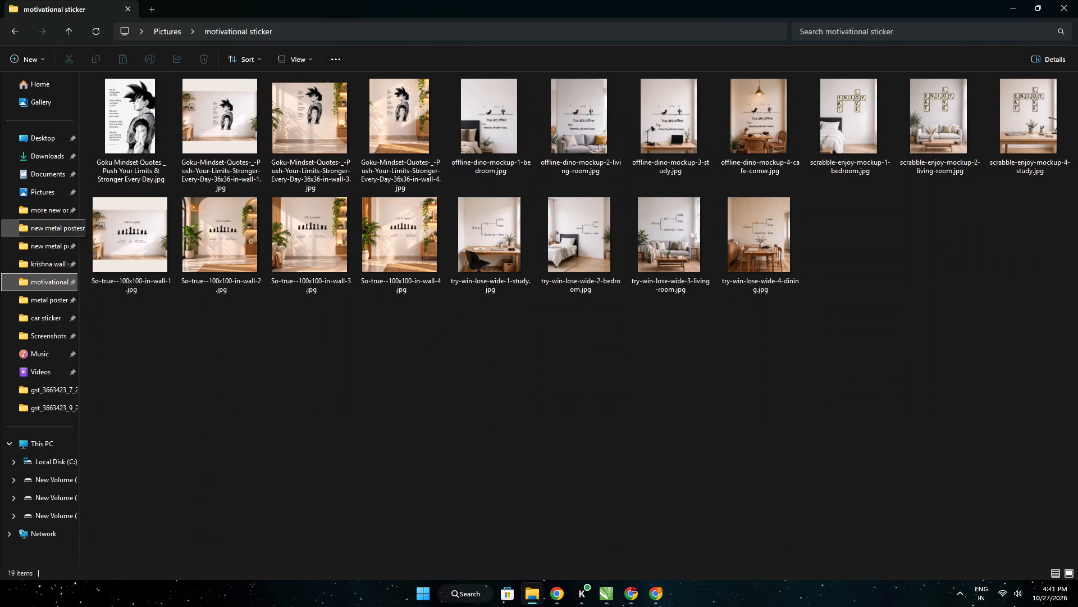
{"action": "left_click", "coordinate": [42, 209]}
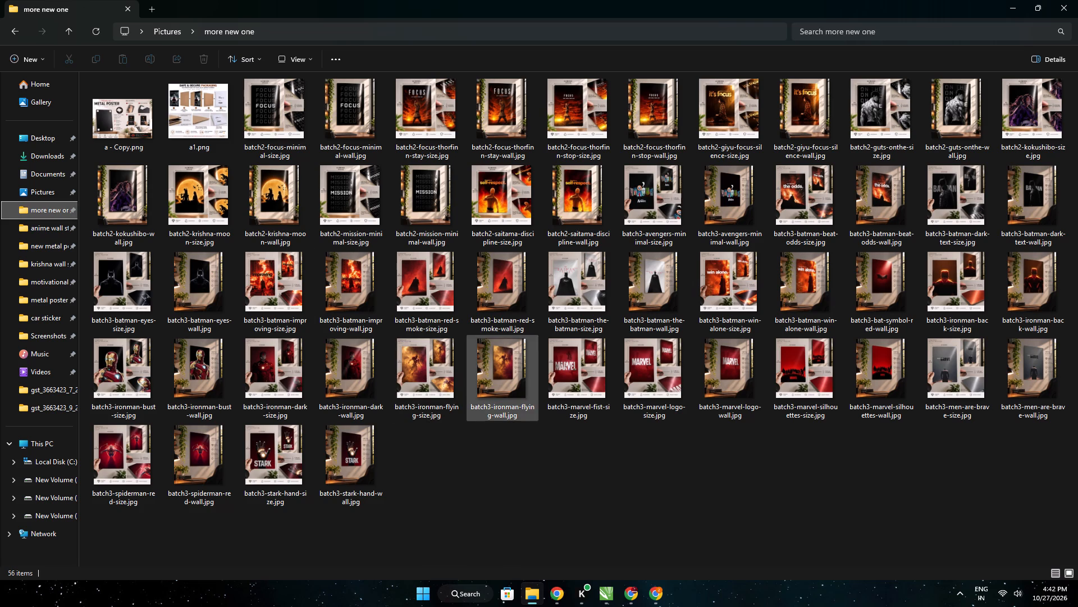
Switch back to Chrome and bring up the TREND BRIDGE account's Meesho inventory page.
{"action": "left_click", "coordinate": [629, 592]}
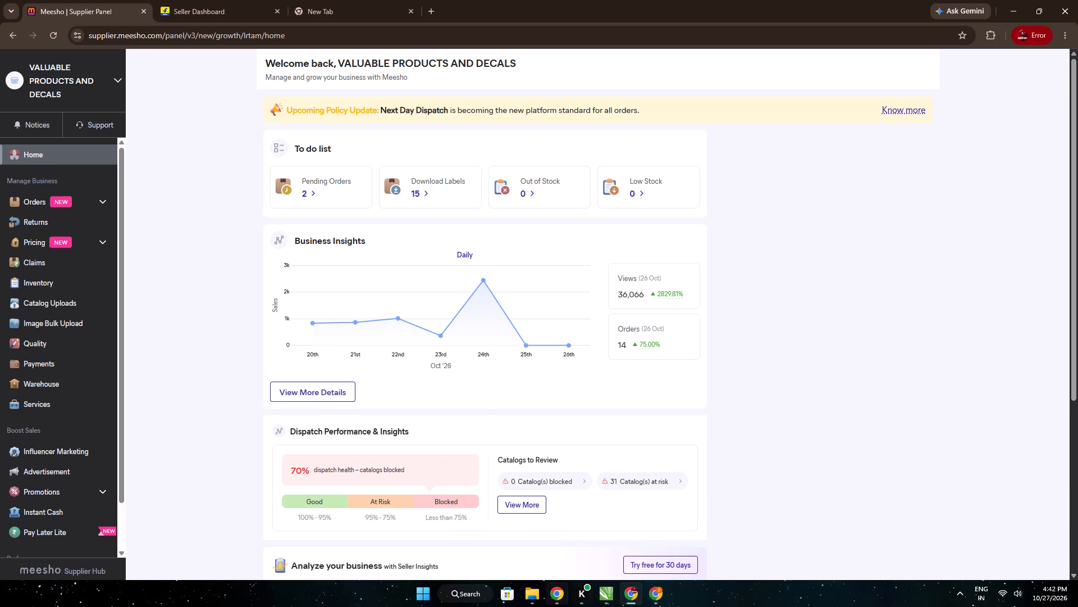
{"action": "left_click", "coordinate": [562, 593]}
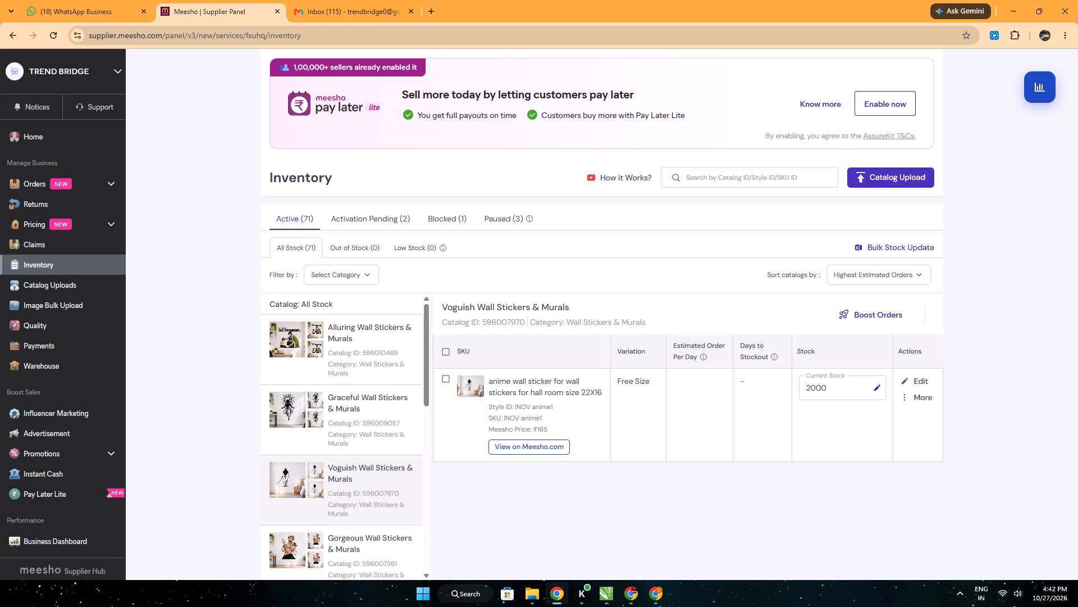
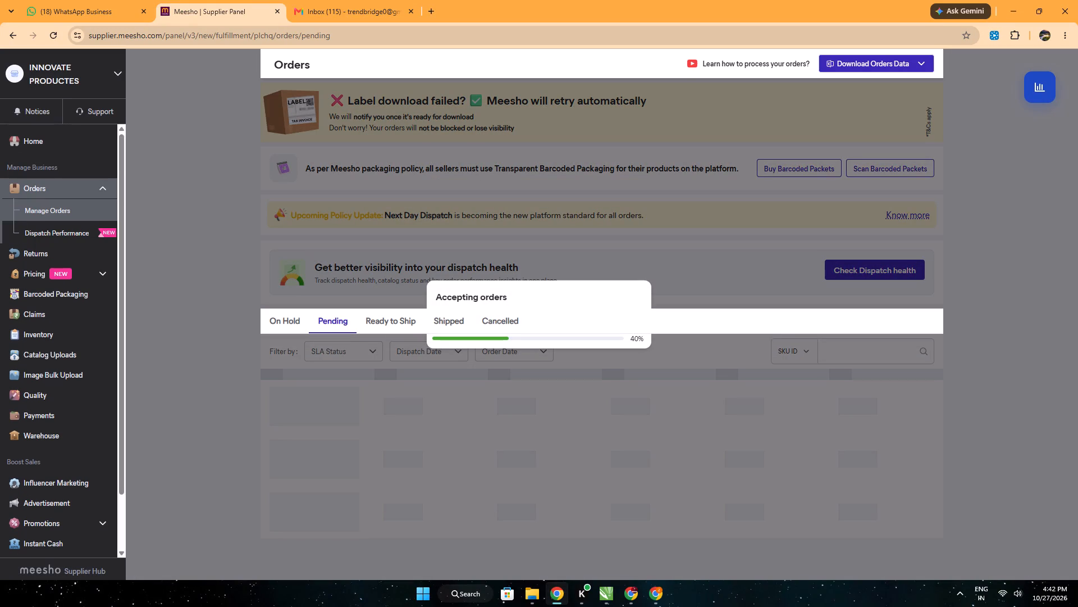
Reload the orders page and check the pending and ready-to-ship orders, including the Giyu DEMON SLAYER wall sticker image.
{"action": "left_click", "coordinate": [57, 35]}
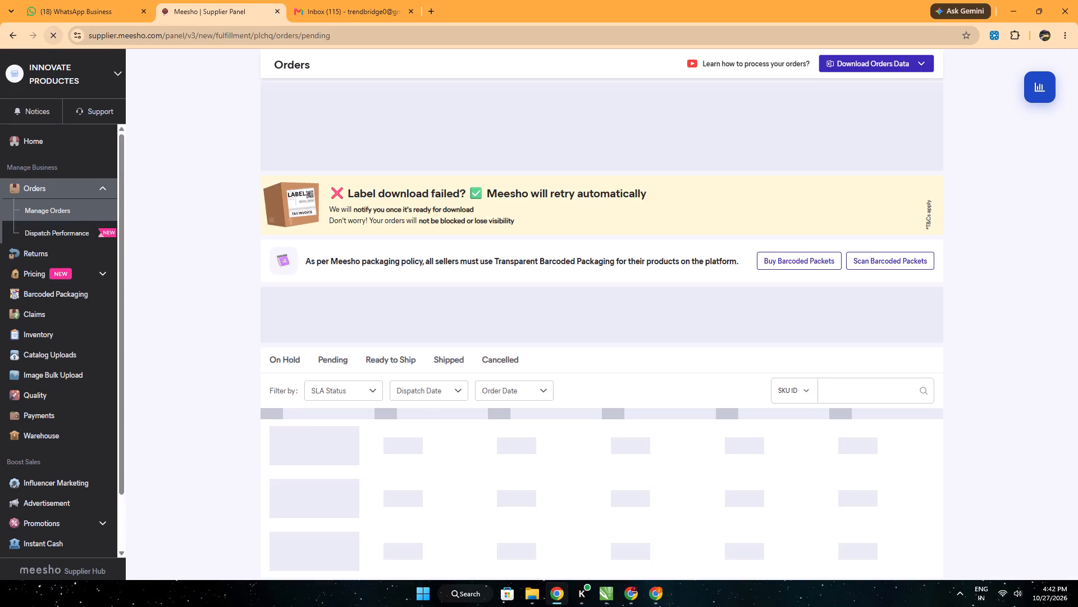
{"action": "left_click", "coordinate": [465, 358]}
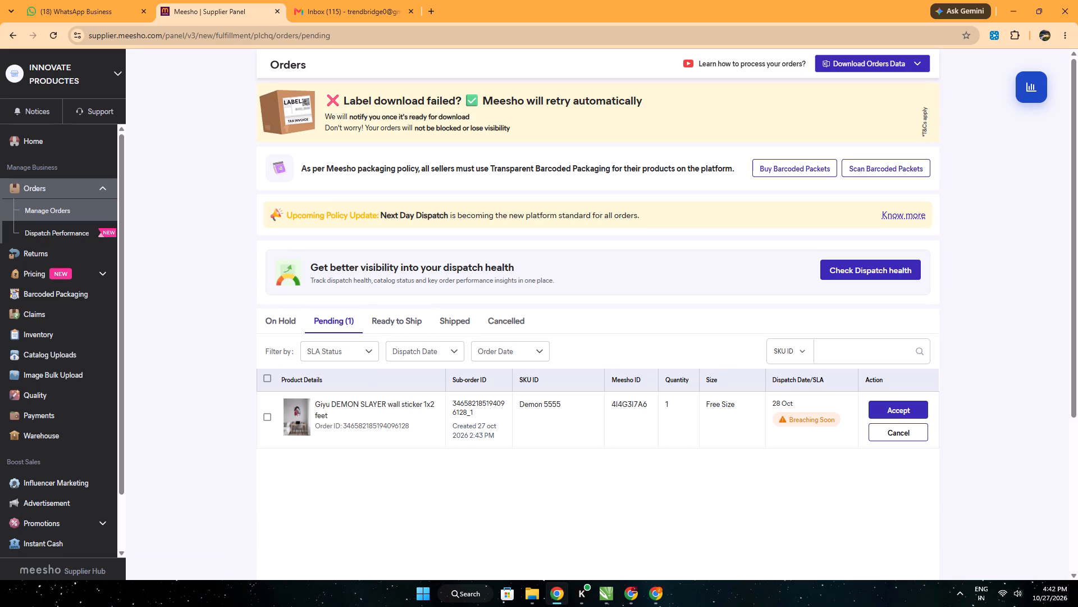
{"action": "left_click", "coordinate": [369, 325]}
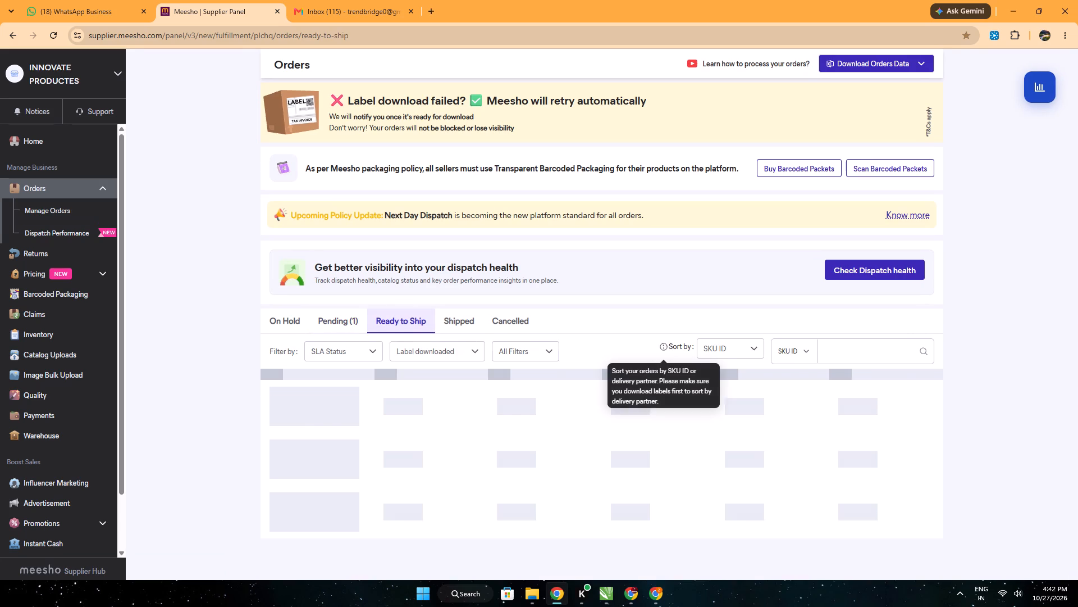
{"action": "left_click", "coordinate": [348, 324]}
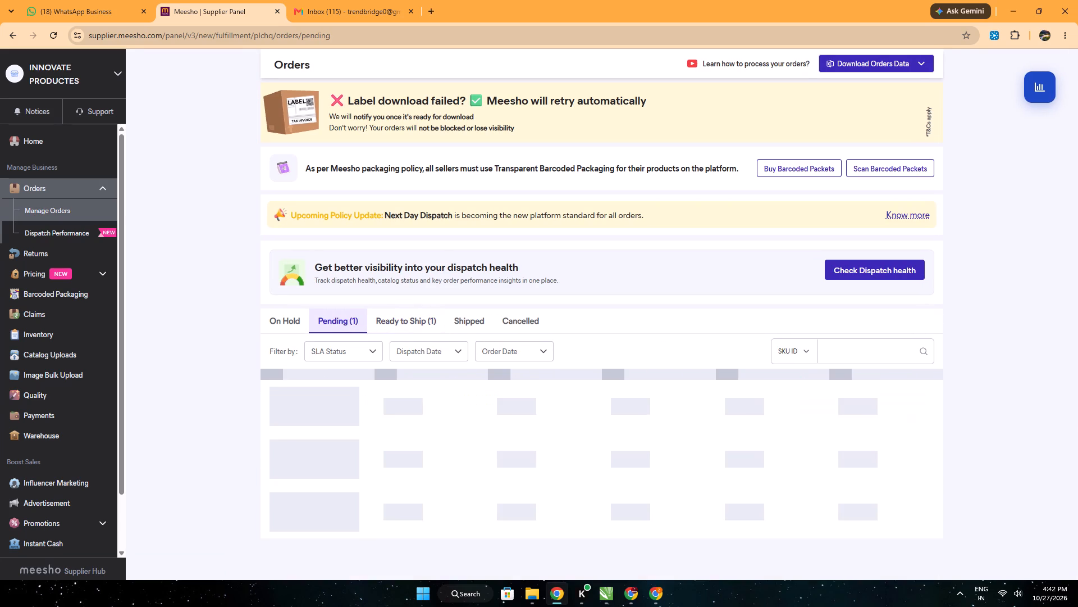
{"action": "left_click", "coordinate": [387, 326]}
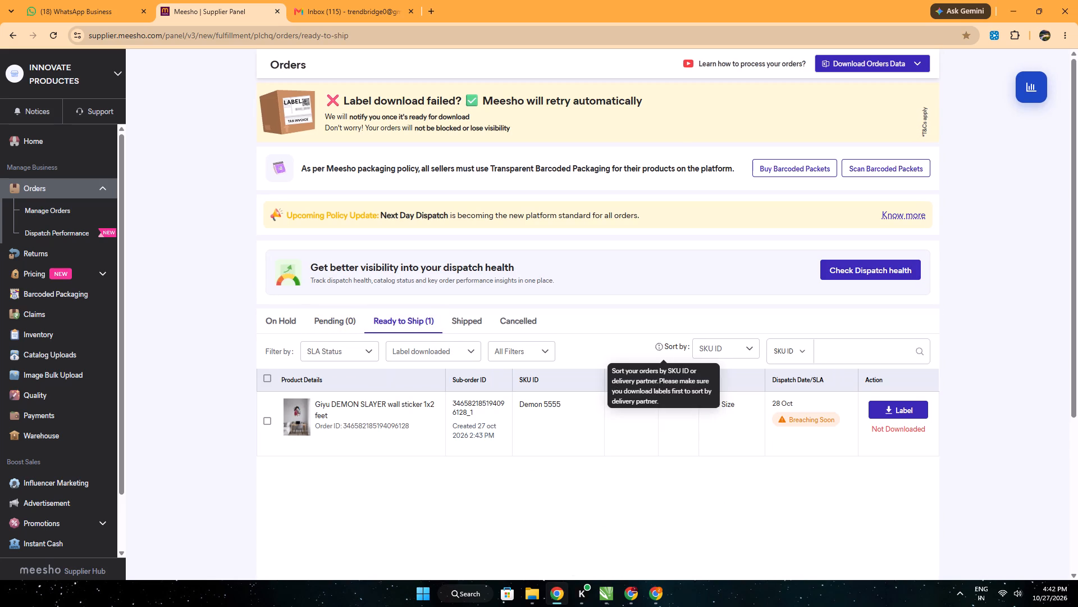
{"action": "left_click", "coordinate": [300, 407]}
{"action": "left_click", "coordinate": [680, 101]}
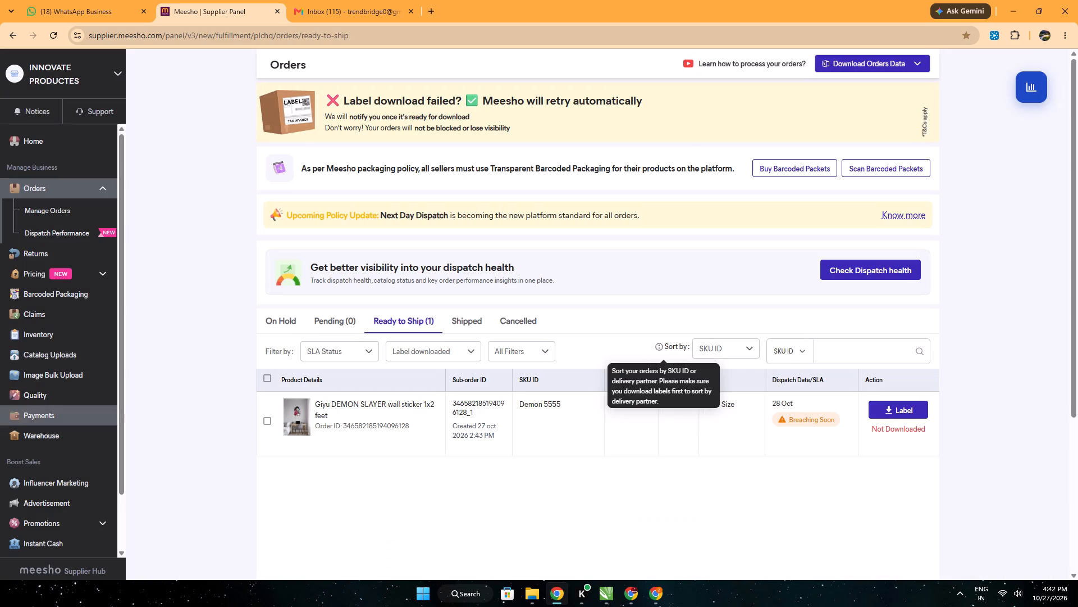
Review the account's payments overview and the details of its unscheduled payments.
{"action": "scroll", "coordinate": [53, 510], "scroll_direction": "down", "scroll_amount": 6}
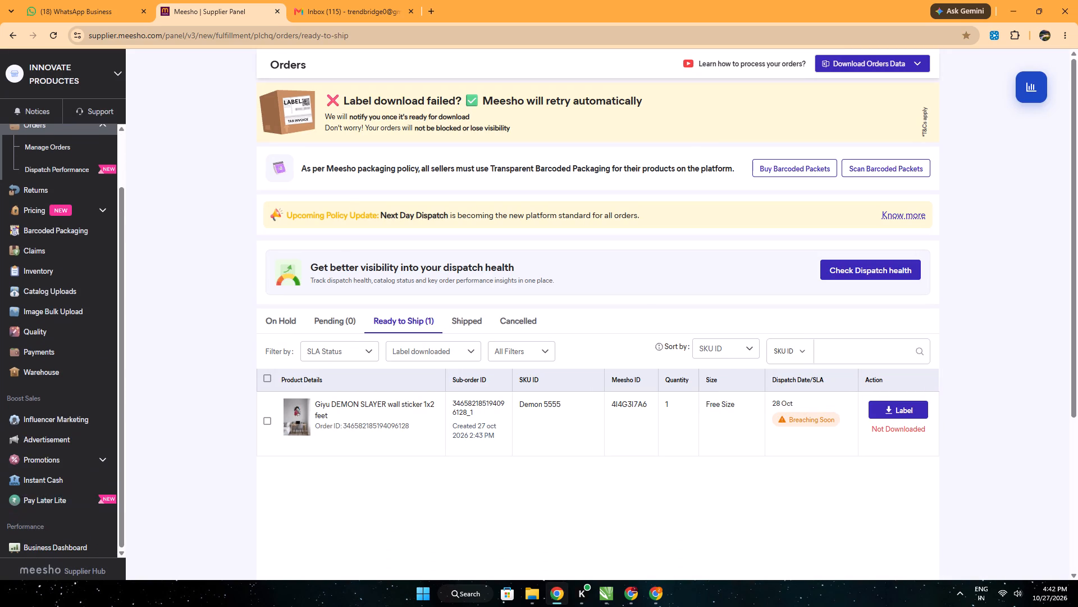
{"action": "left_click", "coordinate": [45, 350]}
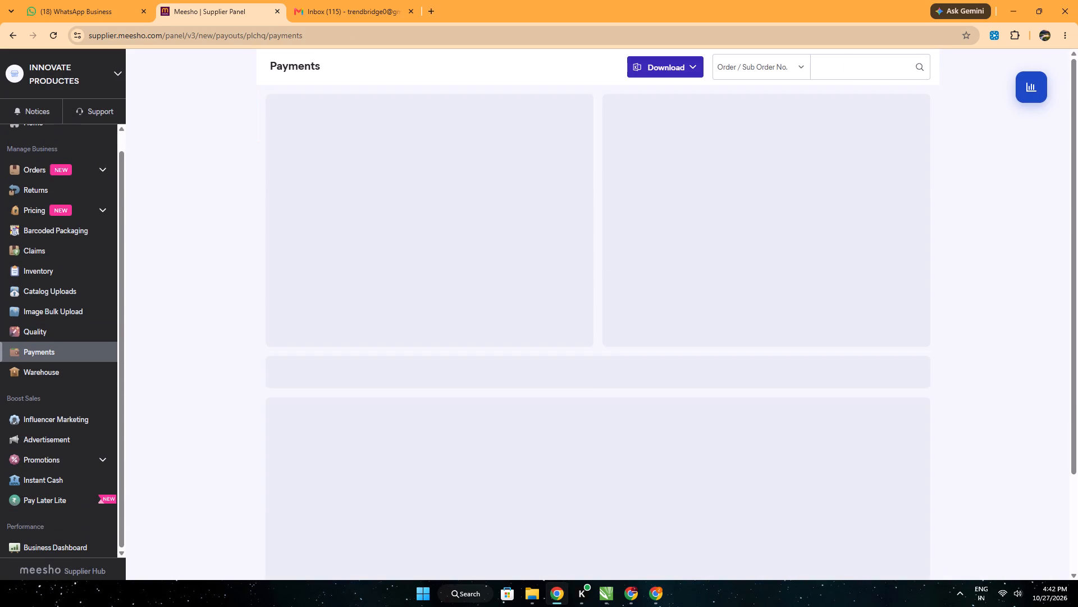
{"action": "left_click", "coordinate": [879, 393]}
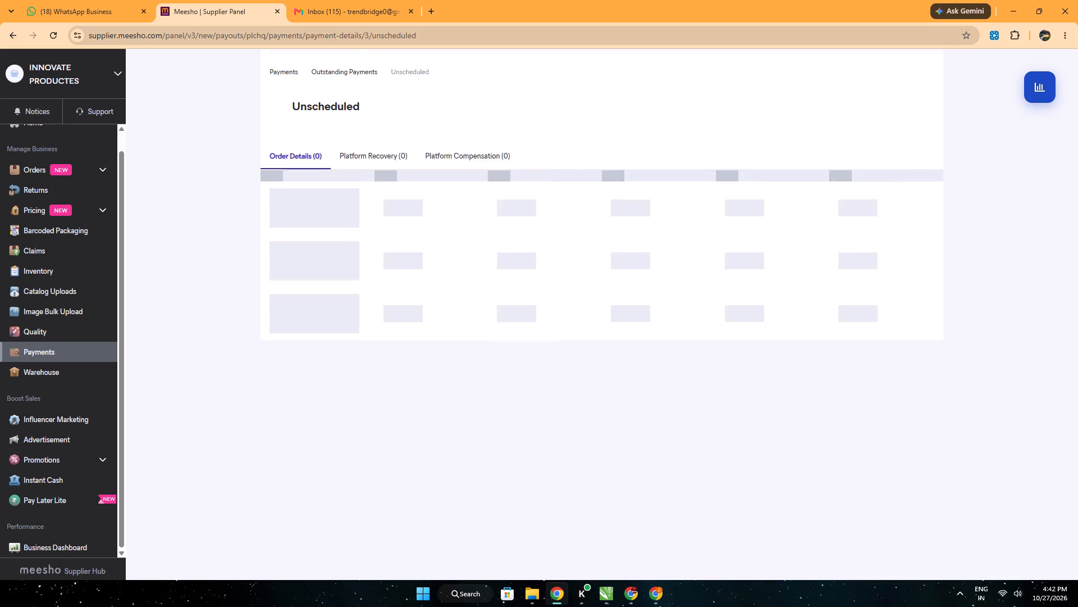
{"action": "left_click", "coordinate": [273, 108]}
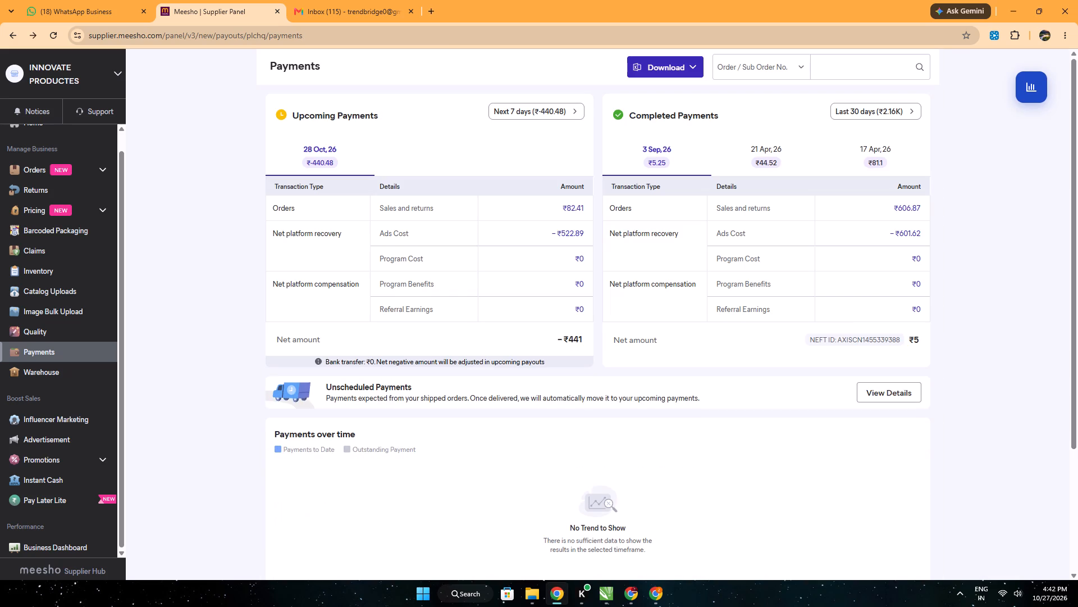
Check the cancelled orders, view the Giyu DEMON SLAYER sticker image there, and return to the ready-to-ship orders.
{"action": "left_click", "coordinate": [58, 173]}
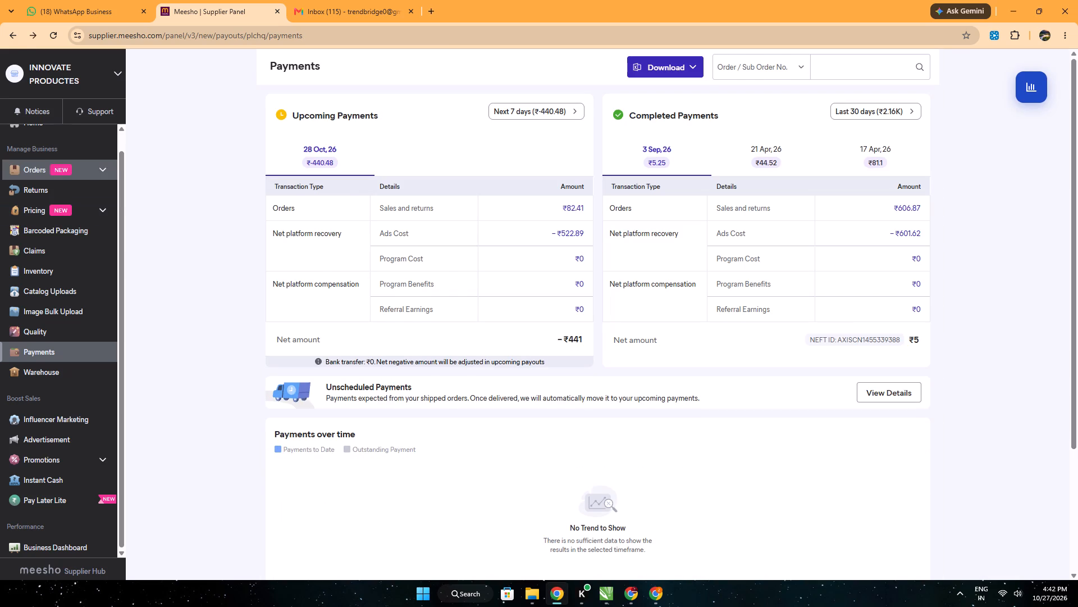
{"action": "left_click", "coordinate": [520, 322]}
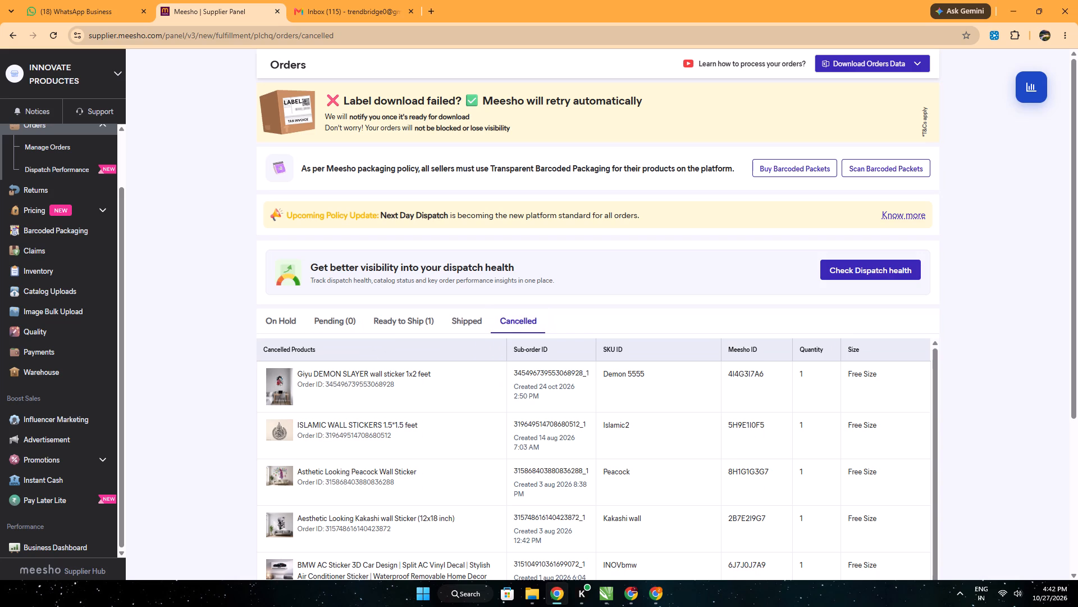
{"action": "left_click", "coordinate": [269, 384]}
{"action": "left_click", "coordinate": [681, 96]}
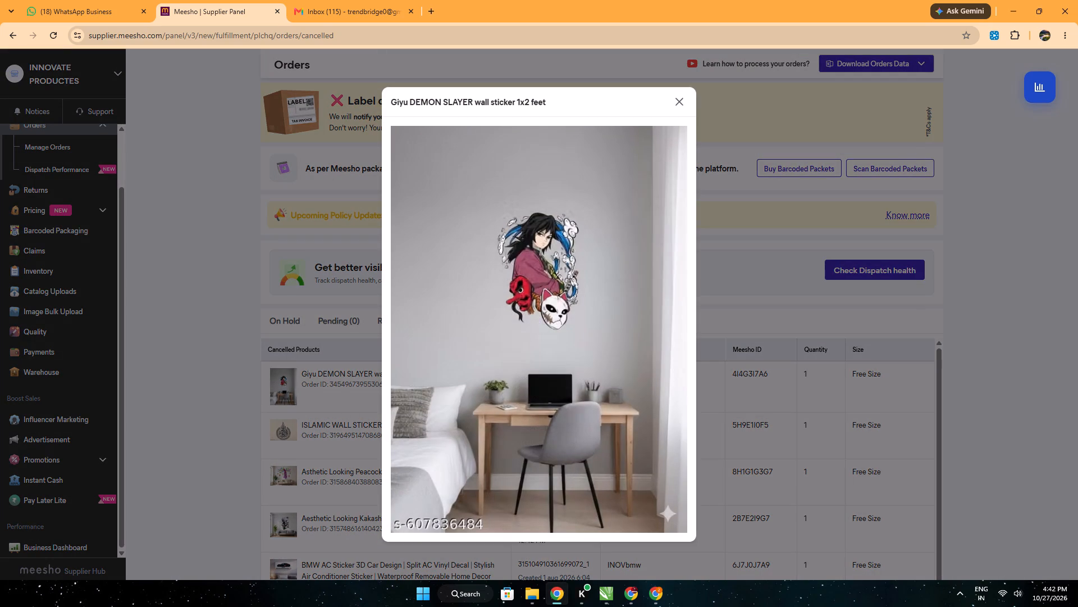
{"action": "left_click", "coordinate": [396, 321]}
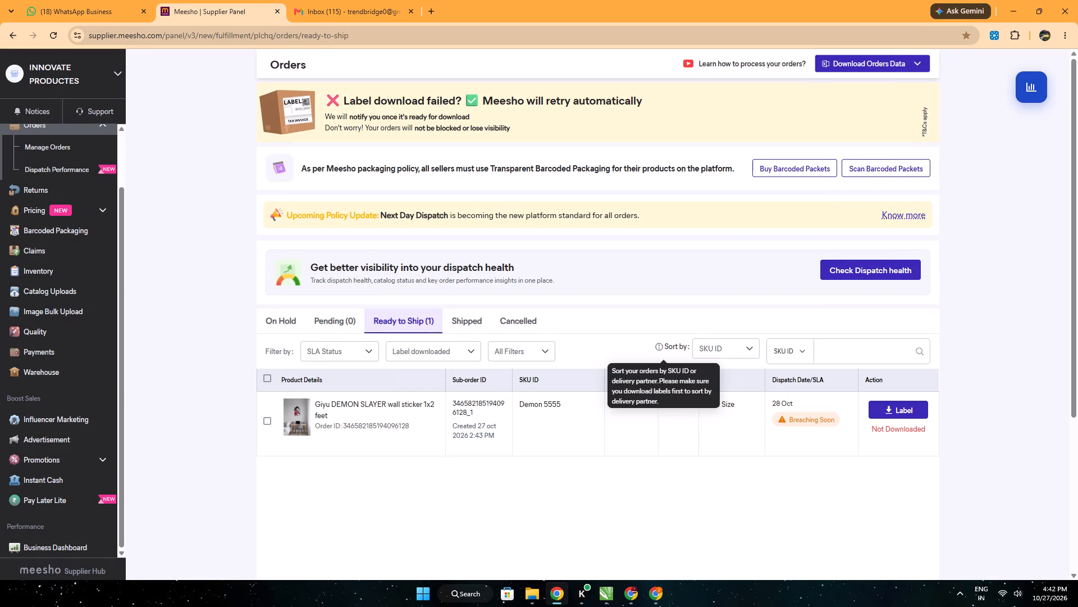
Check the in-transit return tracking and look over the payments overview again.
{"action": "left_click", "coordinate": [61, 193]}
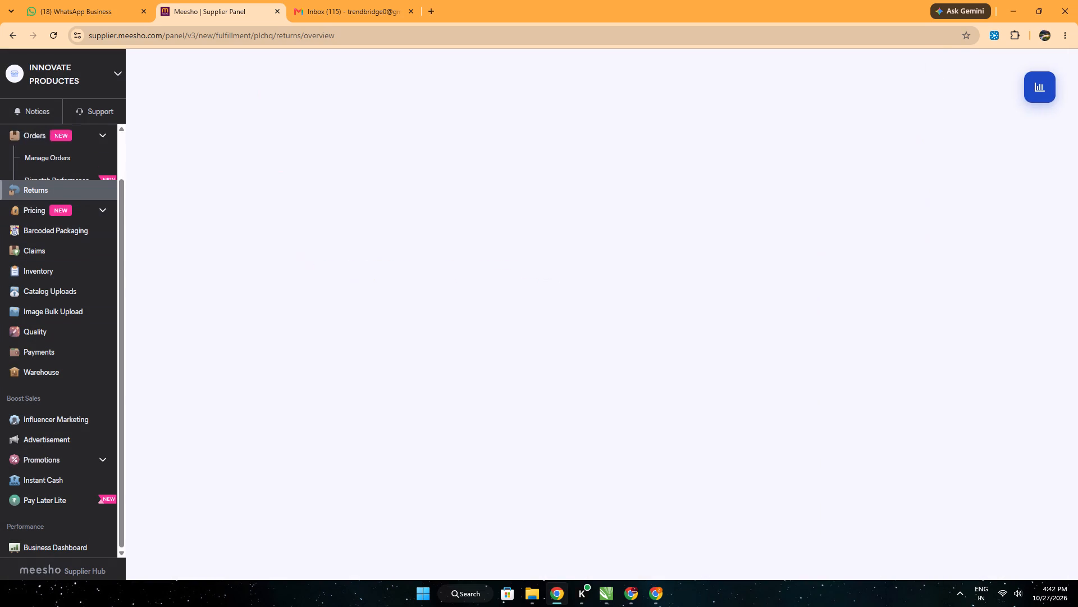
{"action": "left_click", "coordinate": [354, 105]}
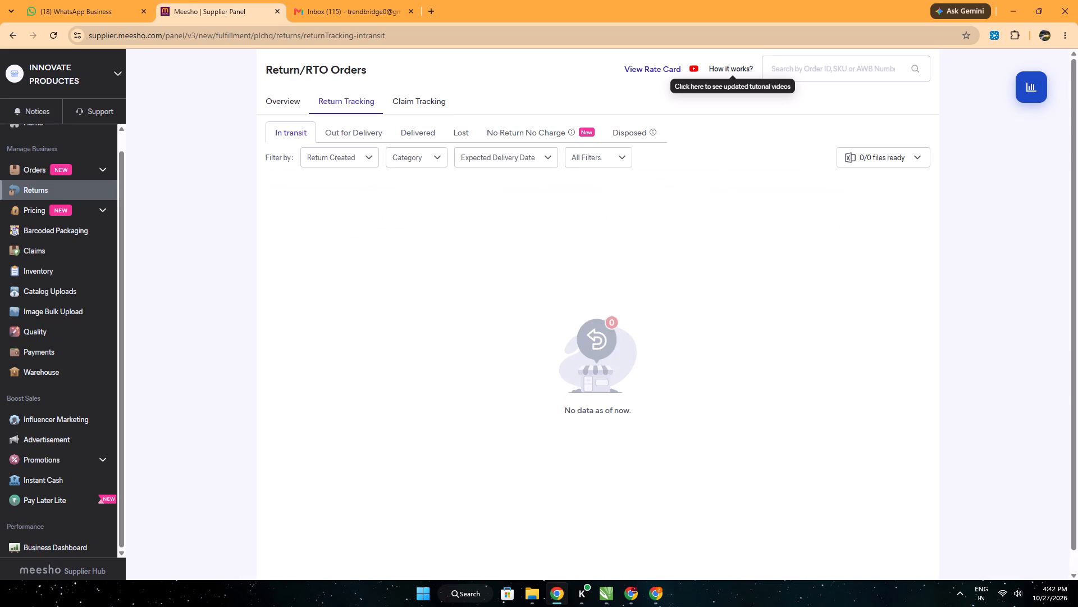
{"action": "left_click", "coordinate": [77, 162]}
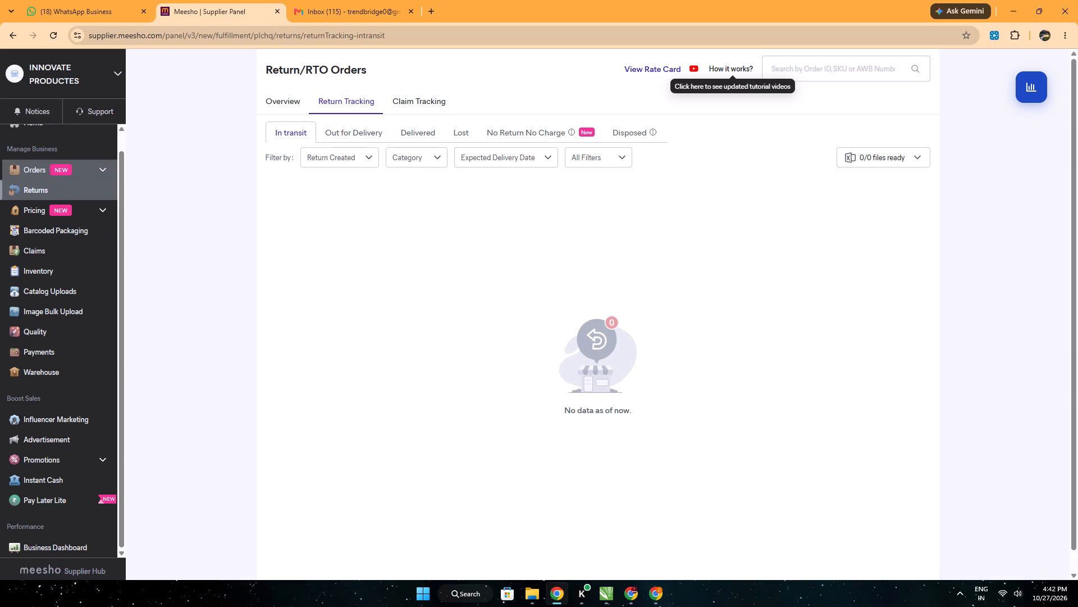
{"action": "scroll", "coordinate": [410, 386], "scroll_direction": "up", "scroll_amount": 1}
{"action": "left_click", "coordinate": [38, 346]}
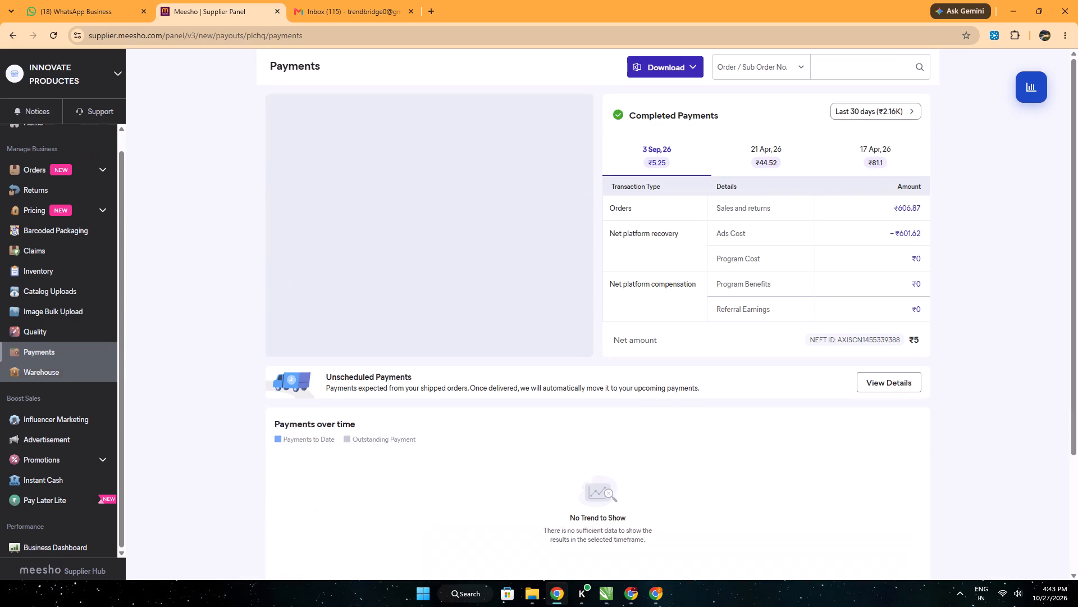
{"action": "left_click", "coordinate": [45, 386]}
{"action": "left_click", "coordinate": [45, 380]}
Pause the ad campaign 2570617 - 10/24/2026, giving the reason "I'm not seeing order growth".
{"action": "left_click", "coordinate": [48, 430]}
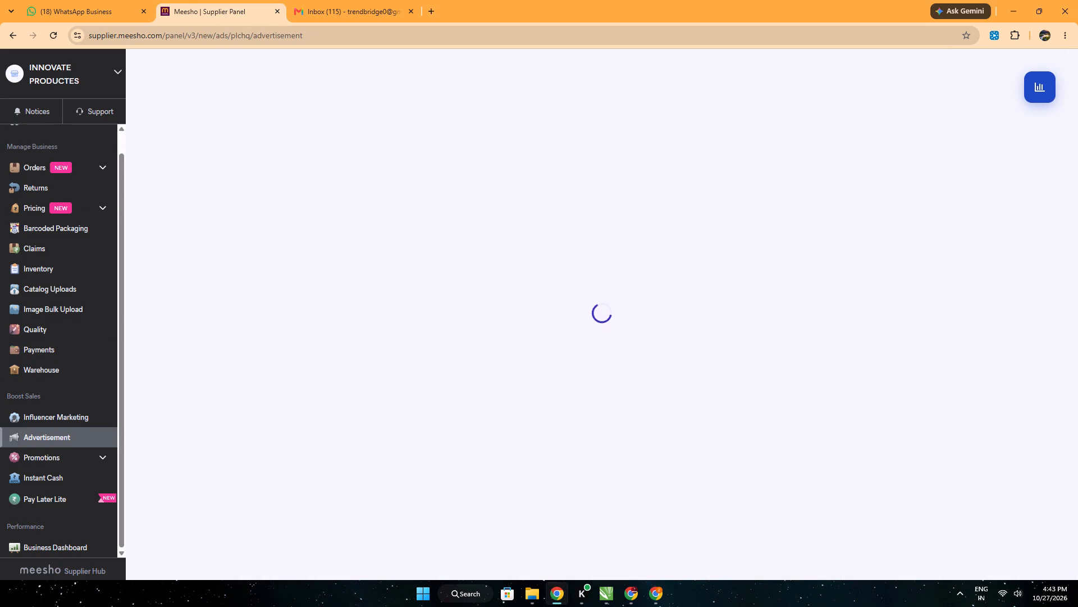
{"action": "scroll", "coordinate": [351, 460], "scroll_direction": "down", "scroll_amount": 3}
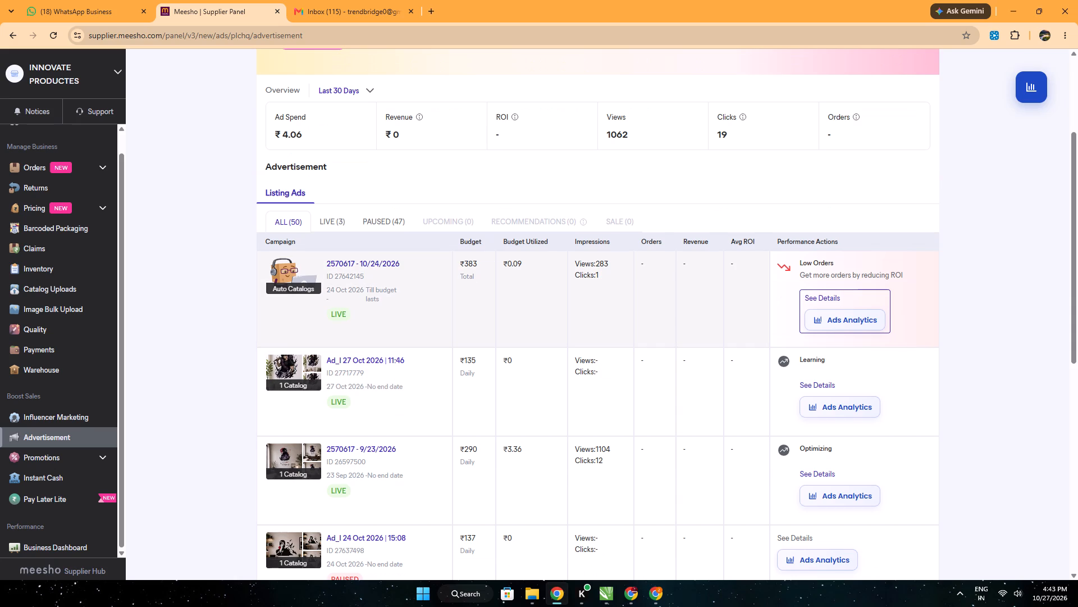
{"action": "left_click", "coordinate": [829, 298]}
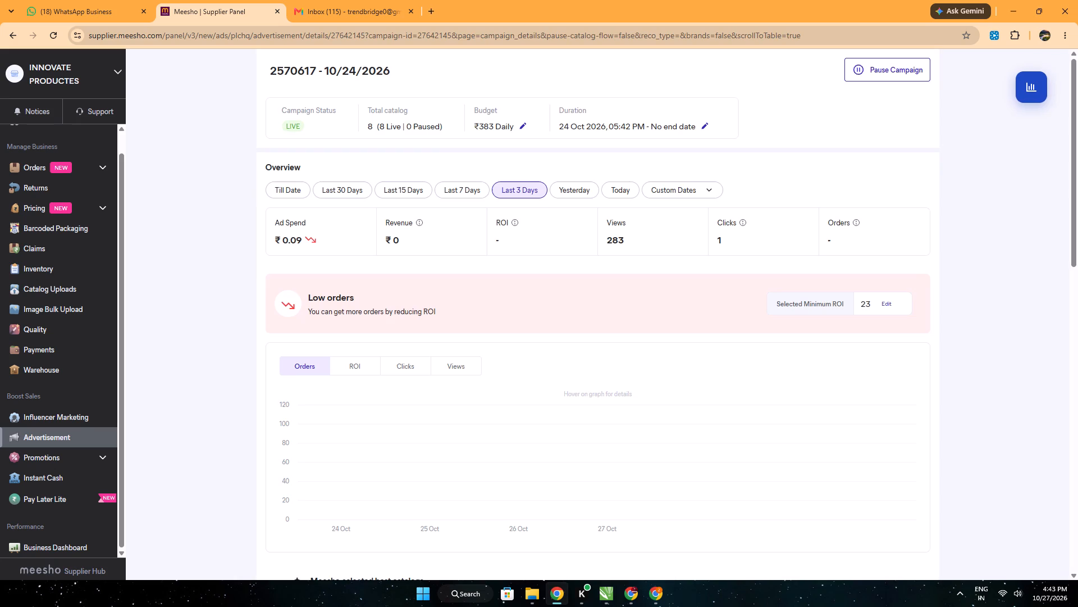
{"action": "left_click", "coordinate": [891, 71]}
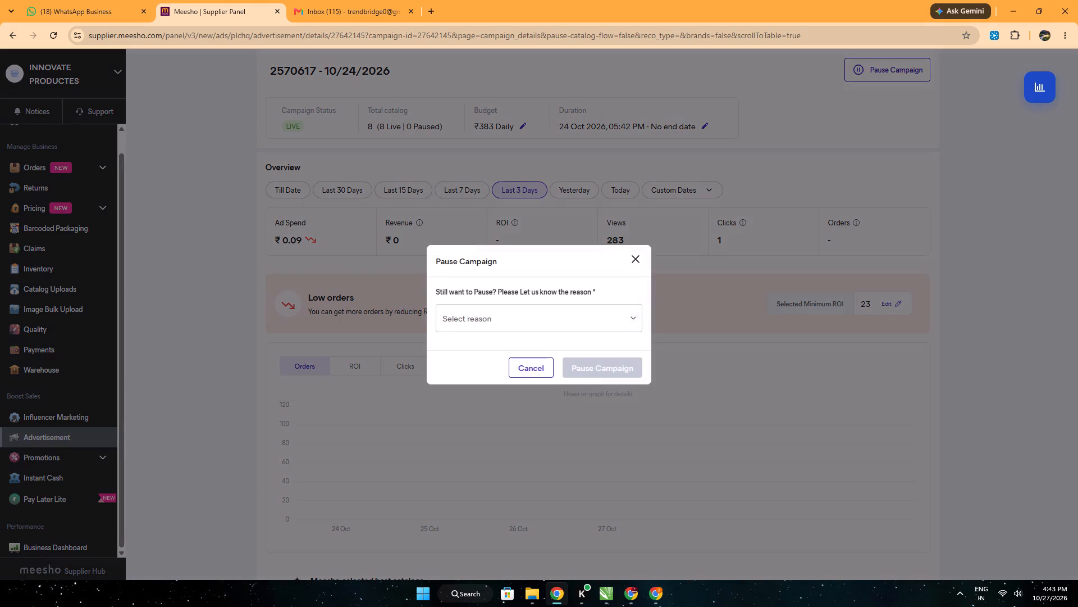
{"action": "left_click", "coordinate": [540, 318]}
{"action": "left_click", "coordinate": [492, 407]}
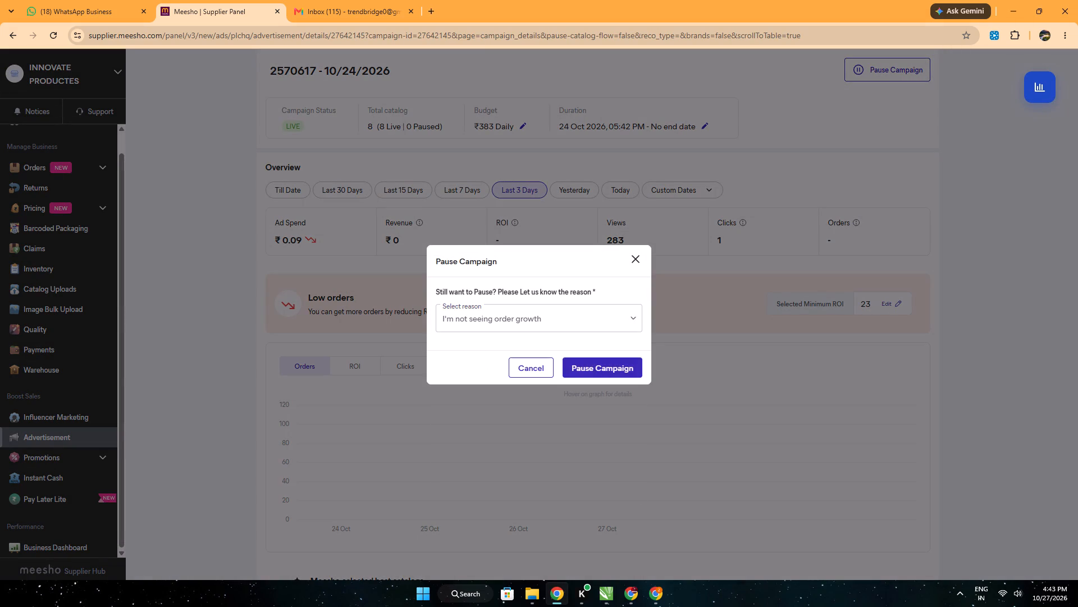
{"action": "left_click", "coordinate": [587, 370]}
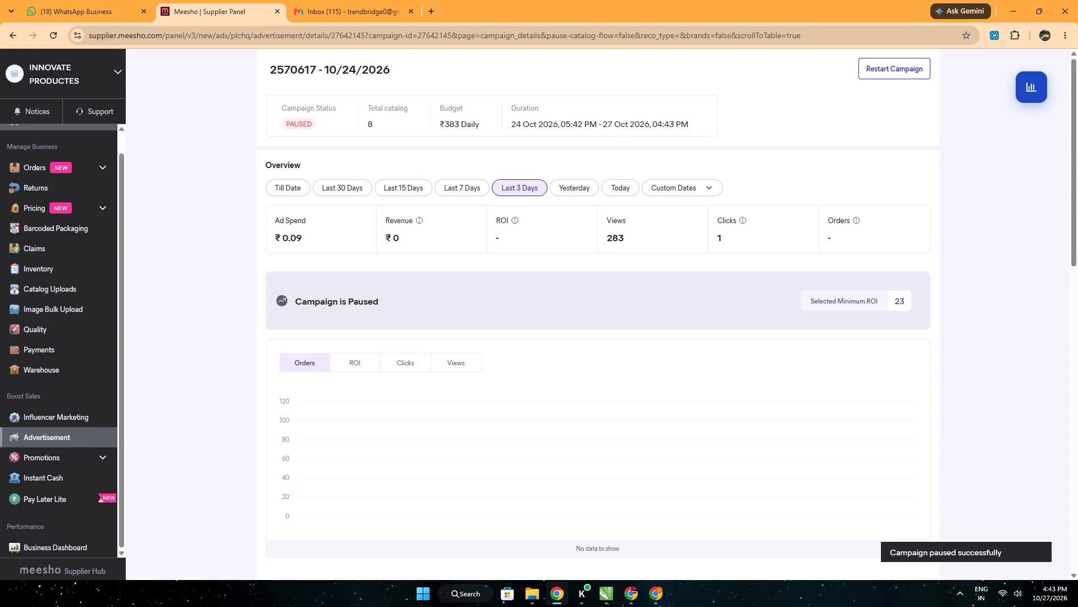
Create a Cost Per Ad Order campaign with Meesho-selected catalogs, minimum ROI 5, a ₹150 daily budget and no end date.
{"action": "left_click", "coordinate": [18, 38]}
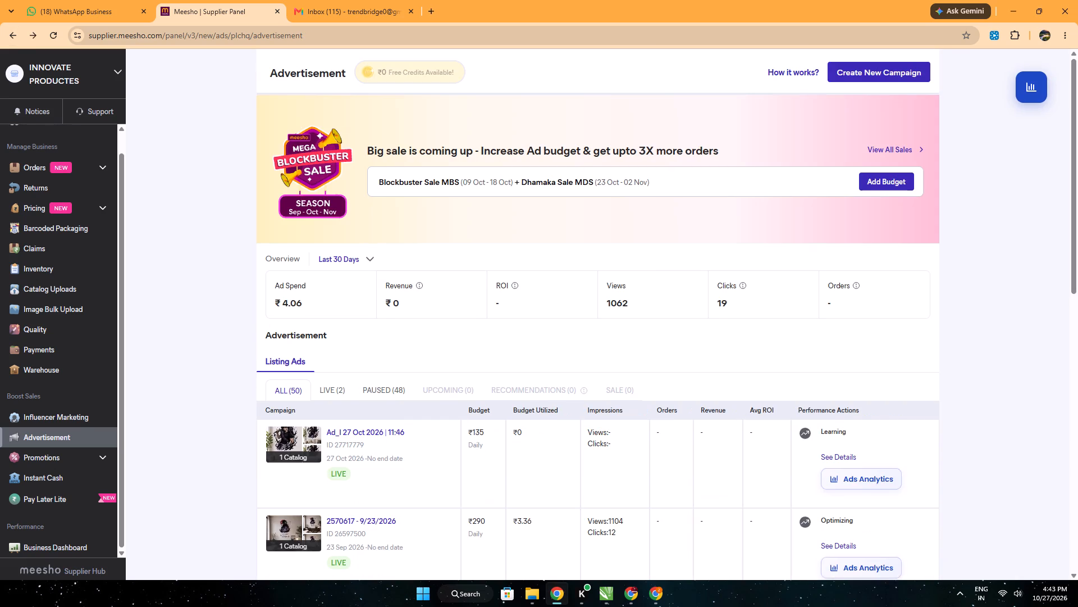
{"action": "left_click", "coordinate": [870, 69]}
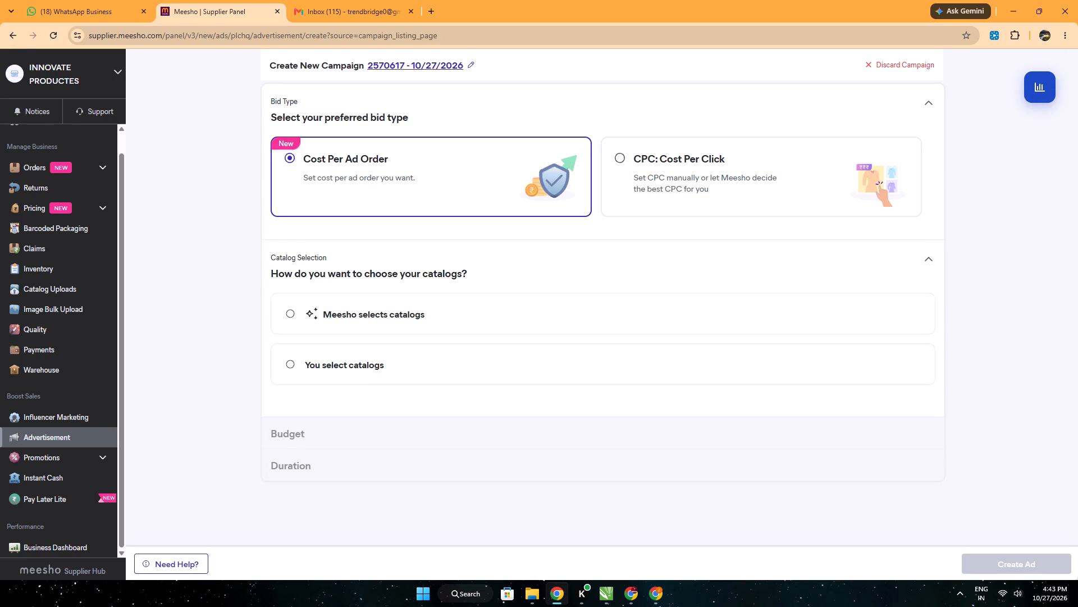
{"action": "left_click", "coordinate": [418, 321]}
{"action": "scroll", "coordinate": [351, 507], "scroll_direction": "down", "scroll_amount": 5}
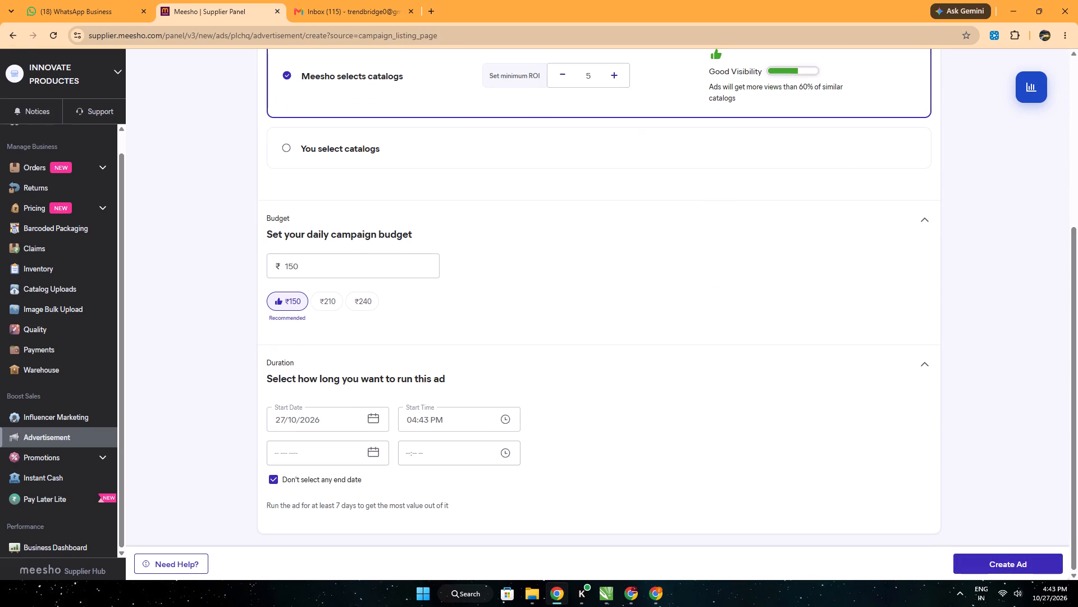
{"action": "scroll", "coordinate": [852, 474], "scroll_direction": "up", "scroll_amount": 4}
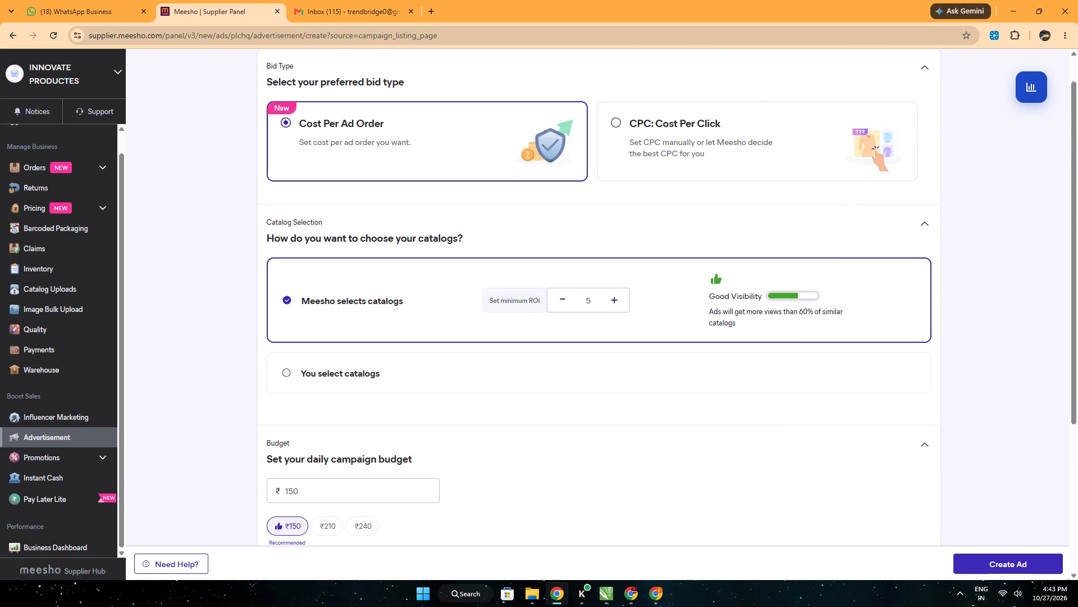
{"action": "left_click", "coordinate": [1015, 564]}
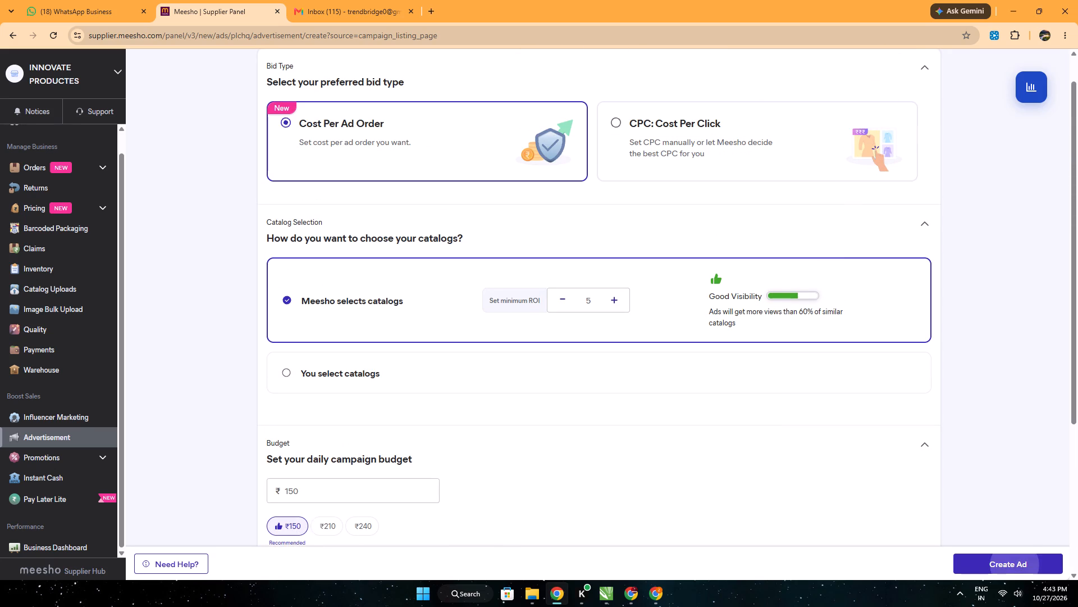
{"action": "left_click", "coordinate": [1015, 564]}
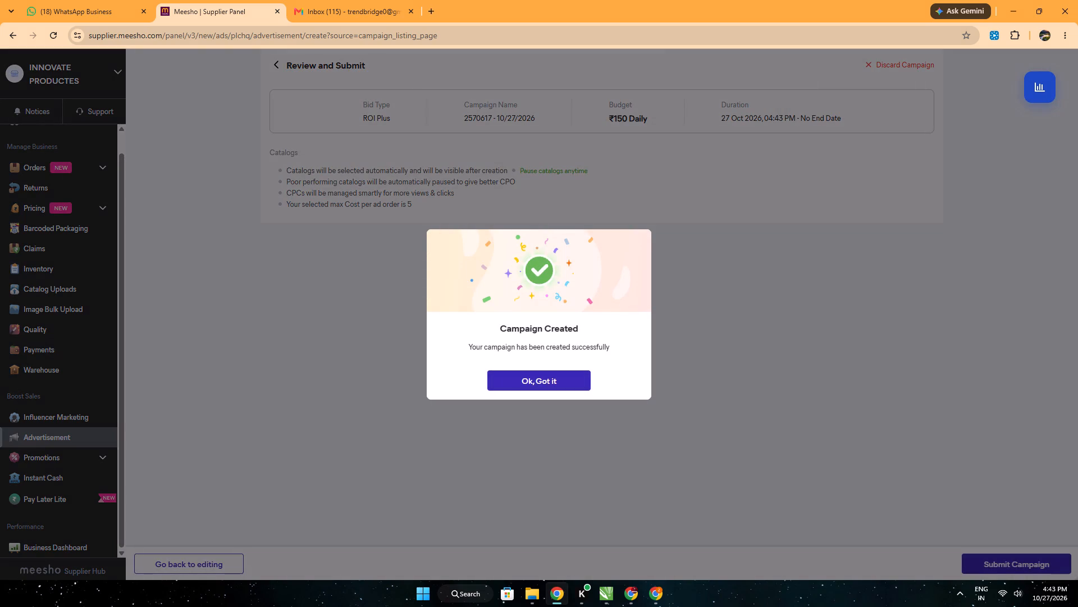
{"action": "left_click", "coordinate": [554, 383]}
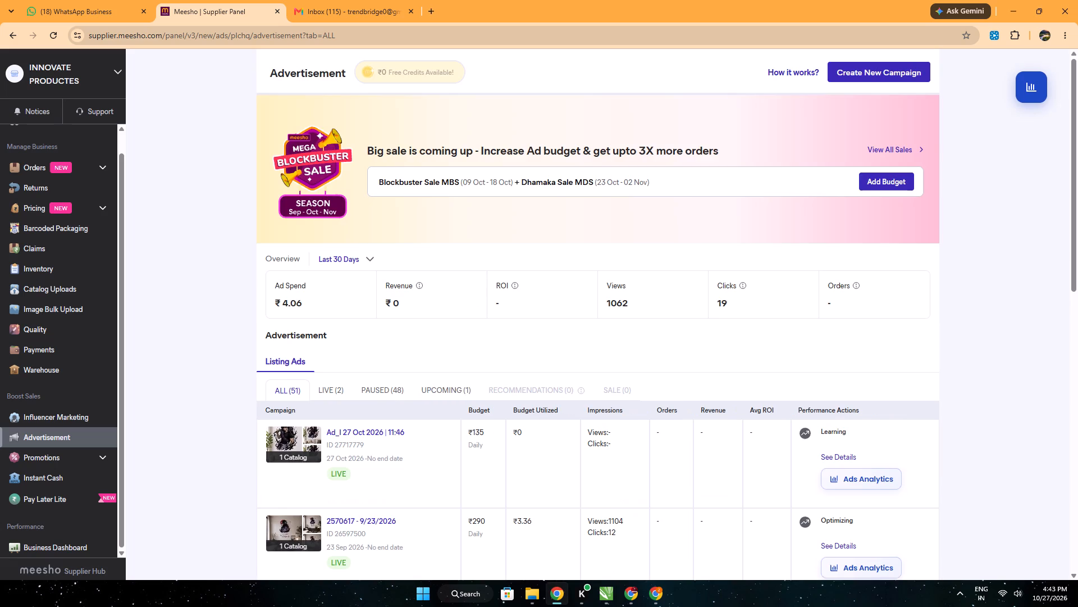
Examine the budget and budget utilized figures of the two live campaigns in the advertisement list.
{"action": "scroll", "coordinate": [554, 383], "scroll_direction": "down", "scroll_amount": 3}
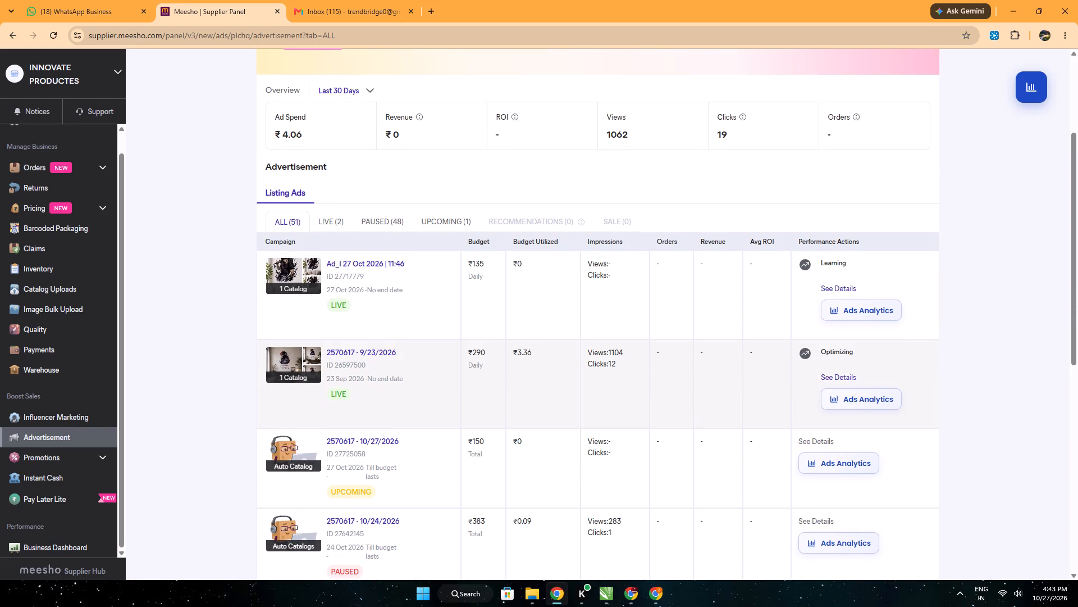
{"action": "scroll", "coordinate": [564, 385], "scroll_direction": "down", "scroll_amount": 3}
{"action": "scroll", "coordinate": [564, 385], "scroll_direction": "up", "scroll_amount": 3}
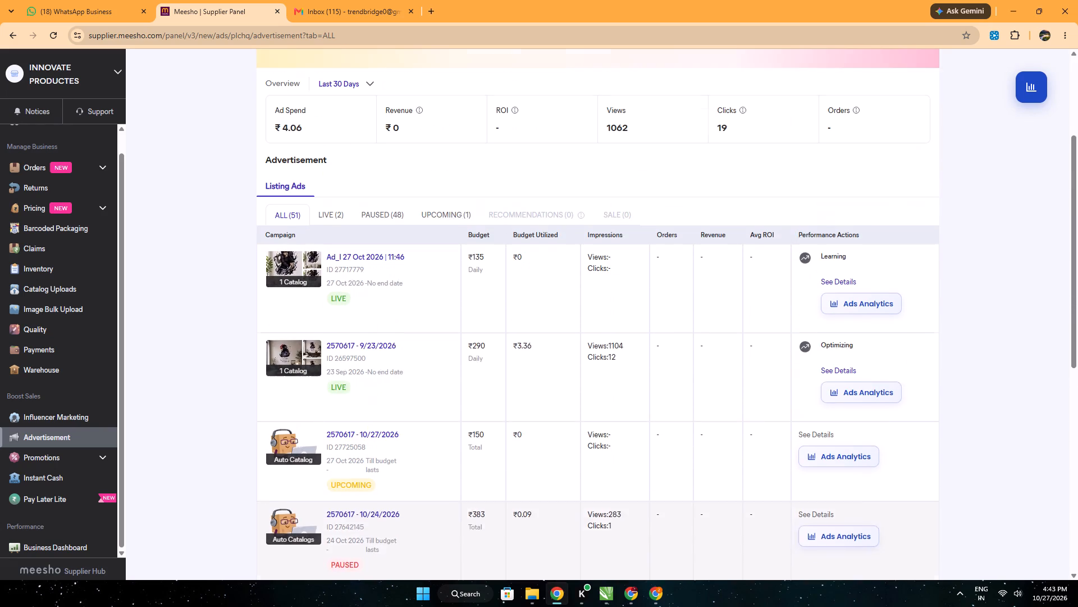
{"action": "left_click_drag", "start_coordinate": [494, 260], "coordinate": [473, 266]}
{"action": "left_click", "coordinate": [474, 289]}
{"action": "left_click_drag", "start_coordinate": [484, 346], "coordinate": [473, 352]}
{"action": "left_click", "coordinate": [468, 369]}
{"action": "left_click_drag", "start_coordinate": [537, 353], "coordinate": [526, 357]}
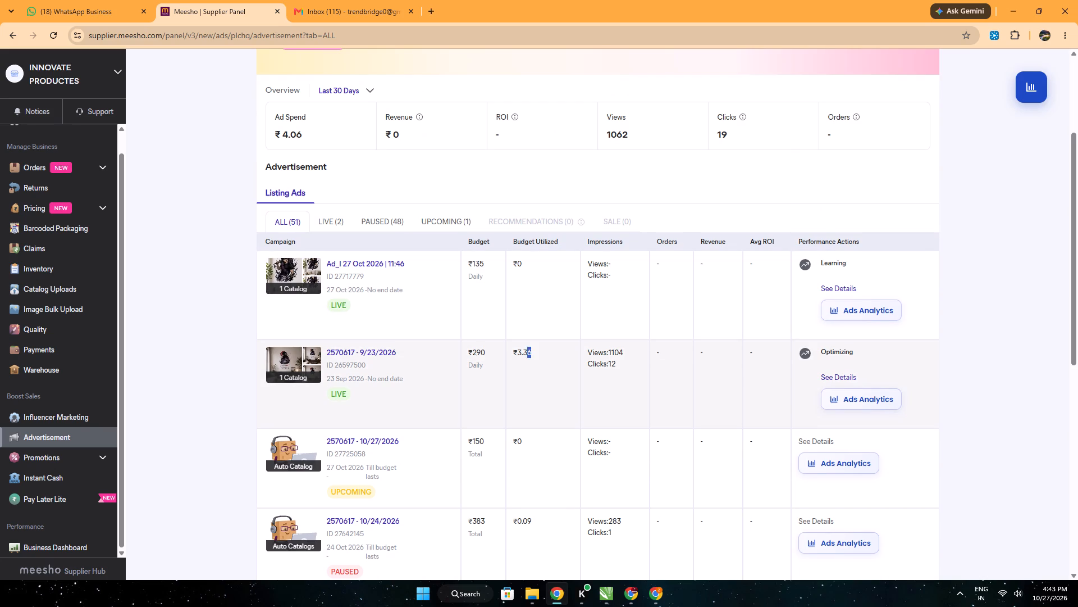
{"action": "left_click_drag", "start_coordinate": [526, 357], "coordinate": [509, 359]}
{"action": "left_click", "coordinate": [513, 374]}
{"action": "left_click_drag", "start_coordinate": [541, 269], "coordinate": [504, 270]}
{"action": "left_click", "coordinate": [498, 318]}
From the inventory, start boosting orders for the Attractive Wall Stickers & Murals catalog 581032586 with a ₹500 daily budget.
{"action": "left_click", "coordinate": [68, 270]}
{"action": "scroll", "coordinate": [362, 446], "scroll_direction": "down", "scroll_amount": 6}
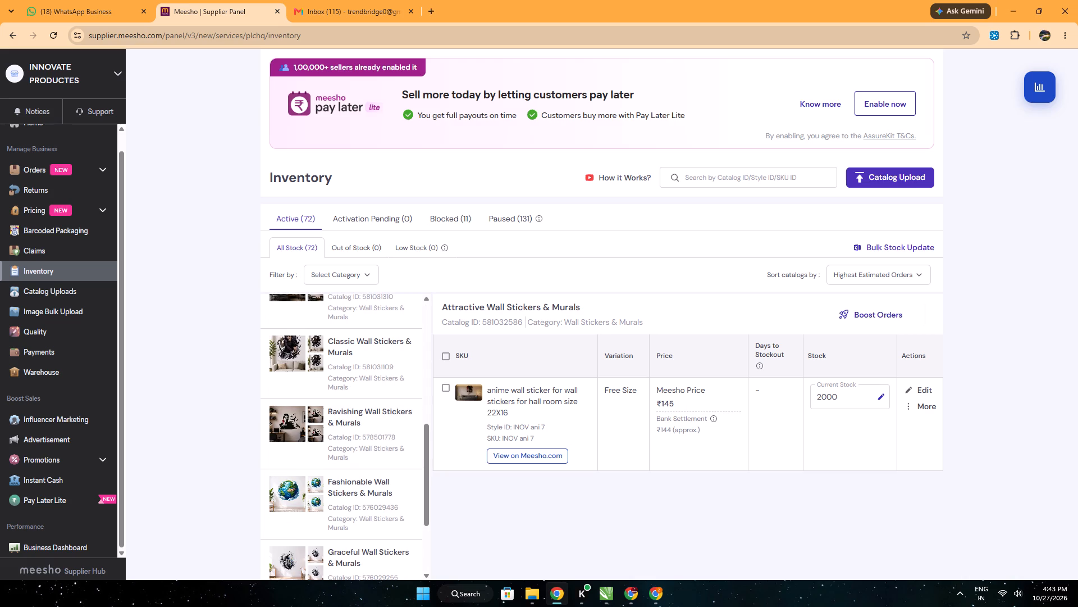
{"action": "left_click", "coordinate": [854, 315]}
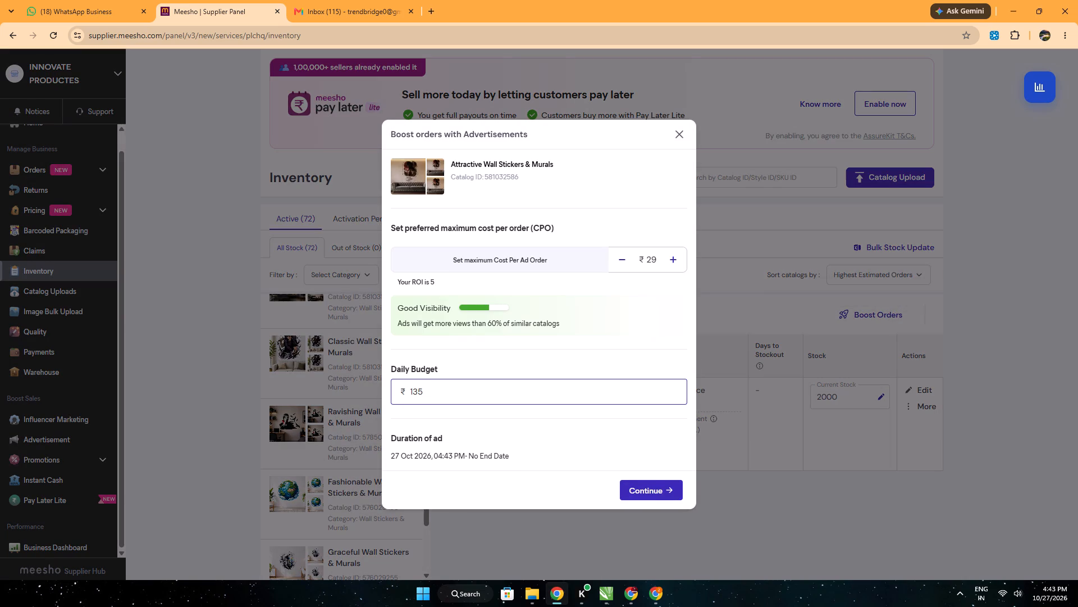
{"action": "left_click_drag", "start_coordinate": [481, 400], "coordinate": [377, 407]}
{"action": "key", "text": "6"}
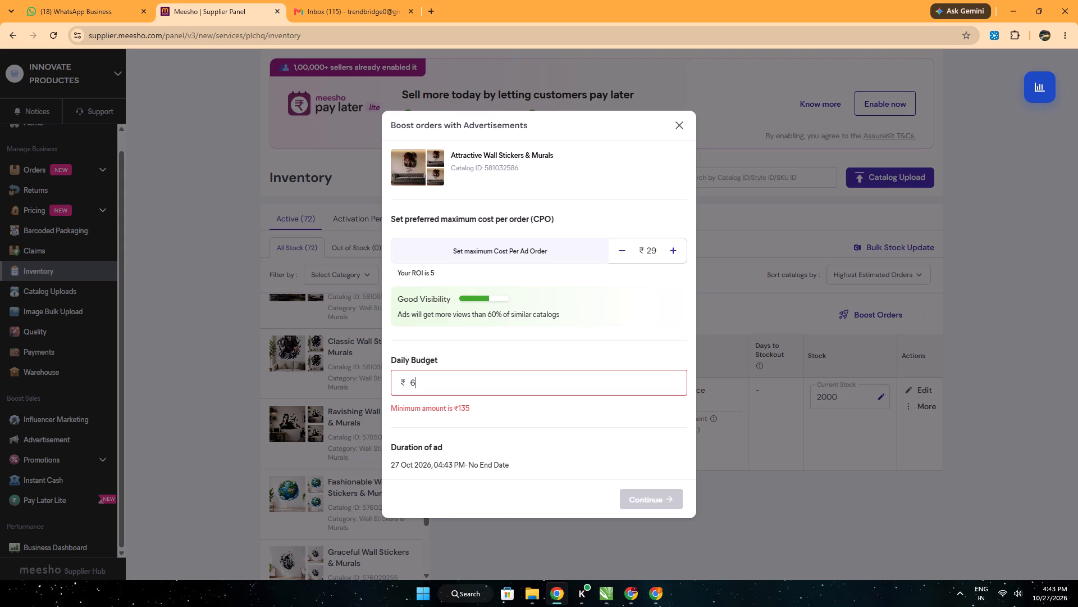
{"action": "key", "text": "0"}
{"action": "key", "text": "0"}
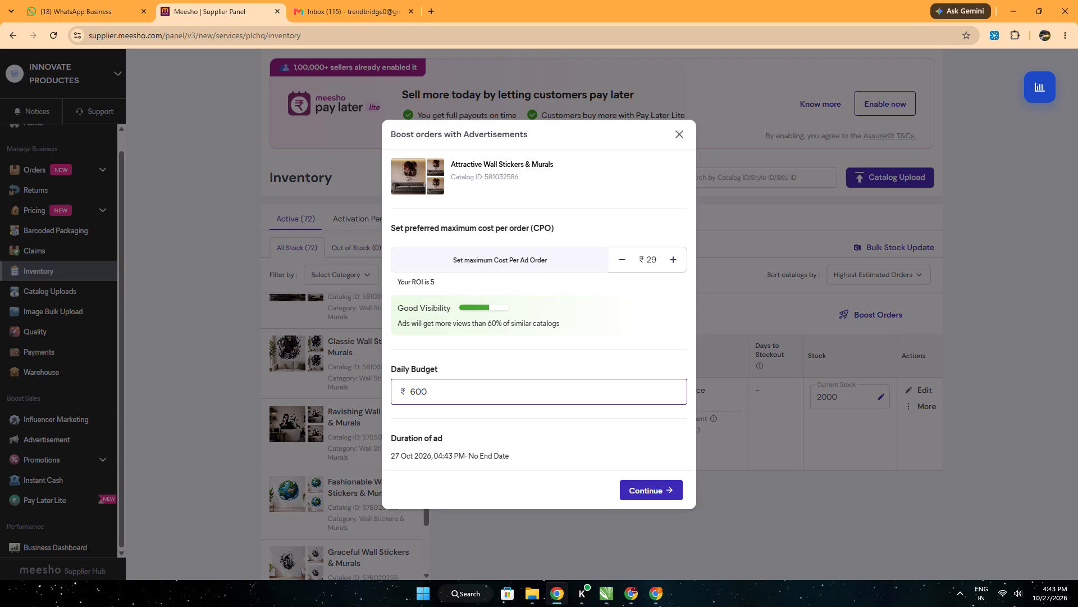
{"action": "key", "text": "BackSpace"}
{"action": "key", "text": "BackSpace"}
{"action": "key", "text": "BackSpace"}
{"action": "key", "text": "BackSpace"}
{"action": "type", "text": "500"}
Set the boost's maximum cost per ad order to ₹50 and submit the ad campaign.
{"action": "left_click_drag", "start_coordinate": [659, 259], "coordinate": [623, 265]}
{"action": "type", "text": "30"}
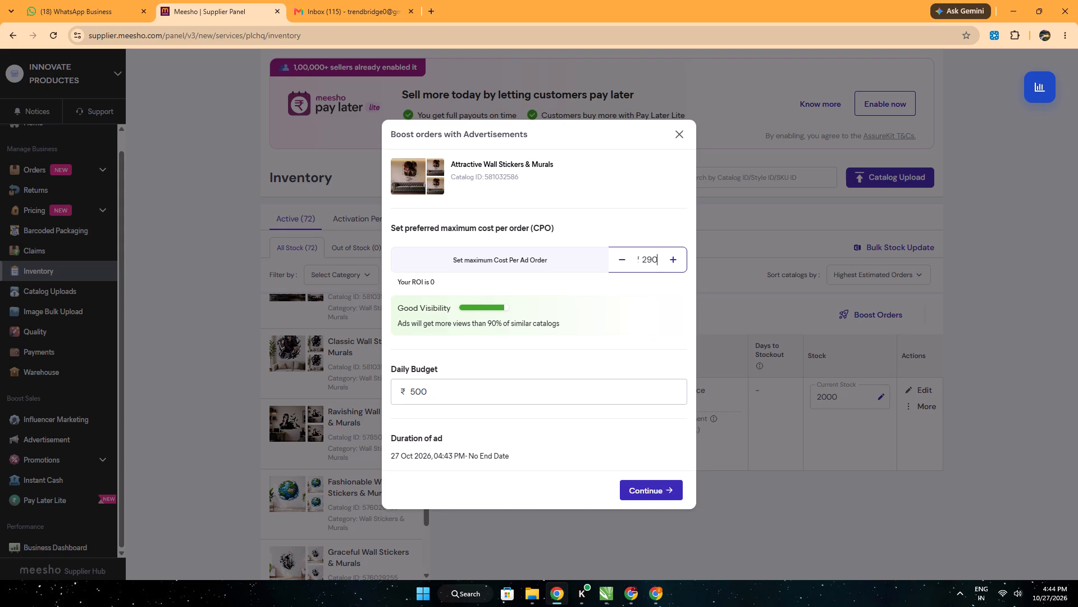
{"action": "double_click", "coordinate": [652, 260]}
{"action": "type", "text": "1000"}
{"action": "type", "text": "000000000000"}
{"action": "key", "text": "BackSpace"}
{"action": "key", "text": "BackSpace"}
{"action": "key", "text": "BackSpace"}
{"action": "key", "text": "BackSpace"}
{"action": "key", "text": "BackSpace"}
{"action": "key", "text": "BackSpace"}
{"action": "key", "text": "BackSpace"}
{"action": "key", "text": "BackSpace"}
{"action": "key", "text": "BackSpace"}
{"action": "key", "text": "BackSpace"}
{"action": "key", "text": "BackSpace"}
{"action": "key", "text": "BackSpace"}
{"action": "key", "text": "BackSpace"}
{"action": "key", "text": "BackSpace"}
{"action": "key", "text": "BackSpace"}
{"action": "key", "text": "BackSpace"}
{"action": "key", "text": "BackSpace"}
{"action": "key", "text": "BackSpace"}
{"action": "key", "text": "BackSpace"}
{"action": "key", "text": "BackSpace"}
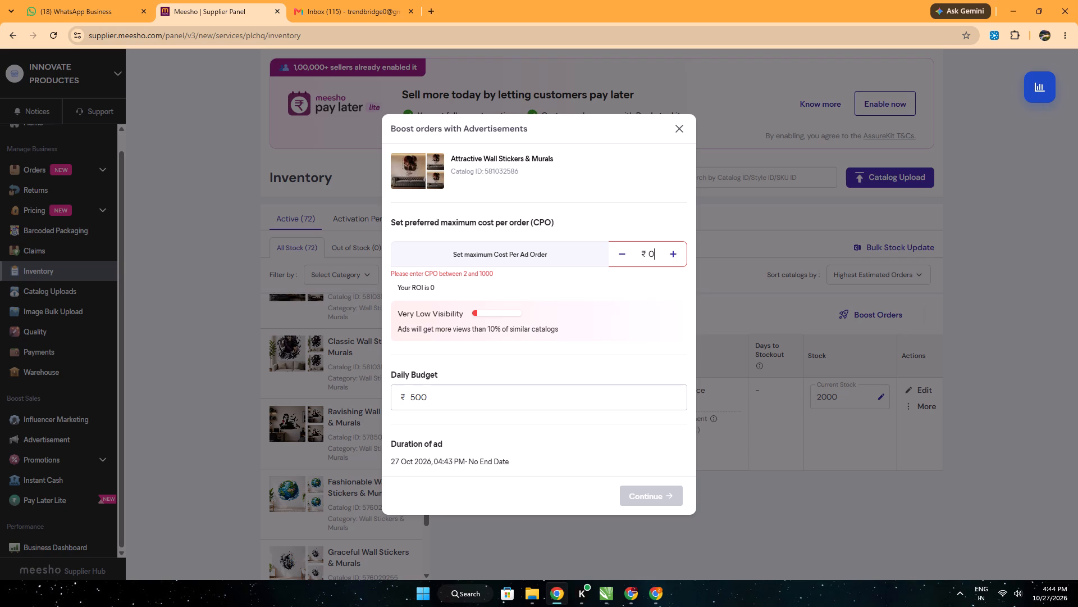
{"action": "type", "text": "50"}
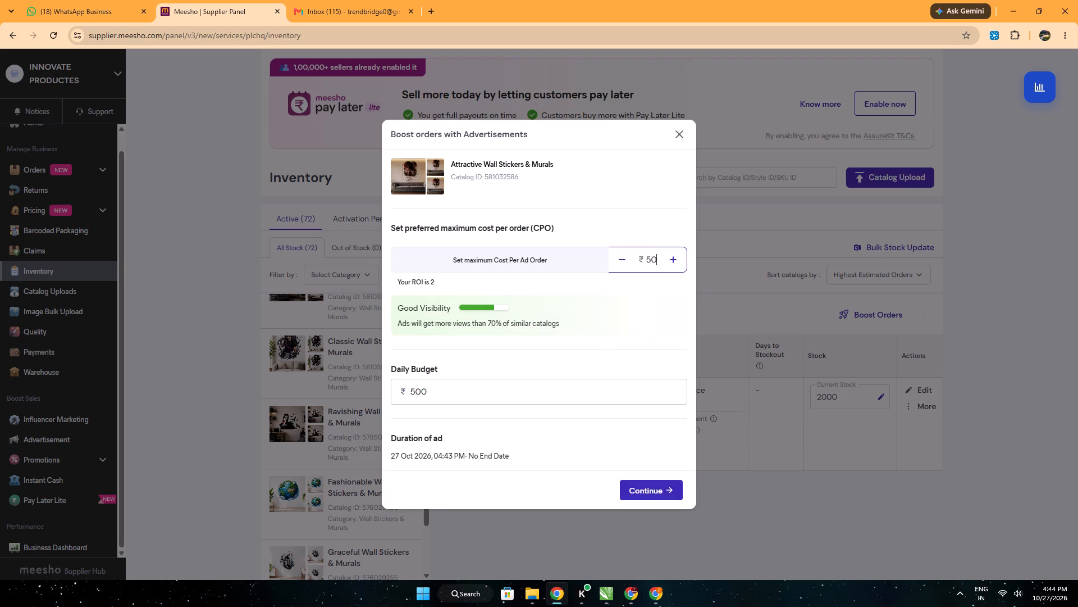
{"action": "left_click", "coordinate": [647, 494]}
{"action": "left_click", "coordinate": [642, 464]}
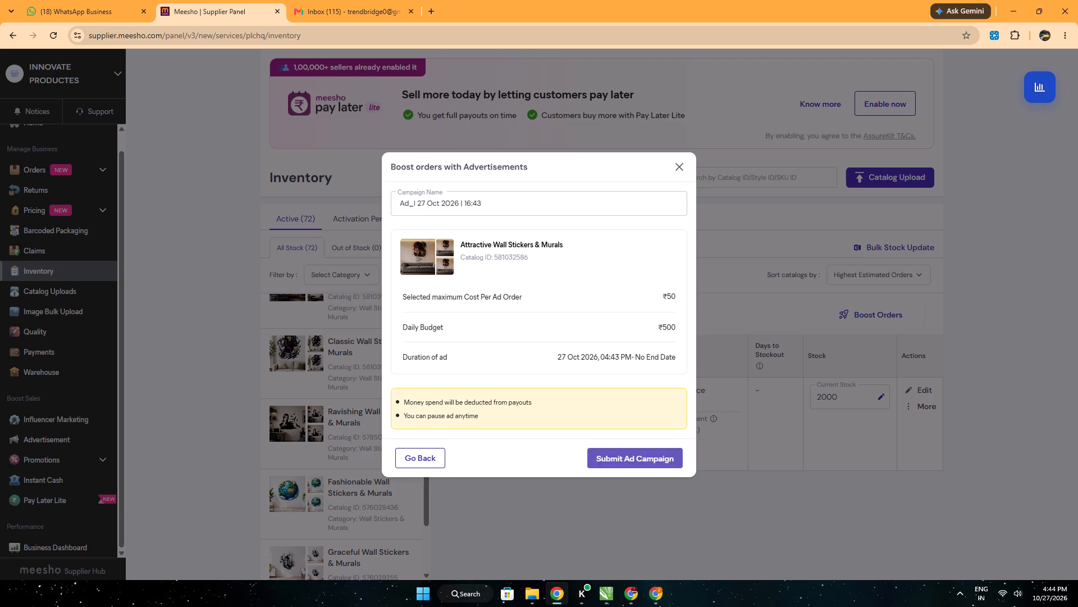
{"action": "left_click", "coordinate": [609, 400]}
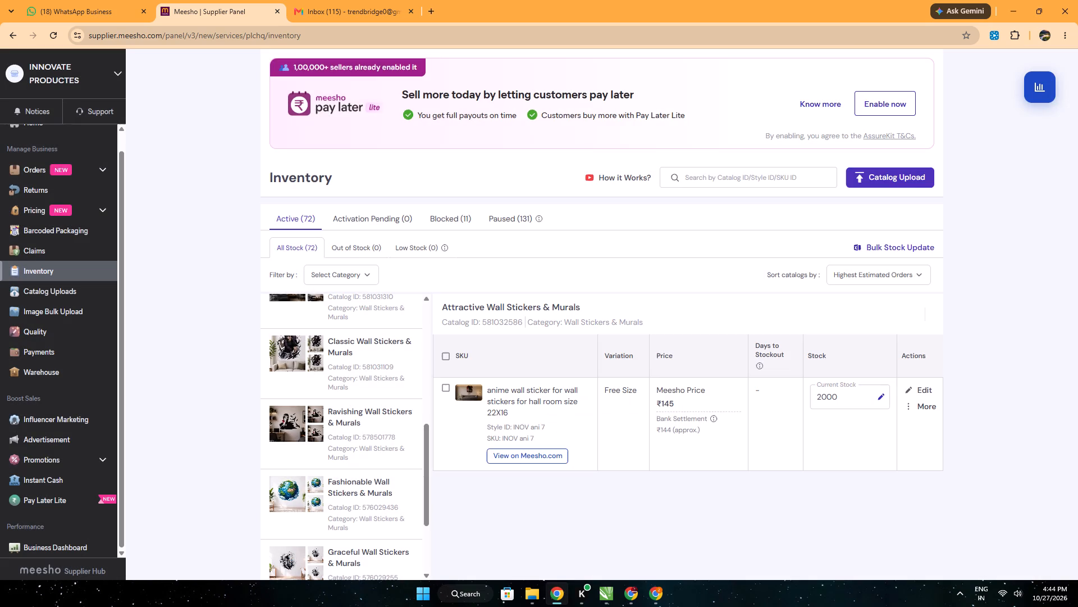
Go back to the advertisement overview and look over the campaign list after the new submission.
{"action": "left_click", "coordinate": [39, 273]}
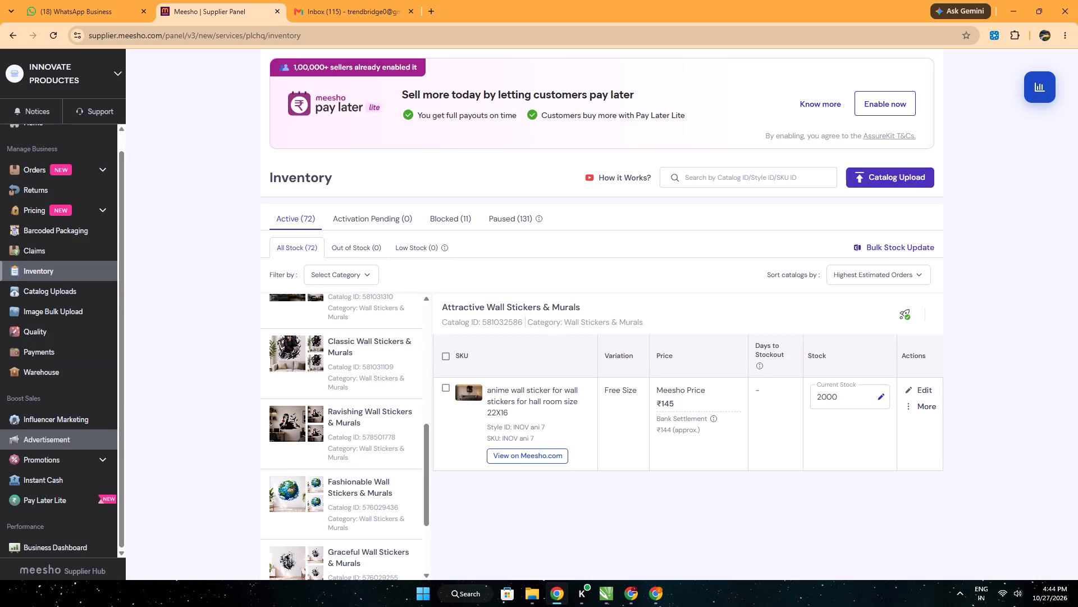
{"action": "left_click", "coordinate": [56, 439]}
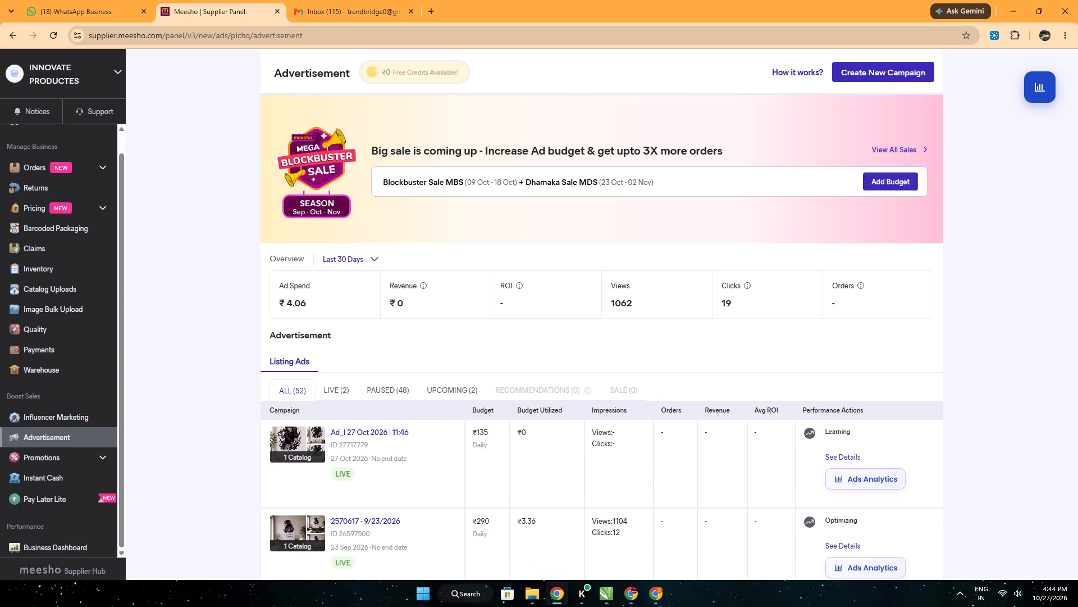
{"action": "scroll", "coordinate": [308, 455], "scroll_direction": "down", "scroll_amount": 8}
{"action": "scroll", "coordinate": [264, 496], "scroll_direction": "down", "scroll_amount": 6}
{"action": "scroll", "coordinate": [823, 295], "scroll_direction": "down", "scroll_amount": 6}
Look over current prices and insights for all products in Manage Pricing, and check the pending orders.
{"action": "left_click", "coordinate": [45, 166]}
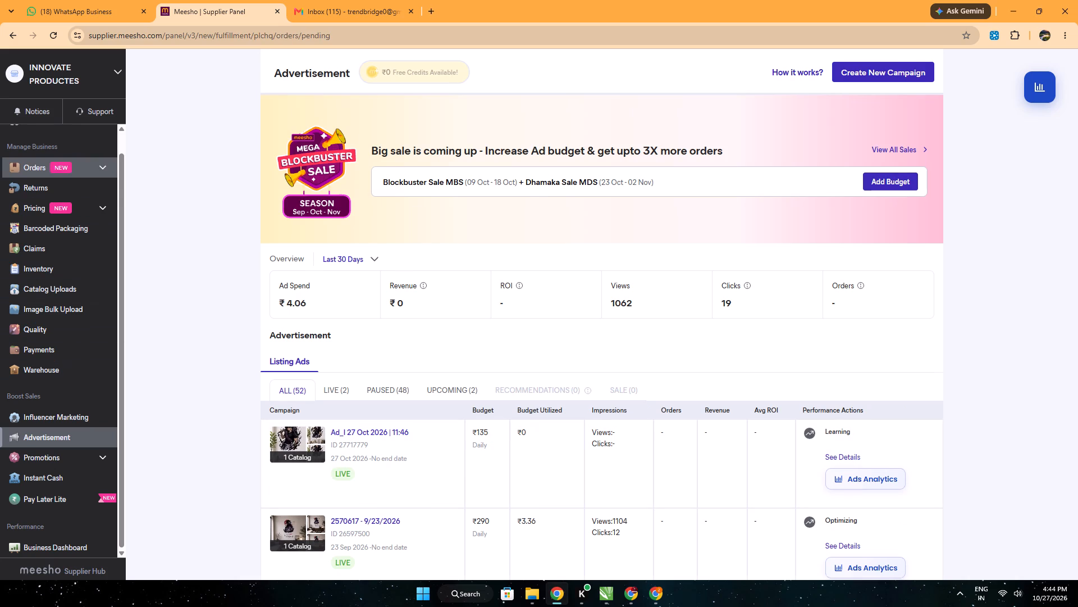
{"action": "left_click", "coordinate": [76, 281]}
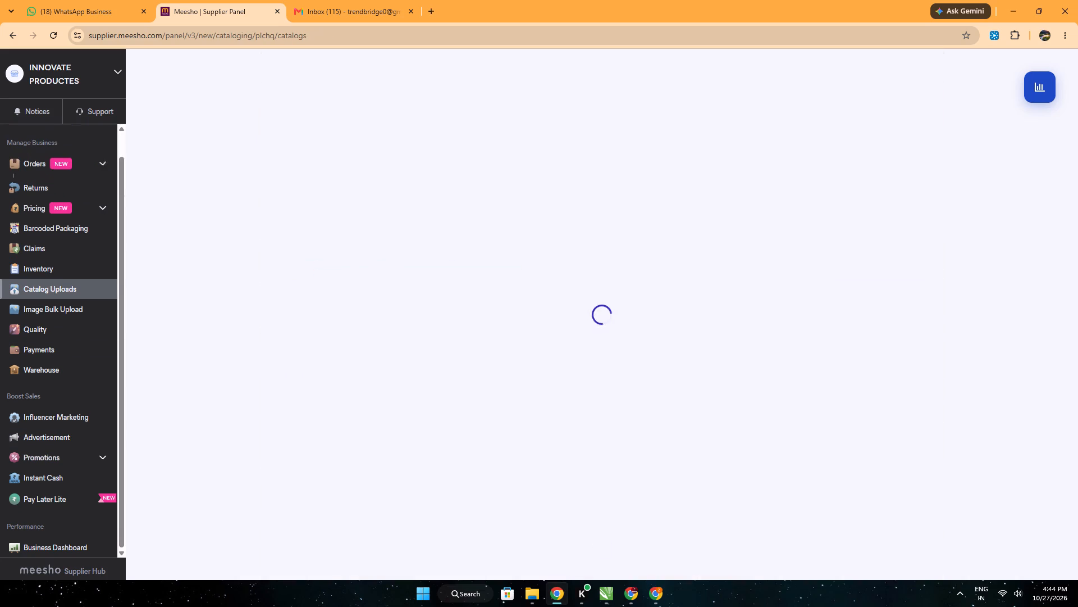
{"action": "left_click", "coordinate": [76, 261]}
{"action": "left_click", "coordinate": [84, 209]}
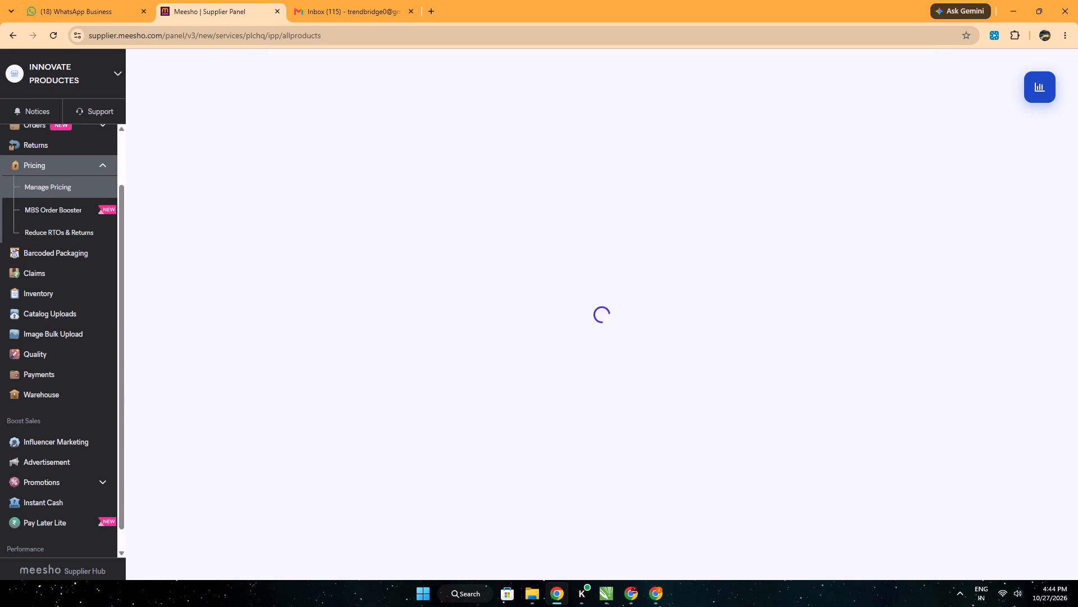
{"action": "scroll", "coordinate": [379, 468], "scroll_direction": "down", "scroll_amount": 3}
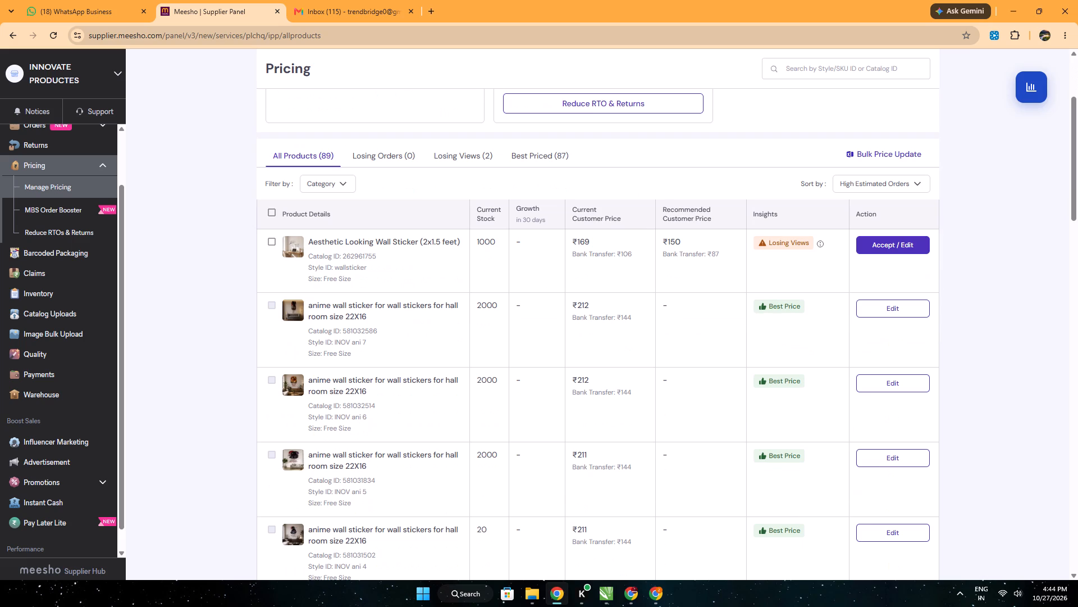
{"action": "scroll", "coordinate": [76, 235], "scroll_direction": "up", "scroll_amount": 3}
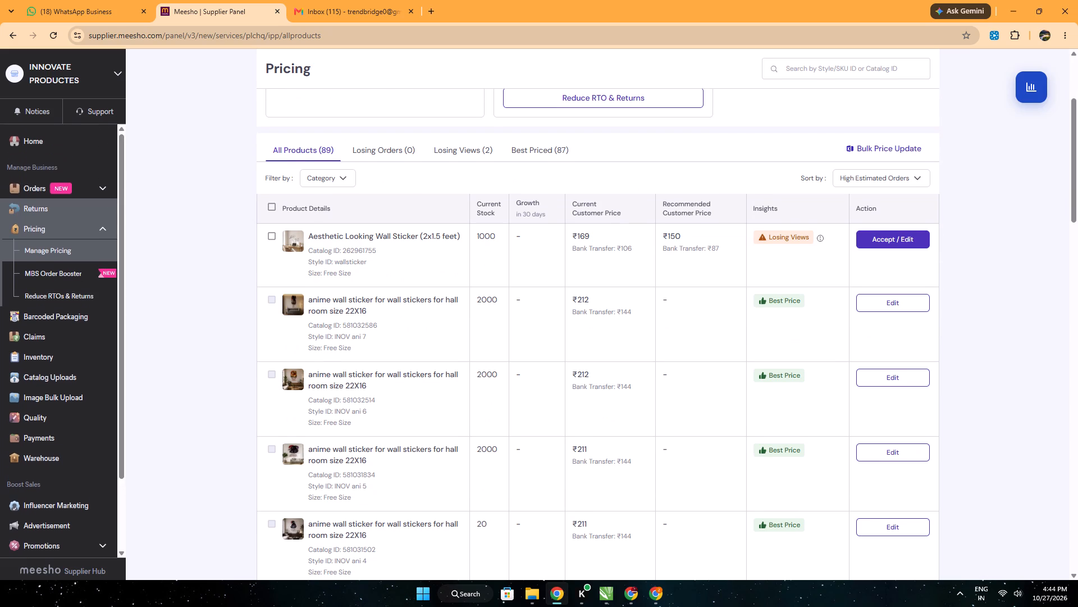
{"action": "left_click", "coordinate": [77, 179]}
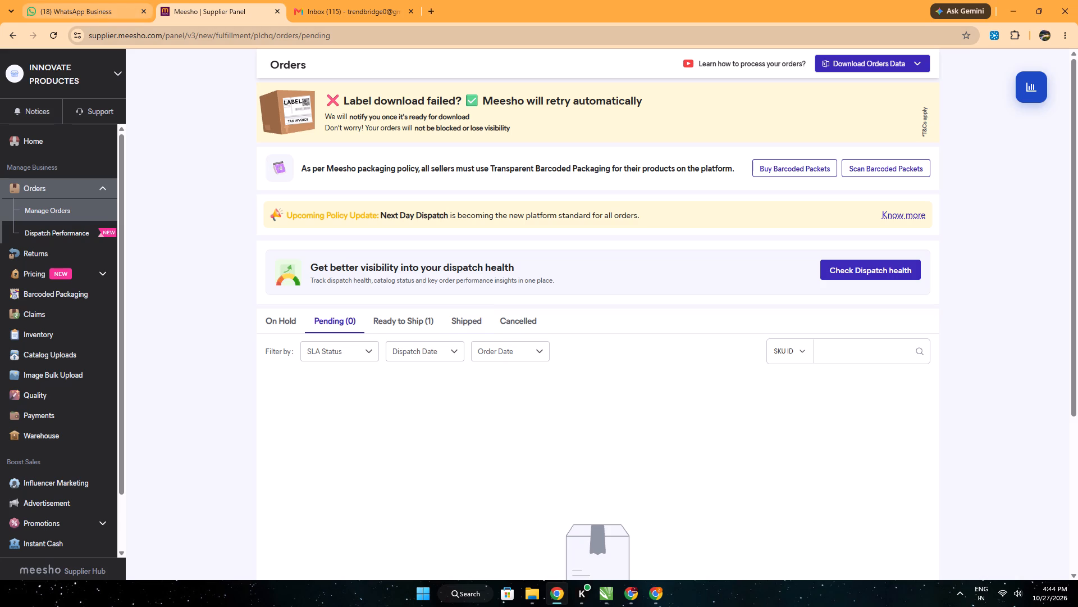
Examine the Business Dashboard's last 7 days overview and the views, clicks and orders of the first listed products.
{"action": "scroll", "coordinate": [44, 466], "scroll_direction": "down", "scroll_amount": 5}
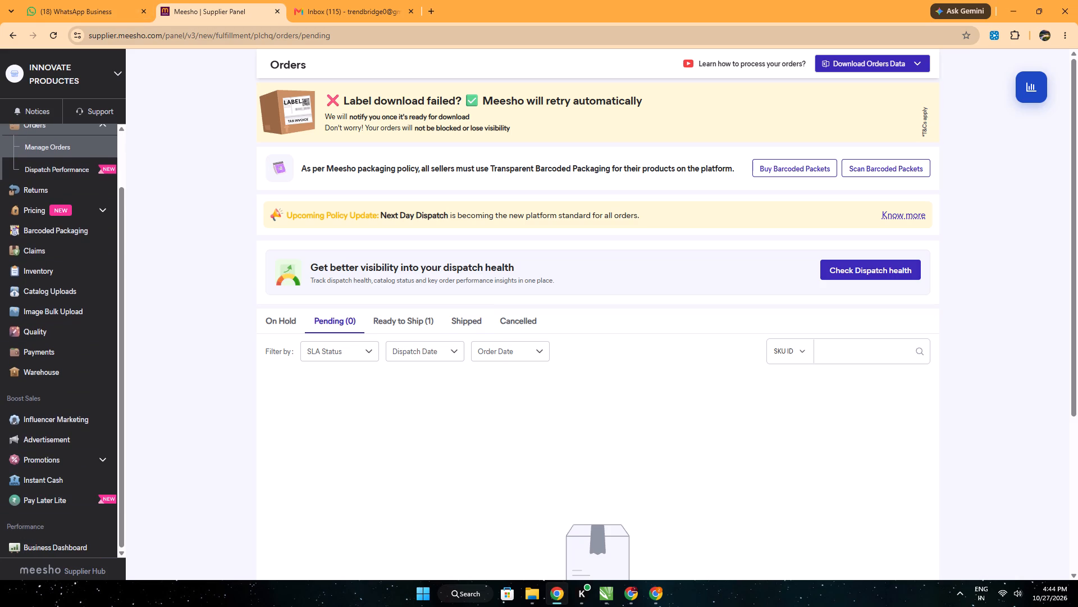
{"action": "left_click", "coordinate": [51, 536]}
{"action": "left_click", "coordinate": [55, 543]}
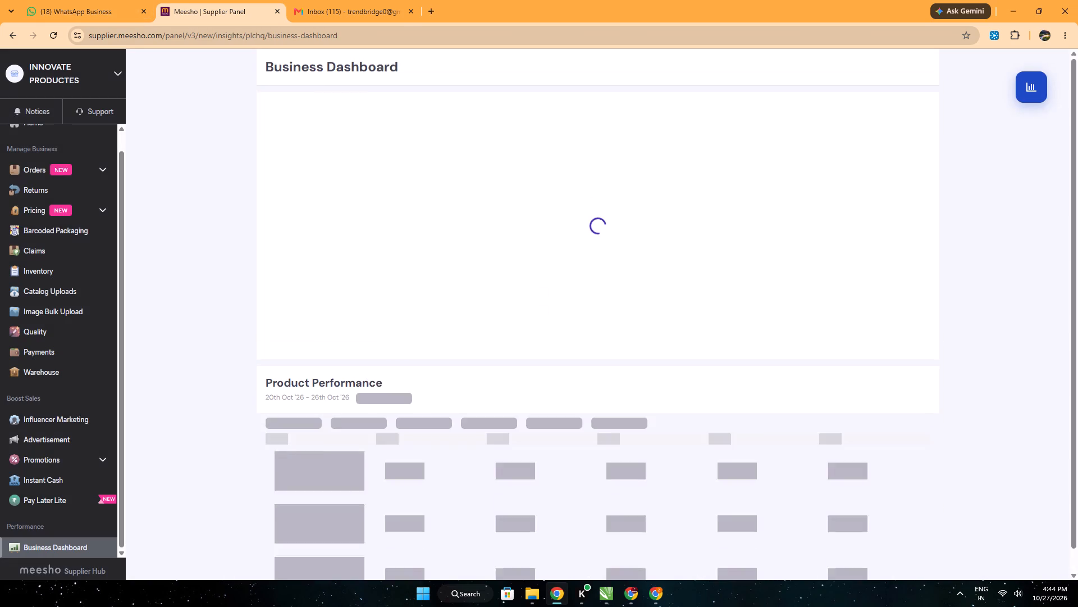
{"action": "left_click", "coordinate": [740, 114]}
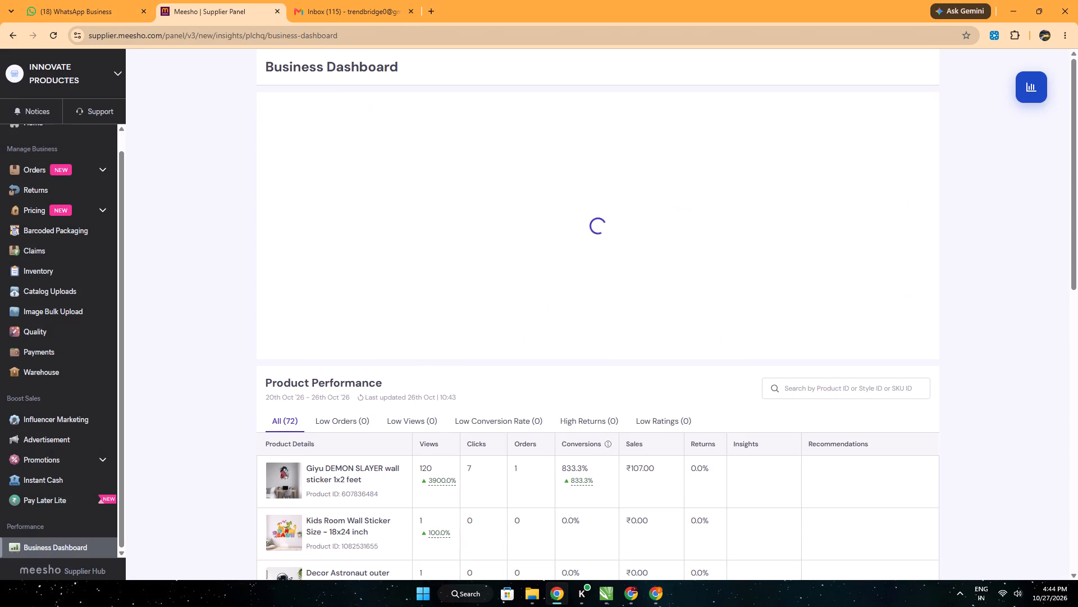
{"action": "left_click", "coordinate": [776, 119]}
{"action": "scroll", "coordinate": [435, 401], "scroll_direction": "down", "scroll_amount": 2}
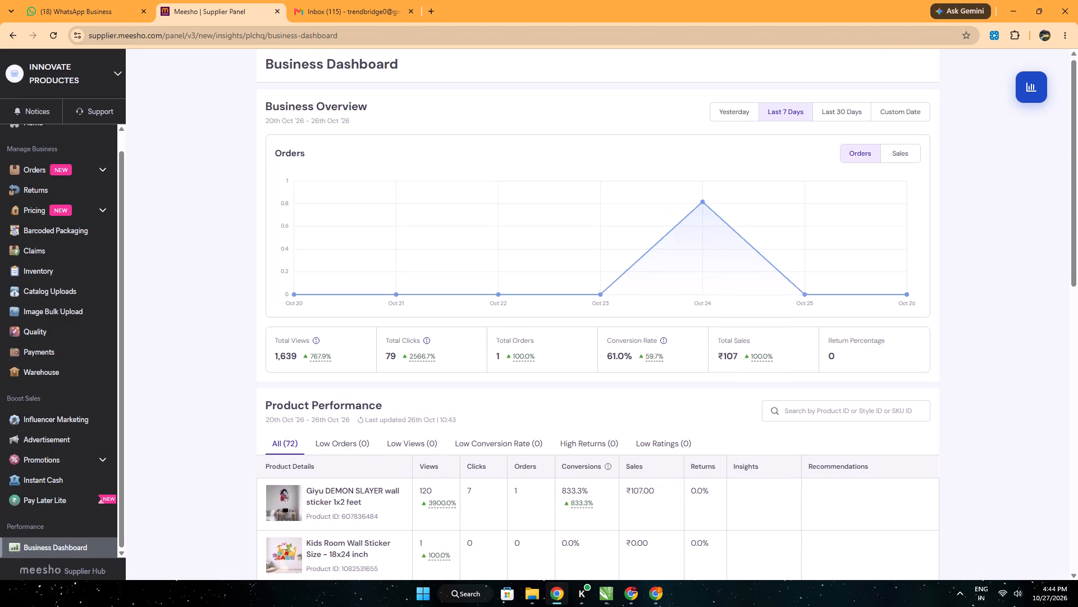
{"action": "scroll", "coordinate": [435, 401], "scroll_direction": "down", "scroll_amount": 2}
{"action": "left_click_drag", "start_coordinate": [433, 274], "coordinate": [408, 279]}
{"action": "left_click", "coordinate": [427, 306]}
{"action": "left_click_drag", "start_coordinate": [475, 278], "coordinate": [466, 280]}
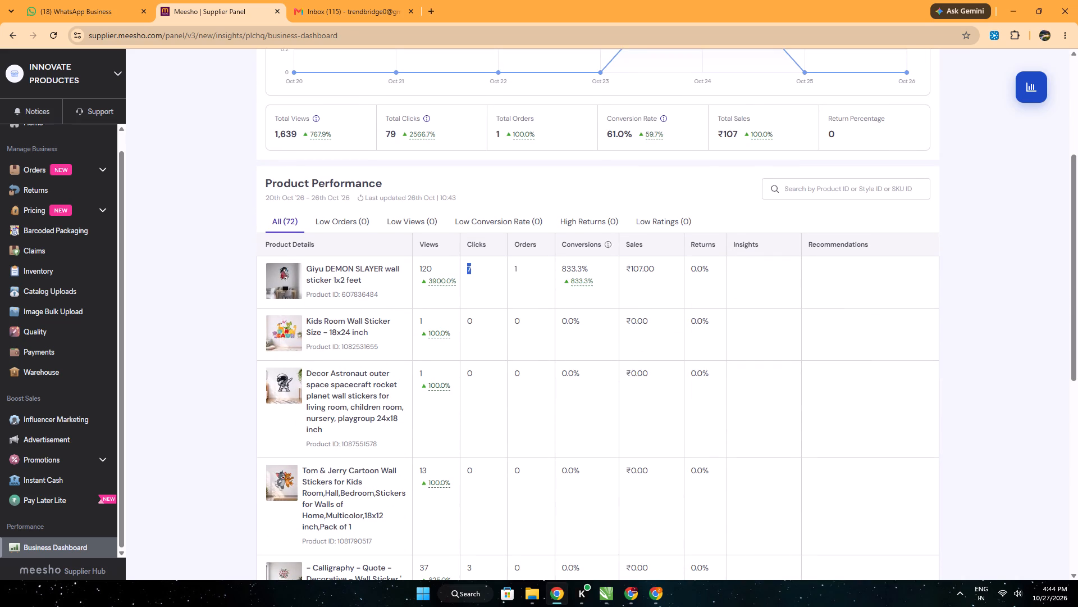
{"action": "left_click_drag", "start_coordinate": [466, 280], "coordinate": [459, 282]}
{"action": "left_click", "coordinate": [468, 295]}
{"action": "left_click_drag", "start_coordinate": [518, 262], "coordinate": [508, 268]}
{"action": "left_click", "coordinate": [492, 300]}
{"action": "left_click_drag", "start_coordinate": [421, 318], "coordinate": [430, 321]}
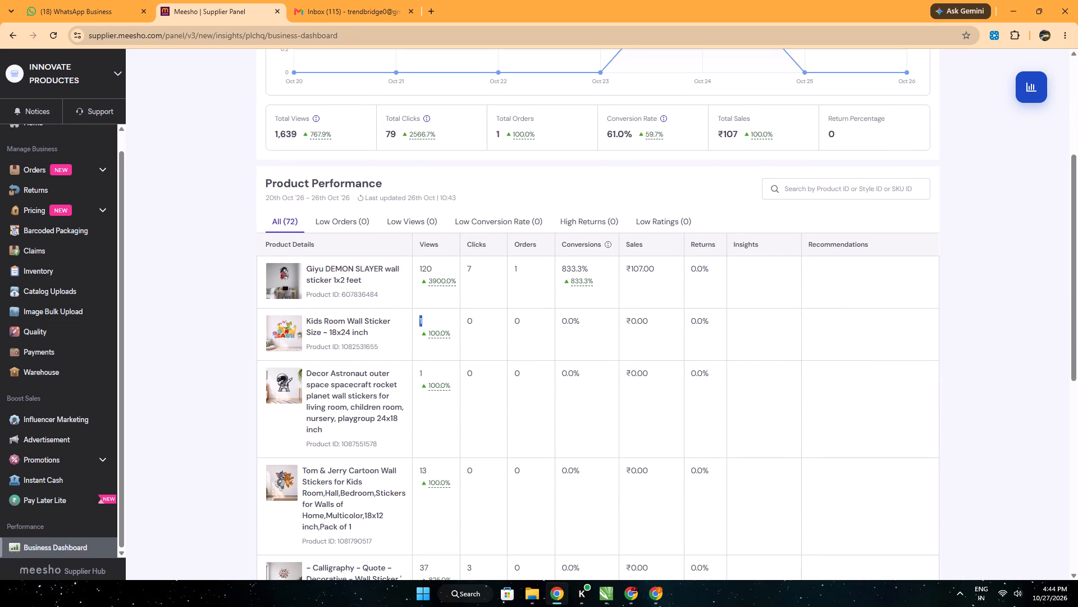
{"action": "left_click", "coordinate": [428, 334]}
Look through the rest of the product performance list on page 1 and the products on page 2.
{"action": "scroll", "coordinate": [419, 365], "scroll_direction": "down", "scroll_amount": 8}
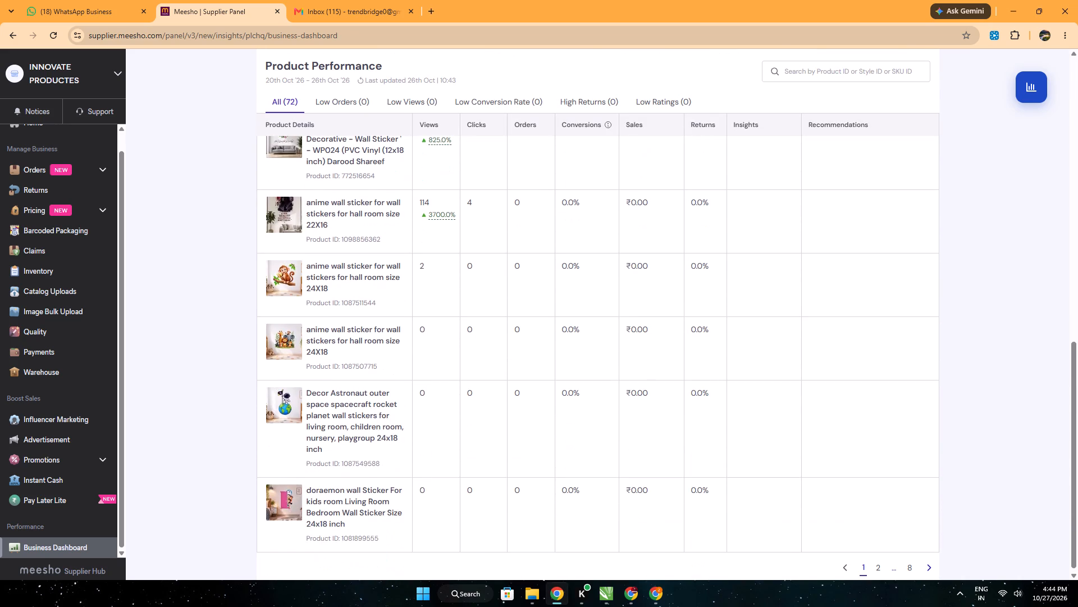
{"action": "scroll", "coordinate": [437, 371], "scroll_direction": "down", "scroll_amount": 6}
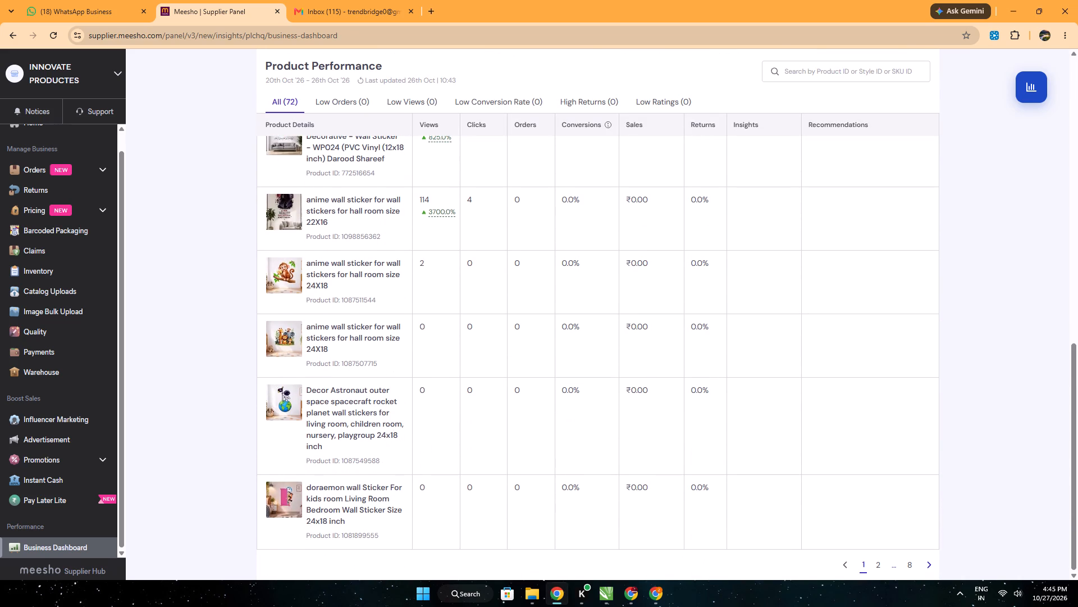
{"action": "left_click", "coordinate": [875, 565]}
{"action": "scroll", "coordinate": [219, 418], "scroll_direction": "down", "scroll_amount": 6}
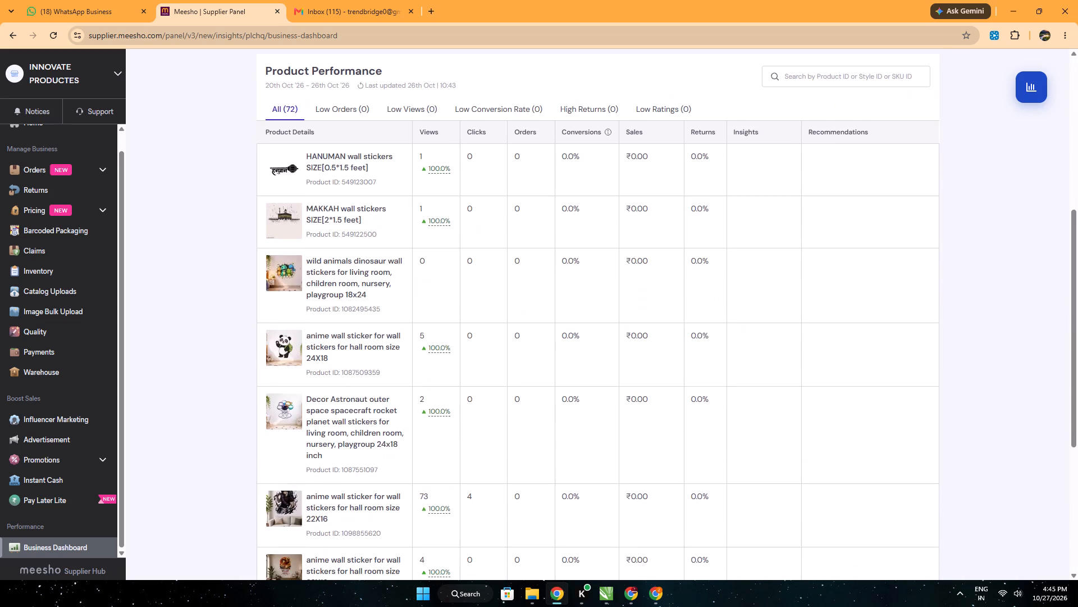
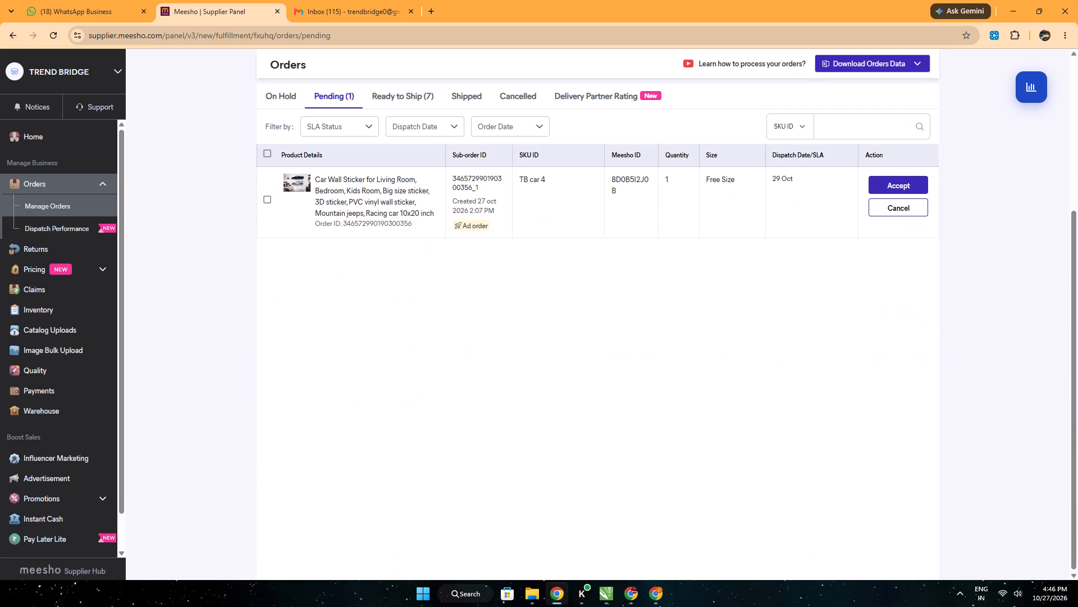
Start a new single catalog upload from Inventory in the Wall Stickers & Murals category.
{"action": "left_click", "coordinate": [79, 135]}
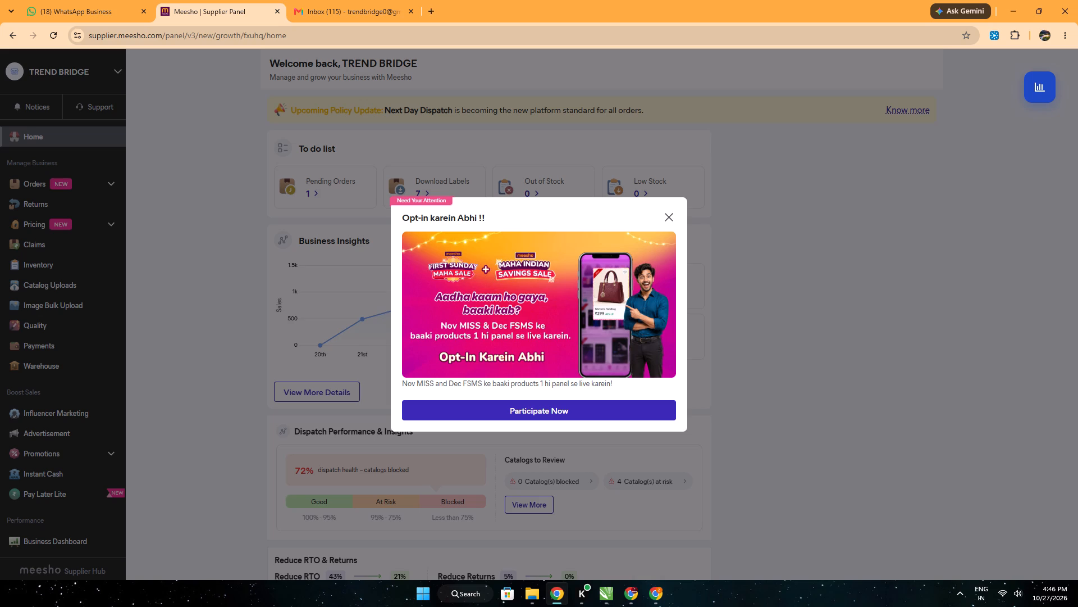
{"action": "left_click", "coordinate": [670, 220]}
{"action": "left_click", "coordinate": [80, 269]}
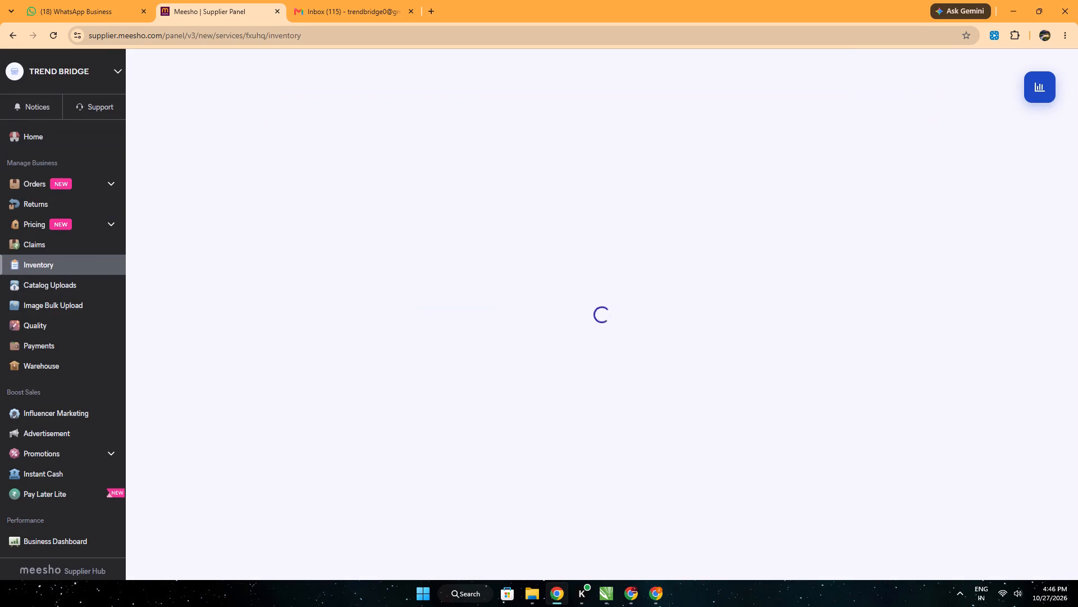
{"action": "left_click", "coordinate": [875, 179]}
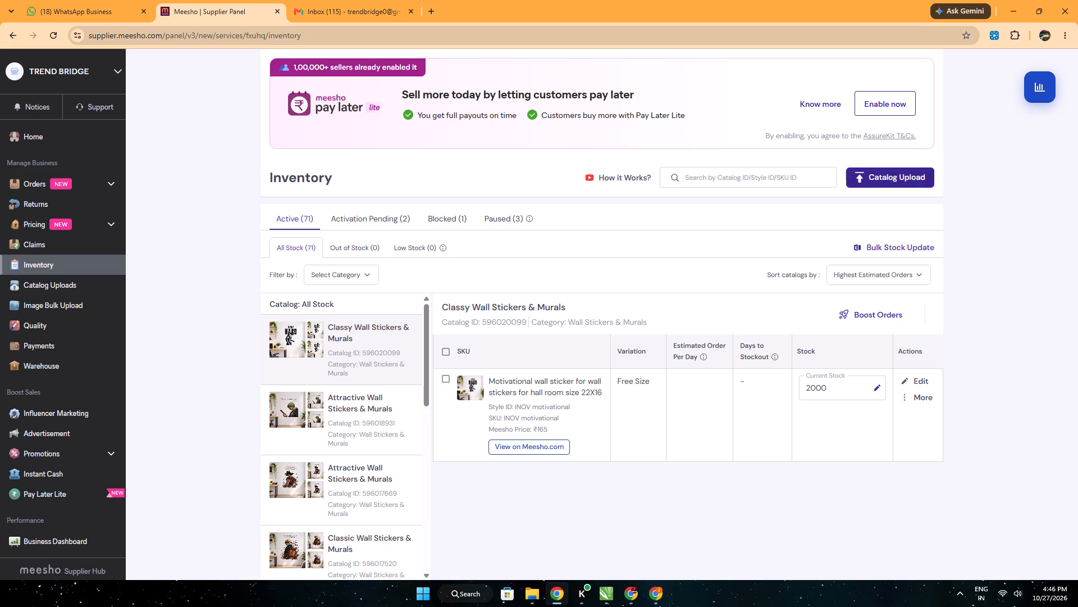
{"action": "left_click", "coordinate": [391, 190]}
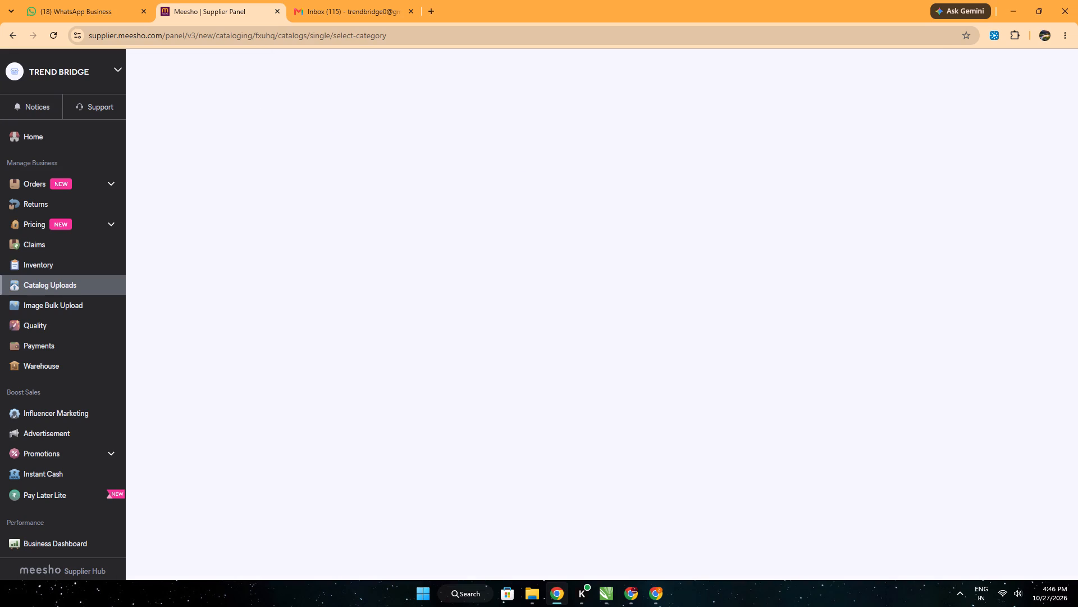
{"action": "left_click", "coordinate": [383, 209]}
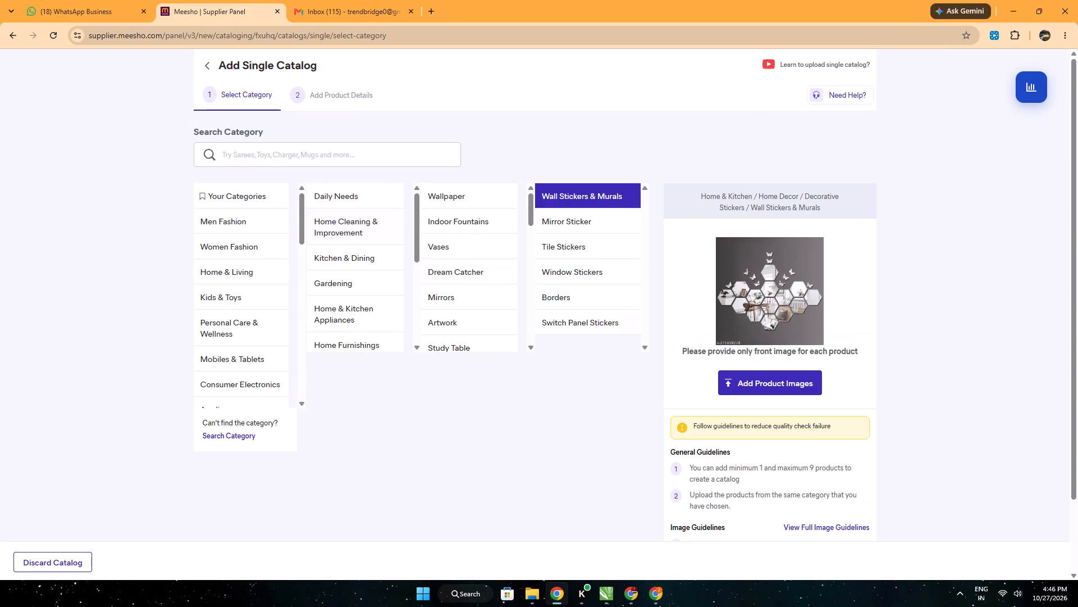
Add the Goku Mindset Quotes wall-3 image from the motivational sticker folder as the front image and continue to the product details.
{"action": "double_click", "coordinate": [773, 395]}
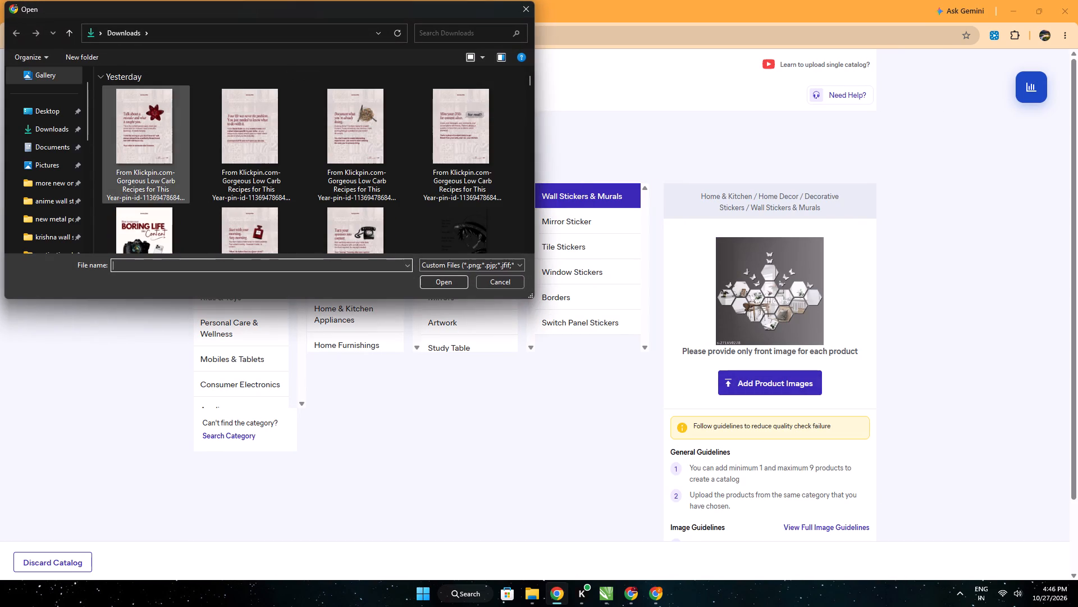
{"action": "left_click", "coordinate": [58, 137]}
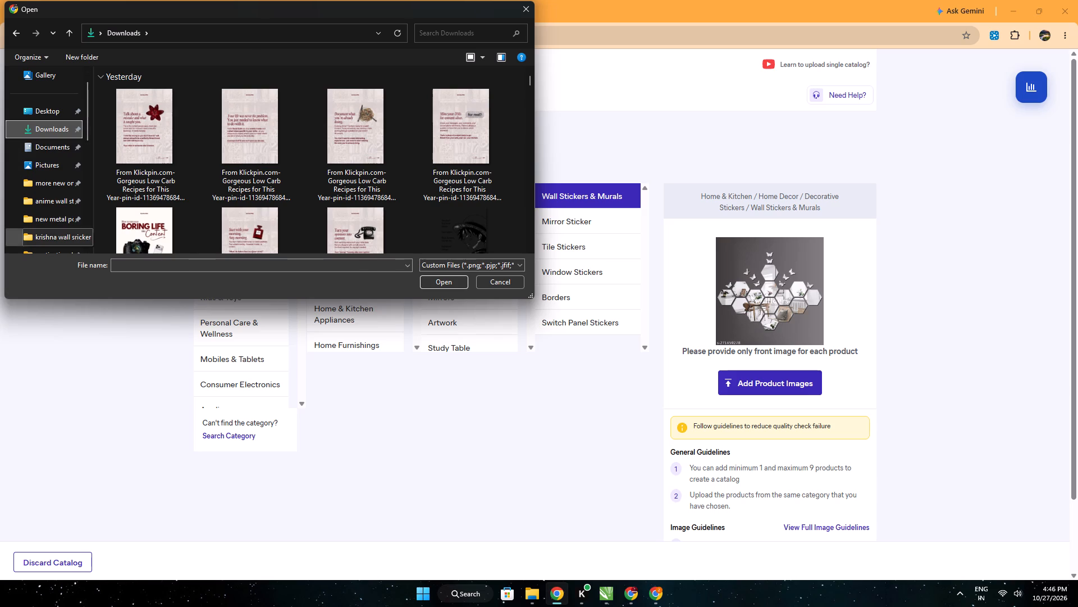
{"action": "scroll", "coordinate": [58, 238], "scroll_direction": "down", "scroll_amount": 1}
{"action": "left_click", "coordinate": [56, 209]}
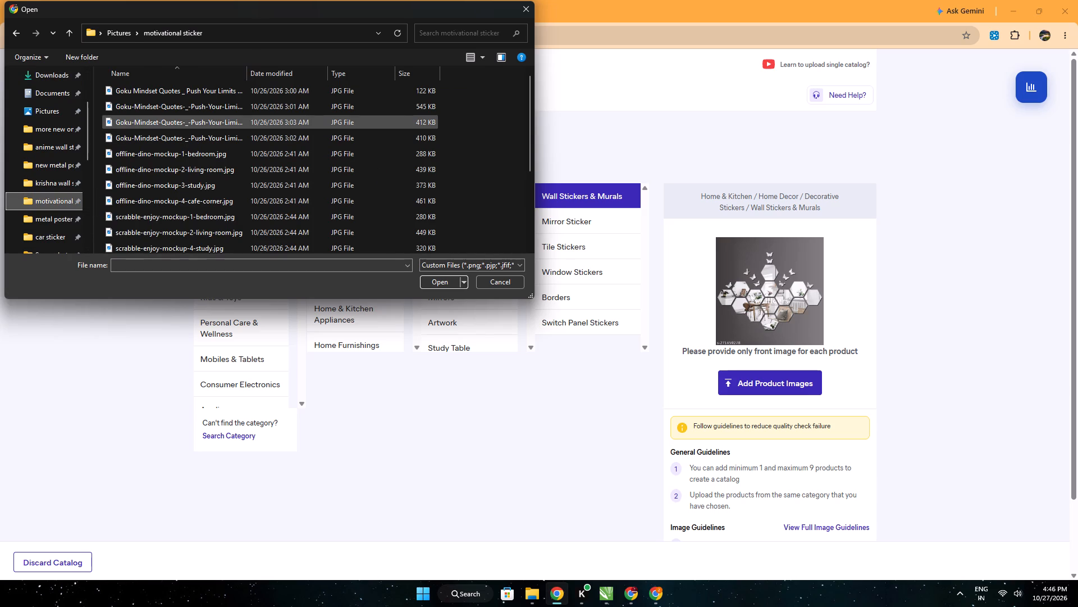
{"action": "scroll", "coordinate": [209, 116], "scroll_direction": "up", "scroll_amount": 15, "text": "ctrl"}
{"action": "scroll", "coordinate": [209, 116], "scroll_direction": "up", "scroll_amount": 7, "text": "ctrl"}
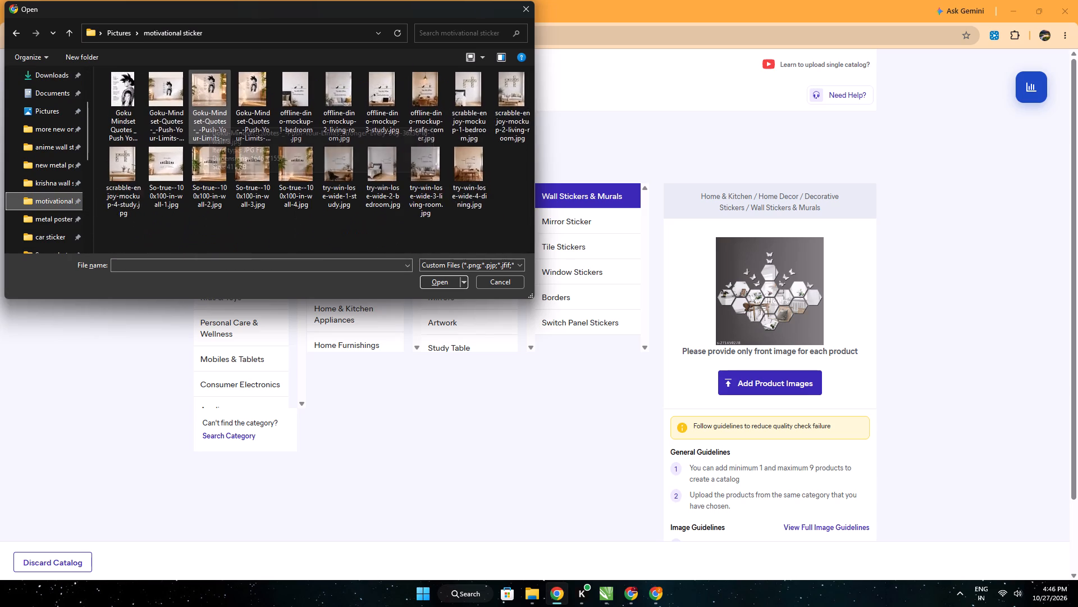
{"action": "scroll", "coordinate": [209, 116], "scroll_direction": "up", "scroll_amount": 6, "text": "ctrl"}
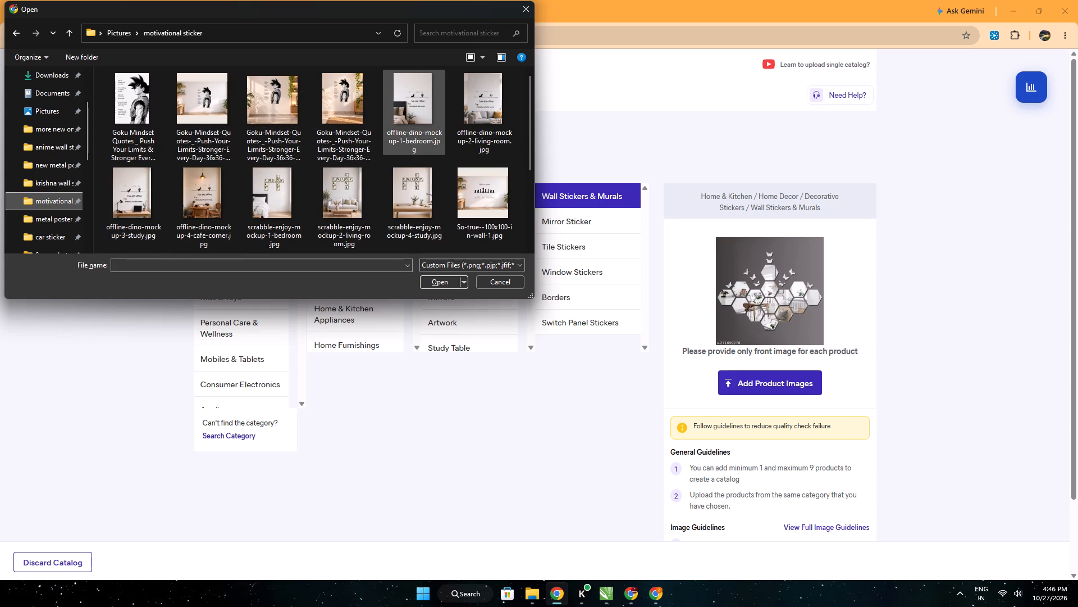
{"action": "left_click", "coordinate": [291, 123]}
{"action": "left_click", "coordinate": [432, 285]}
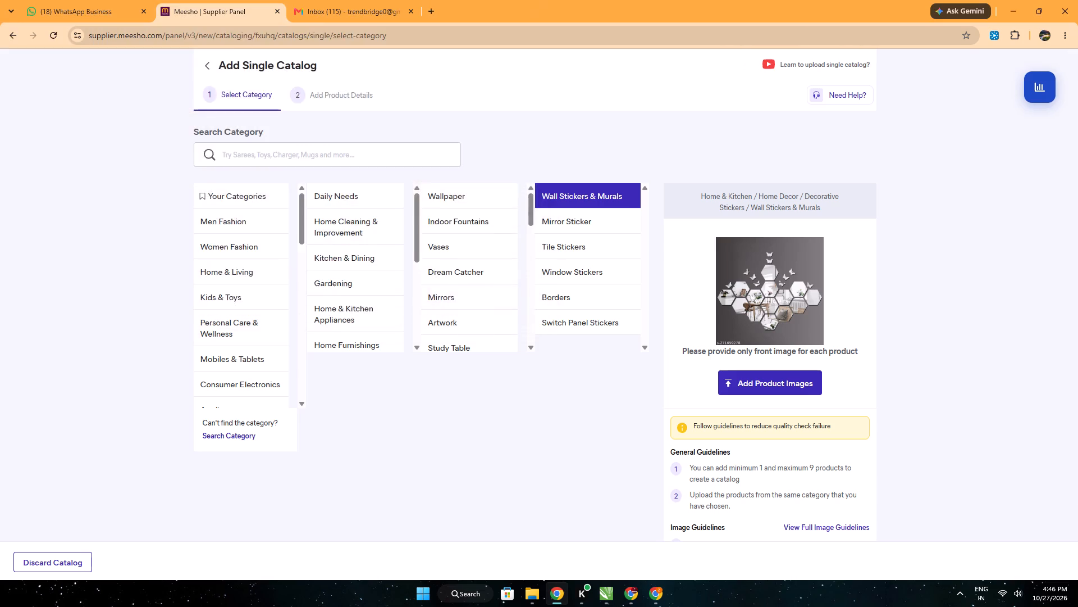
{"action": "left_click", "coordinate": [698, 460]}
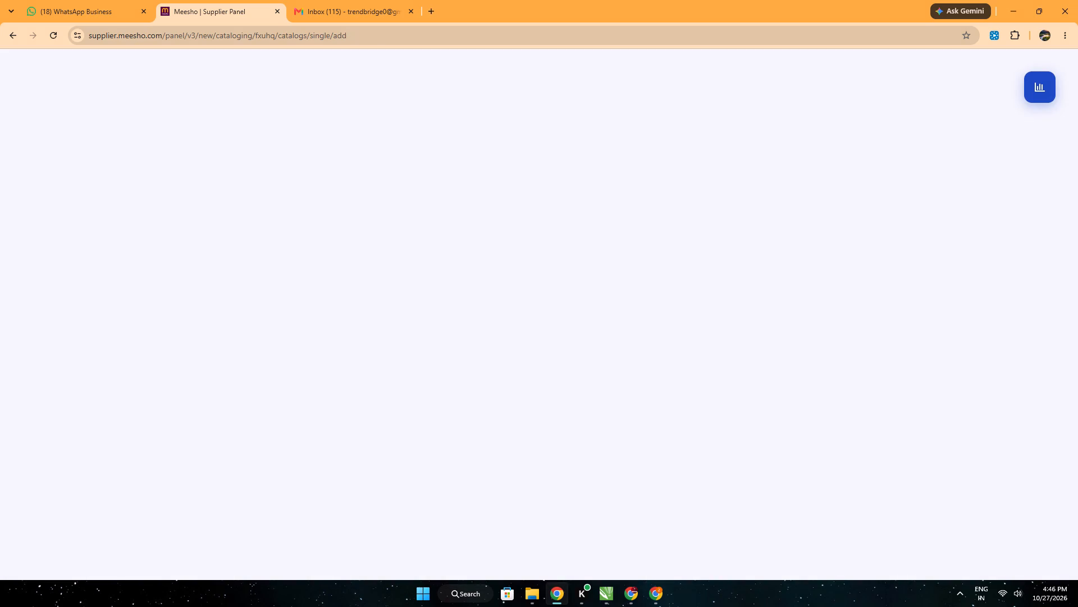
Add the Goku wall-1 and wall-4 mockups and the original Goku Mindset Quotes artwork as additional product images.
{"action": "left_click", "coordinate": [745, 508]}
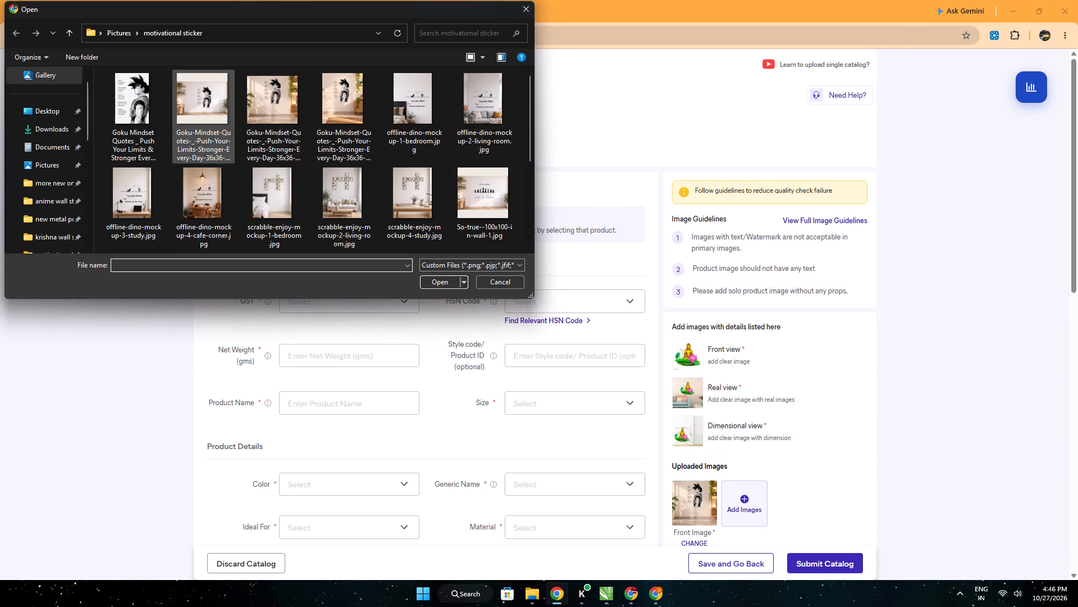
{"action": "left_click", "coordinate": [190, 117]}
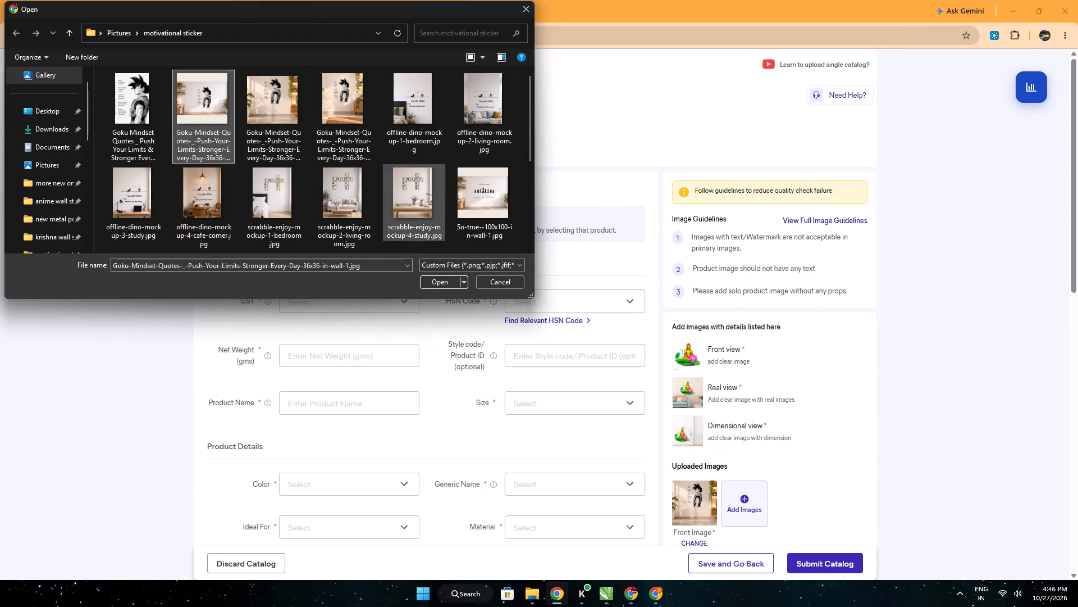
{"action": "left_click", "coordinate": [437, 282]}
{"action": "left_click", "coordinate": [784, 490]}
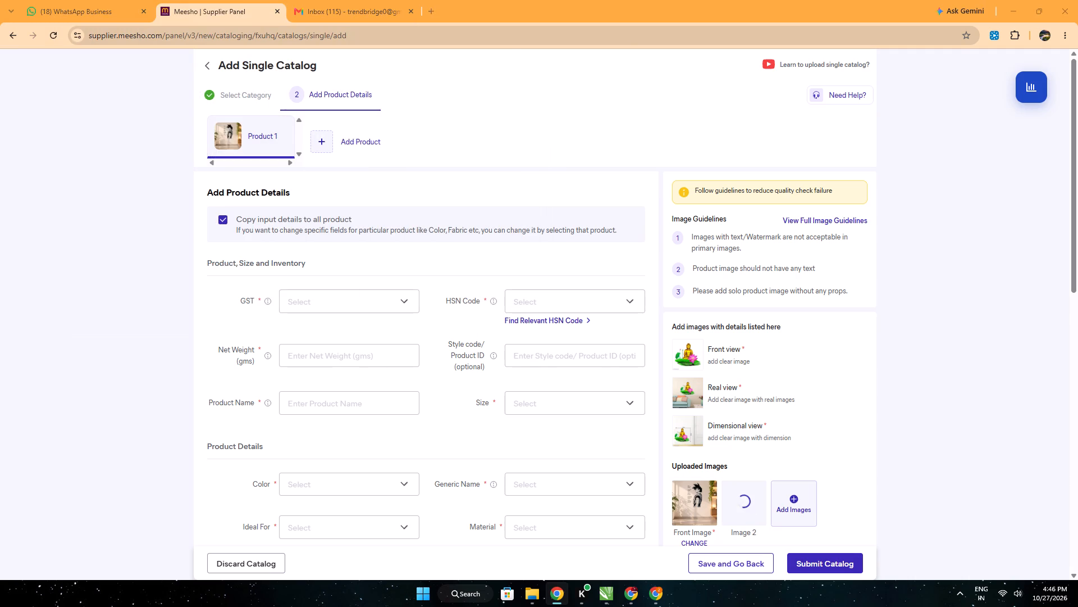
{"action": "left_click", "coordinate": [328, 123]}
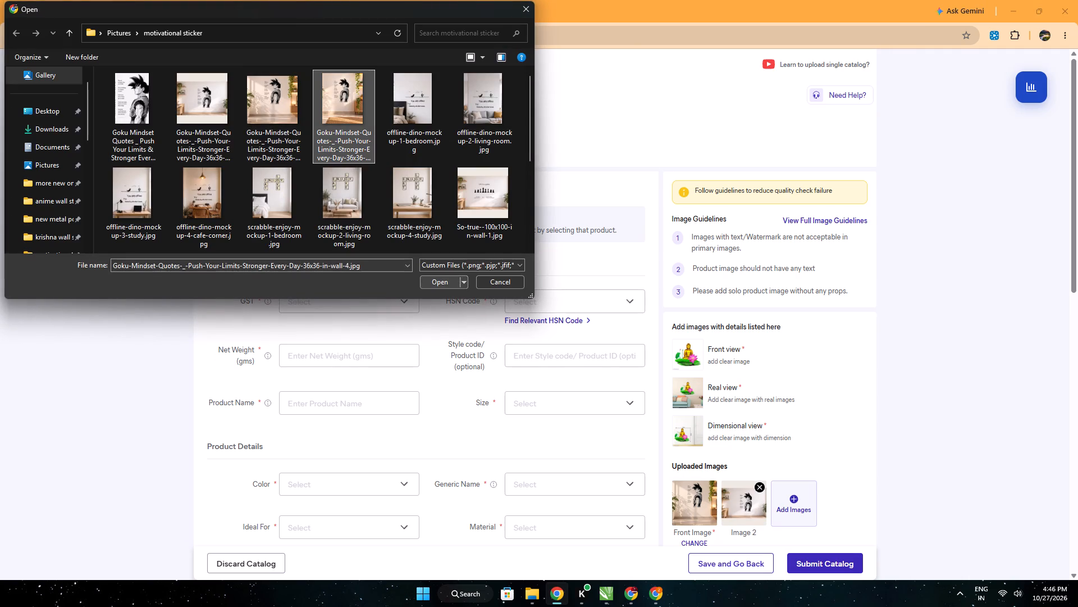
{"action": "left_click", "coordinate": [430, 284]}
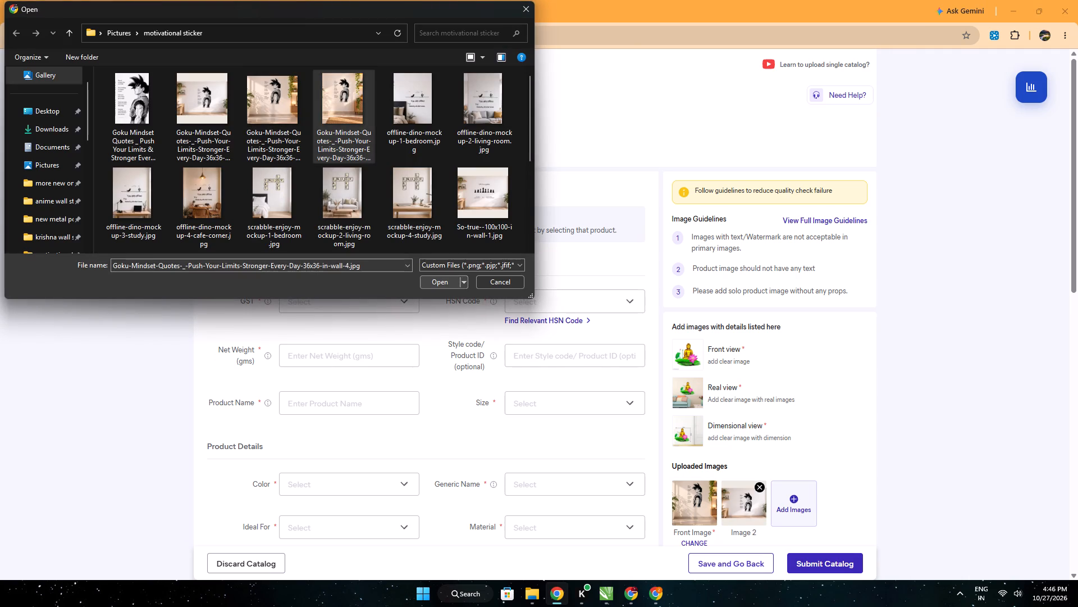
{"action": "left_click", "coordinate": [831, 488]}
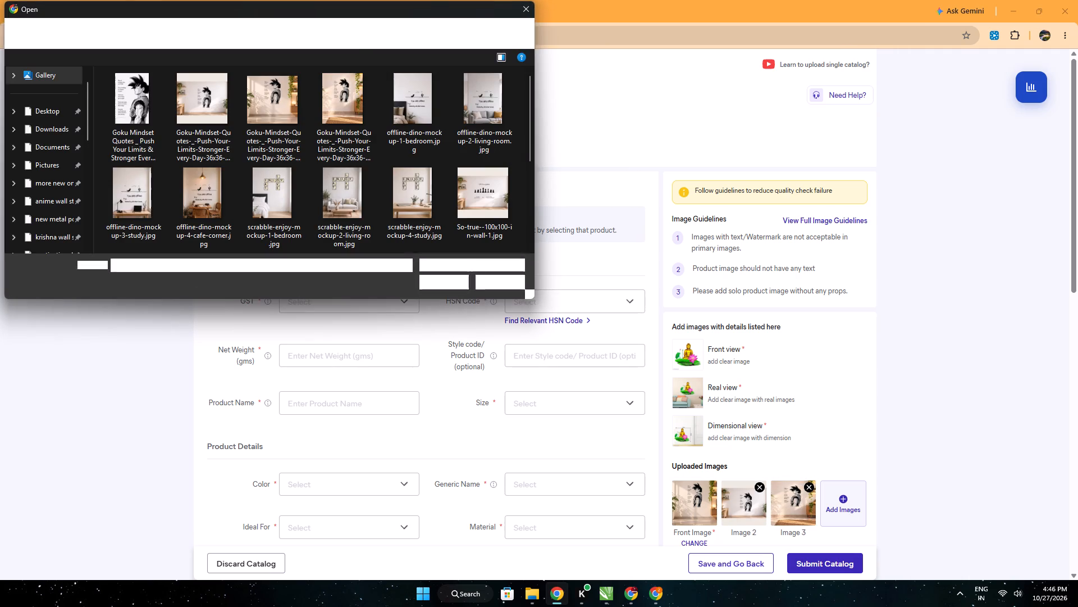
{"action": "left_click", "coordinate": [127, 111]}
{"action": "left_click", "coordinate": [441, 285]}
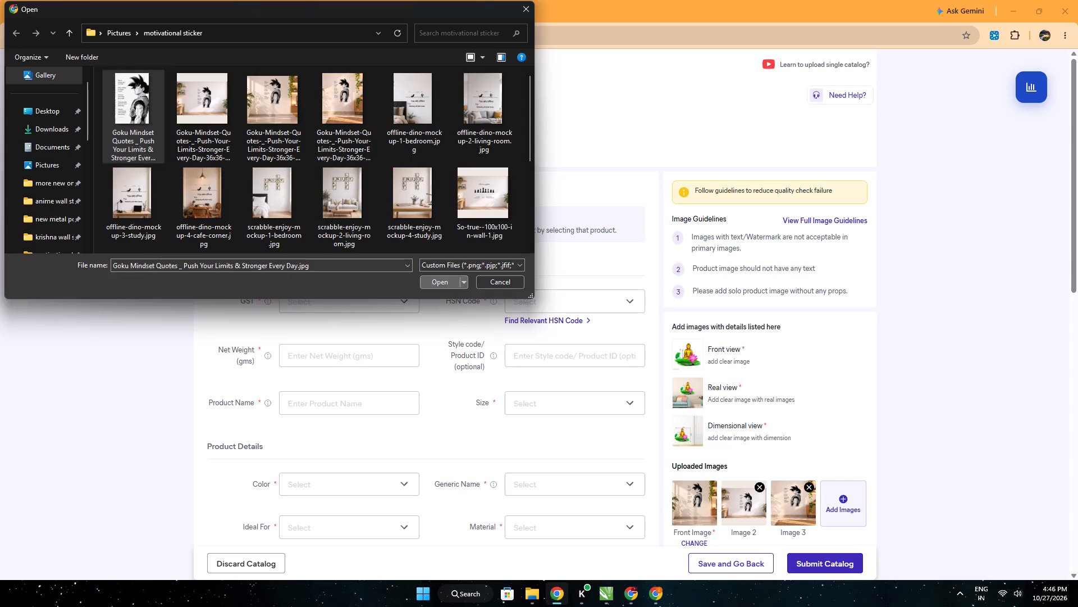
Open the Meesho Supplier Autofill extension and select the "anime wall sticker" profile.
{"action": "left_click", "coordinate": [367, 291]}
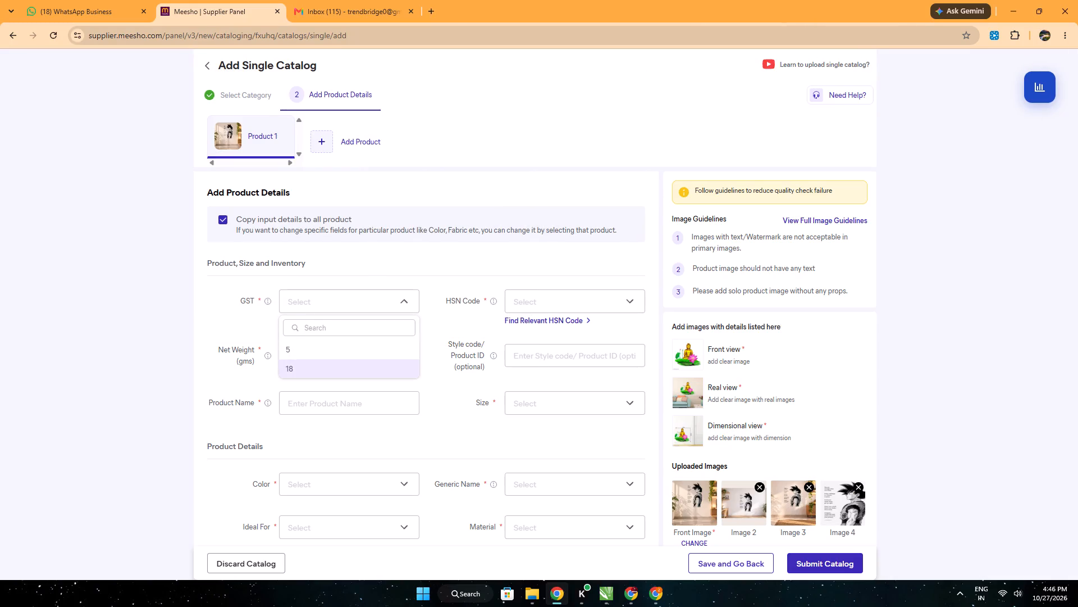
{"action": "left_click", "coordinate": [963, 243]}
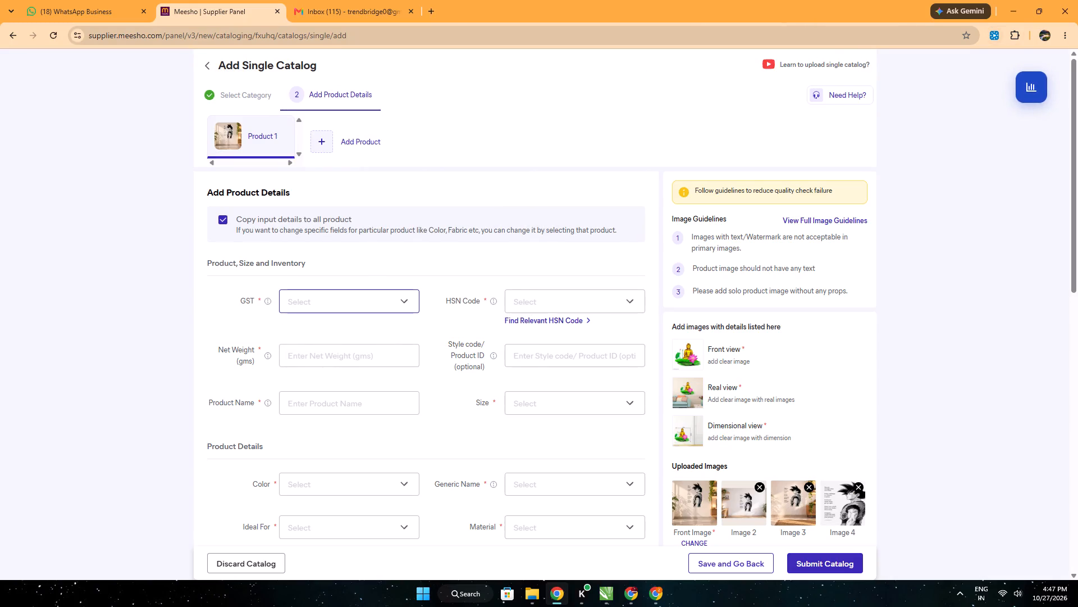
{"action": "left_click", "coordinate": [1016, 38]}
{"action": "left_click", "coordinate": [893, 218]}
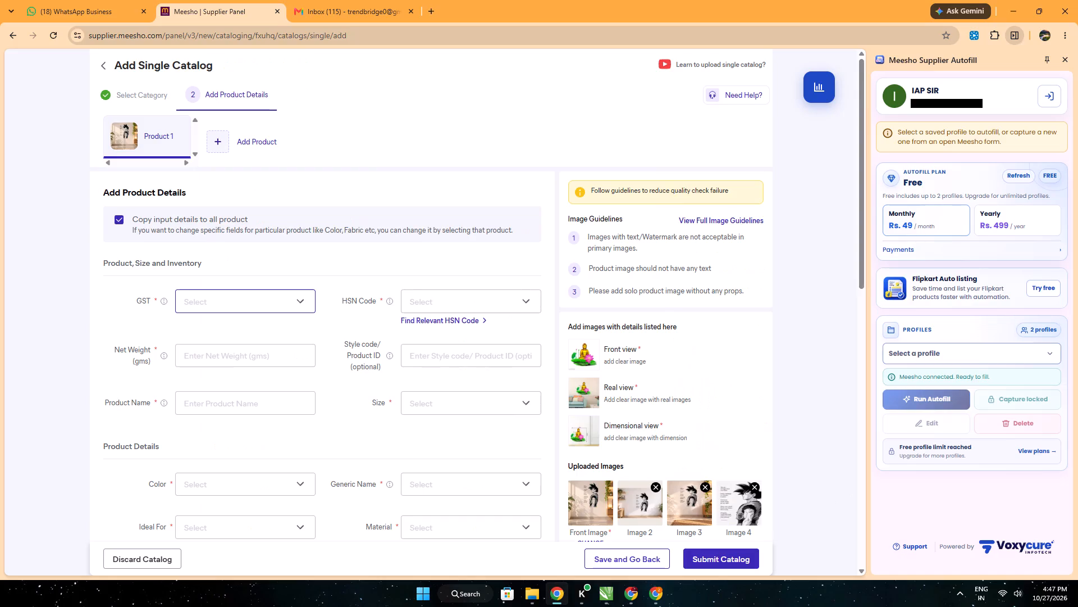
{"action": "scroll", "coordinate": [903, 350], "scroll_direction": "down", "scroll_amount": 3}
{"action": "left_click", "coordinate": [948, 356]}
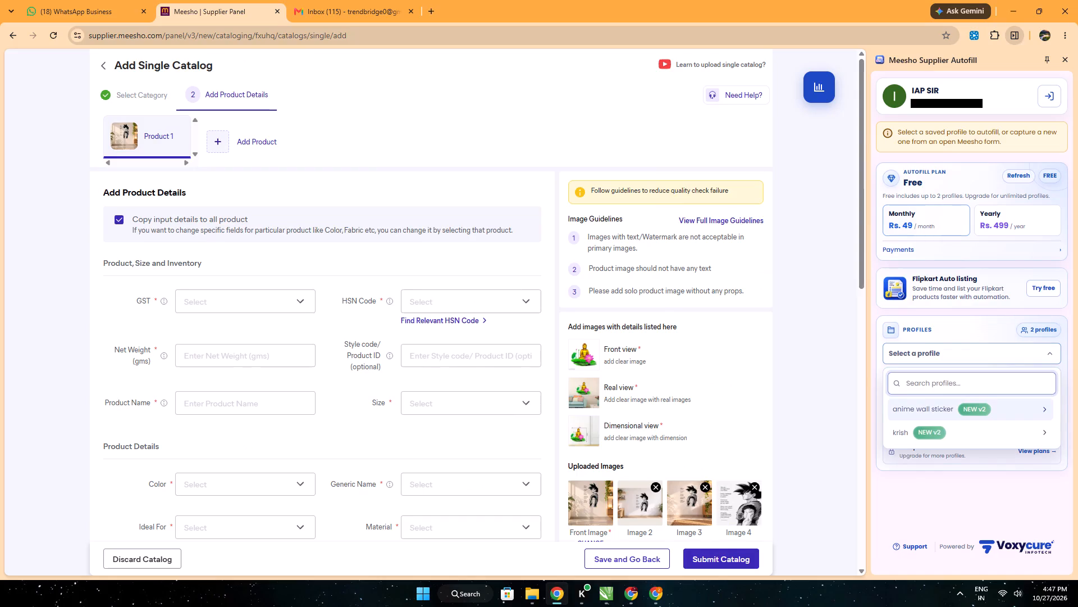
{"action": "left_click", "coordinate": [931, 411]}
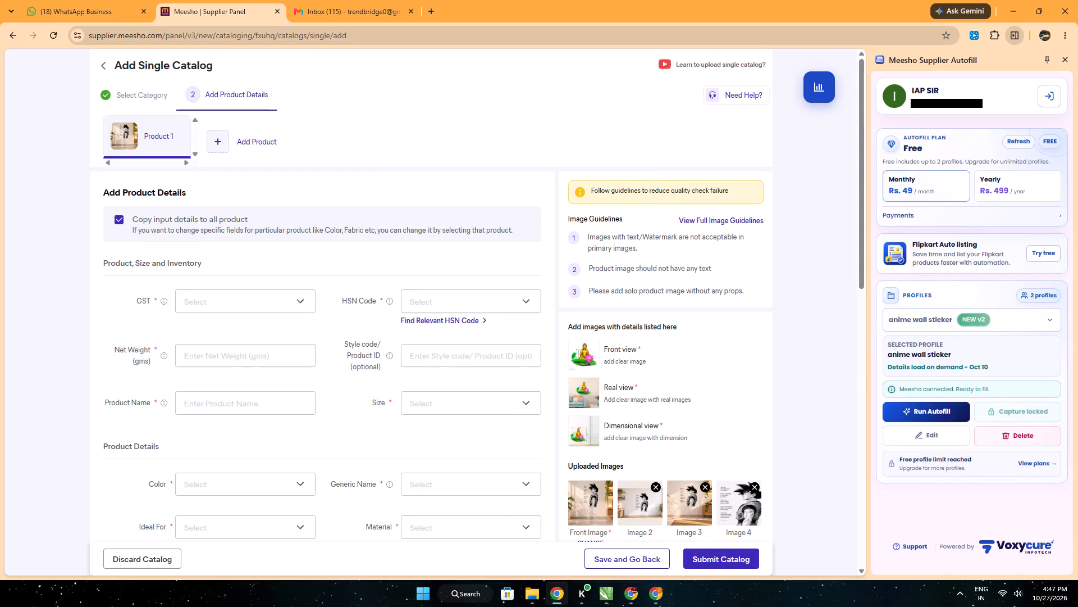
Edit the anime wall sticker profile, setting its supplier_product_id value to "TB anime1".
{"action": "left_click", "coordinate": [939, 436]}
{"action": "scroll", "coordinate": [961, 287], "scroll_direction": "down", "scroll_amount": 2}
{"action": "scroll", "coordinate": [943, 349], "scroll_direction": "down", "scroll_amount": 2}
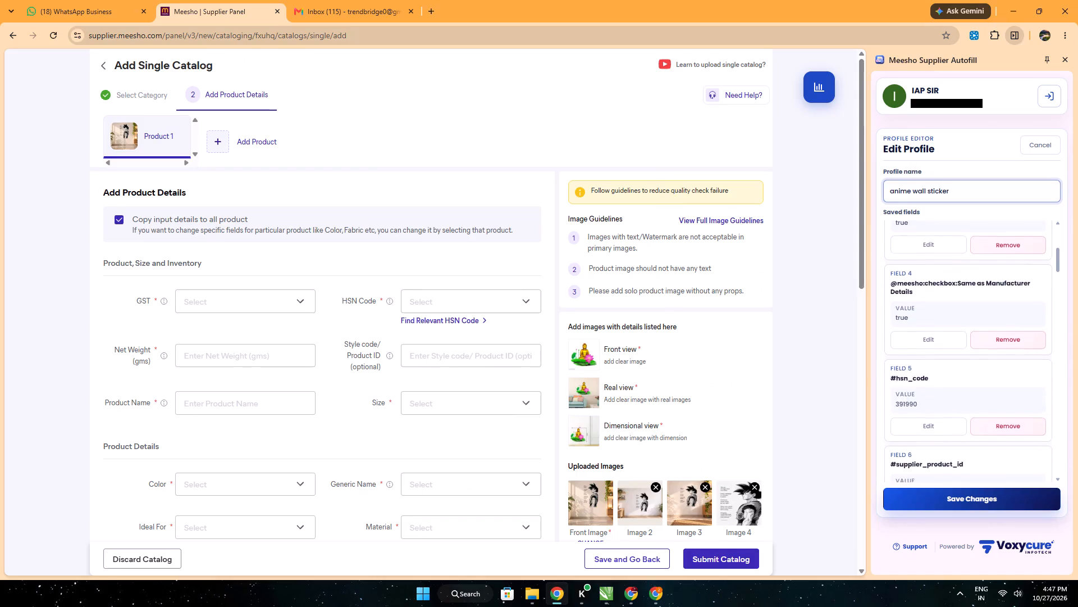
{"action": "scroll", "coordinate": [945, 364], "scroll_direction": "down", "scroll_amount": 4}
{"action": "scroll", "coordinate": [945, 365], "scroll_direction": "up", "scroll_amount": 1}
{"action": "left_click", "coordinate": [940, 350]}
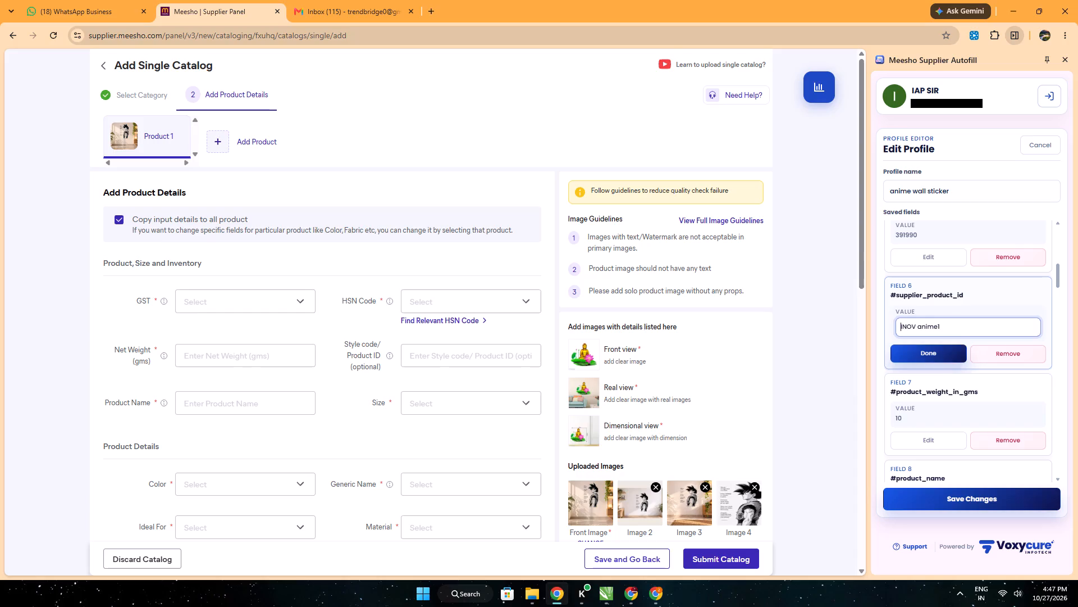
{"action": "double_click", "coordinate": [912, 329]}
{"action": "type", "text": "TB"}
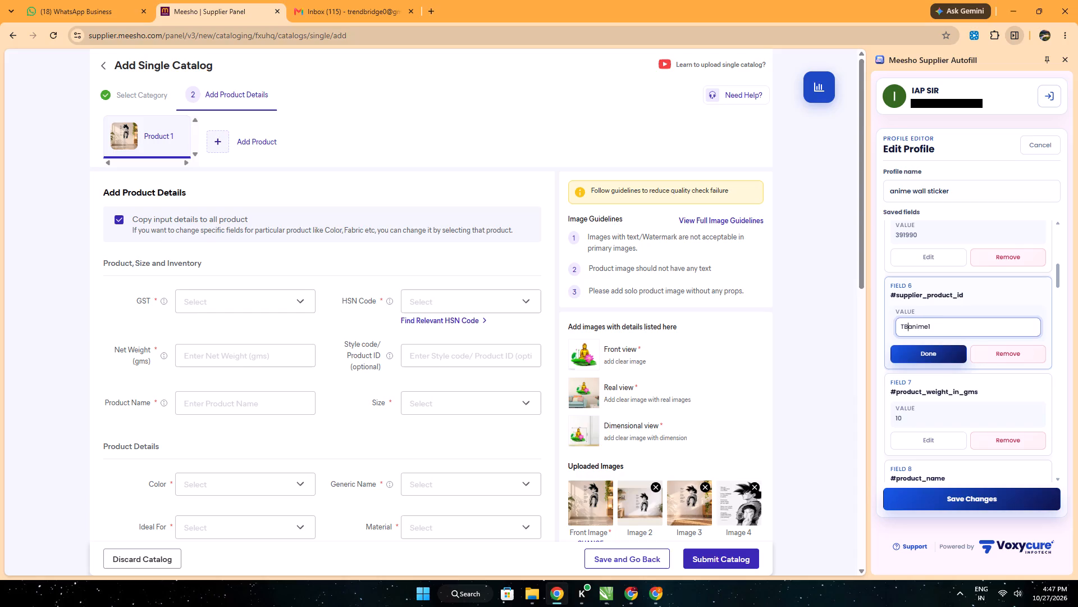
{"action": "key", "text": "space"}
{"action": "left_click", "coordinate": [924, 352]}
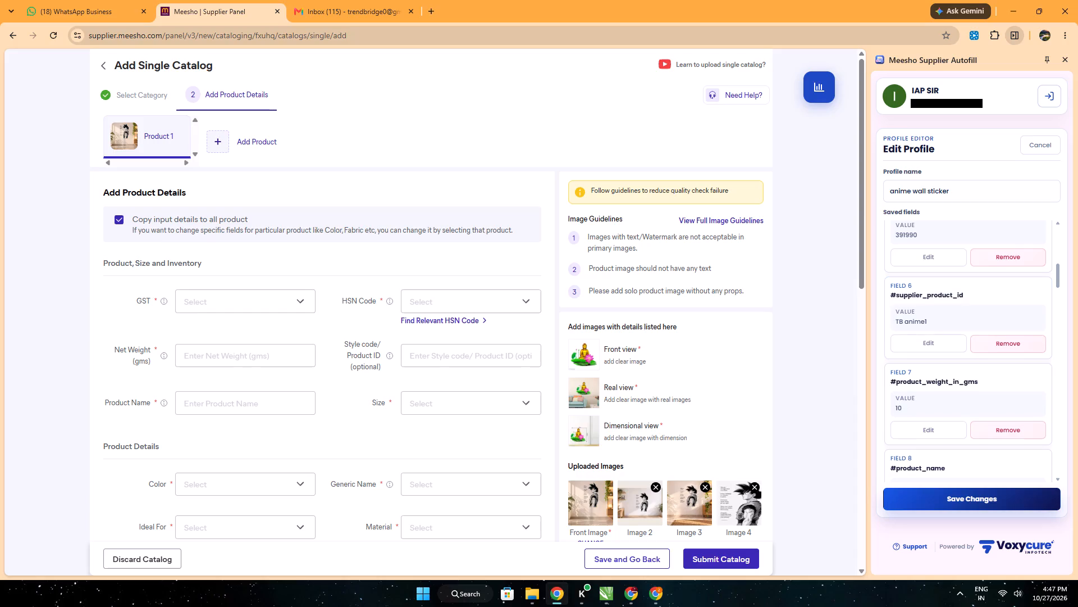
Review the remaining saved fields of the anime wall sticker profile and save the profile changes.
{"action": "scroll", "coordinate": [923, 361], "scroll_direction": "down", "scroll_amount": 3}
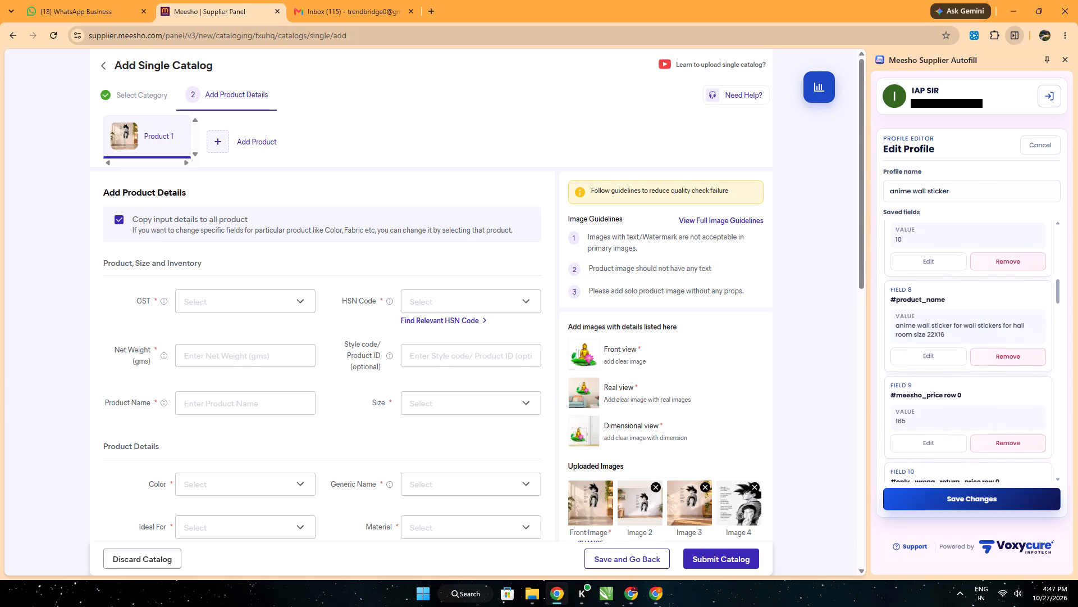
{"action": "scroll", "coordinate": [923, 361], "scroll_direction": "up", "scroll_amount": 1}
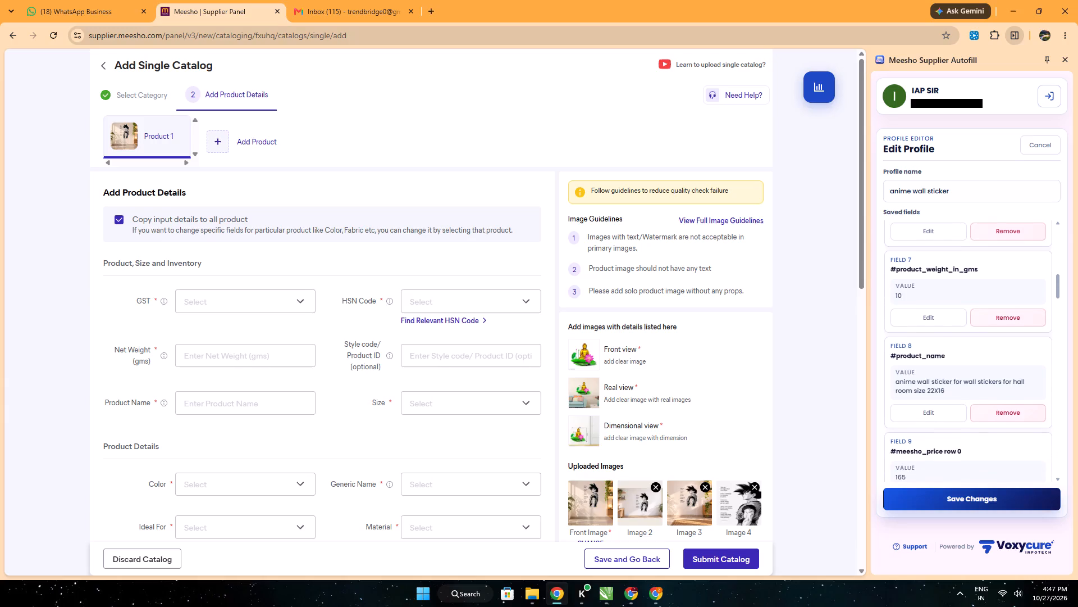
{"action": "scroll", "coordinate": [929, 395], "scroll_direction": "down", "scroll_amount": 1}
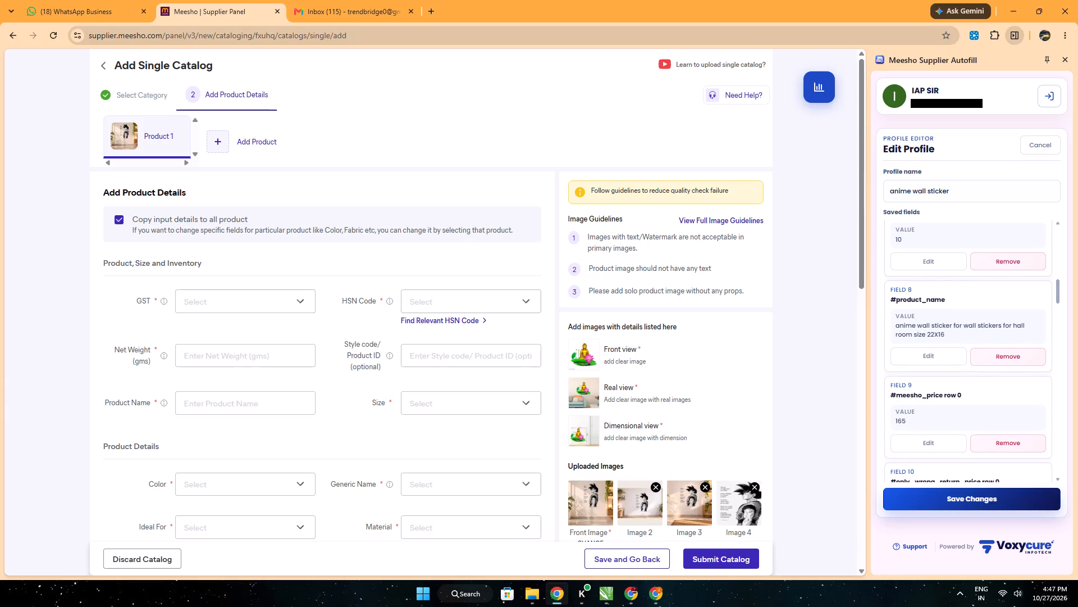
{"action": "scroll", "coordinate": [923, 357], "scroll_direction": "down", "scroll_amount": 2}
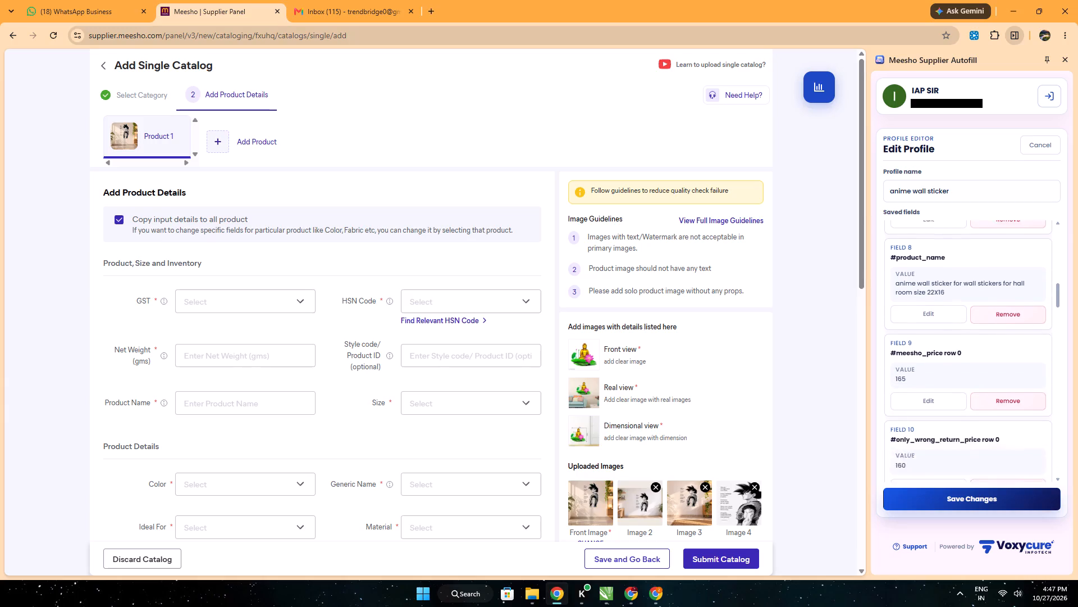
{"action": "scroll", "coordinate": [923, 357], "scroll_direction": "down", "scroll_amount": 12}
{"action": "scroll", "coordinate": [938, 405], "scroll_direction": "down", "scroll_amount": 7}
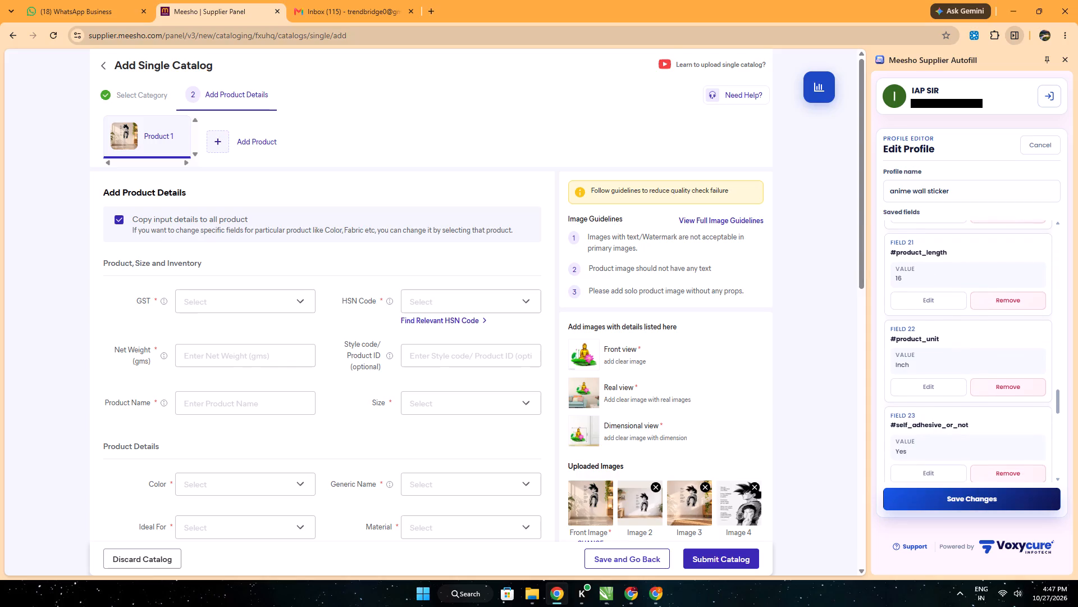
{"action": "left_click", "coordinate": [949, 499]}
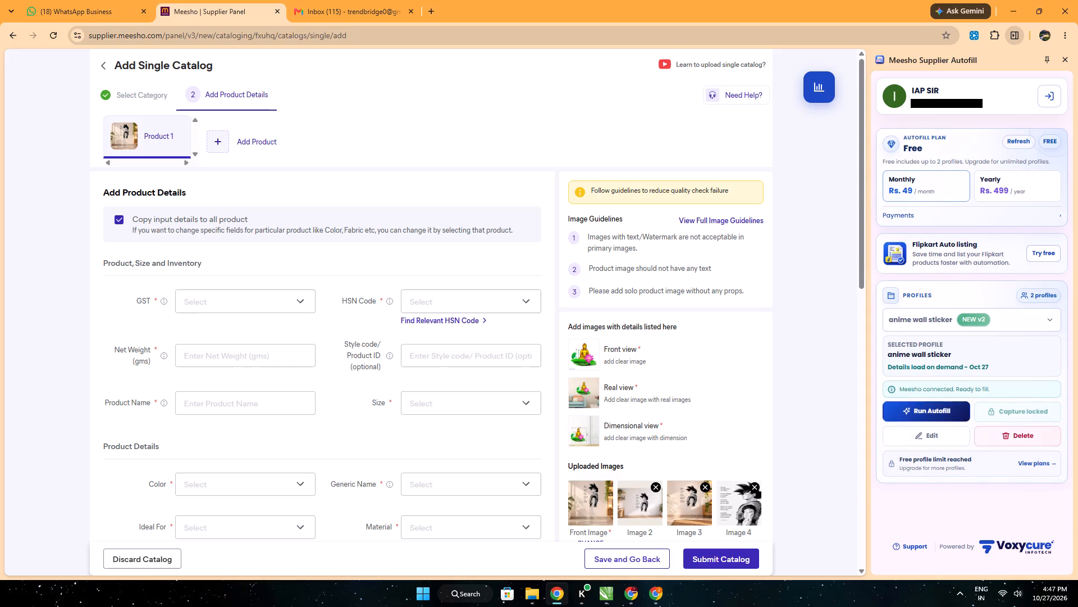
Run autofill with the anime wall sticker profile to fill in the Goku sticker's product details.
{"action": "left_click", "coordinate": [921, 413]}
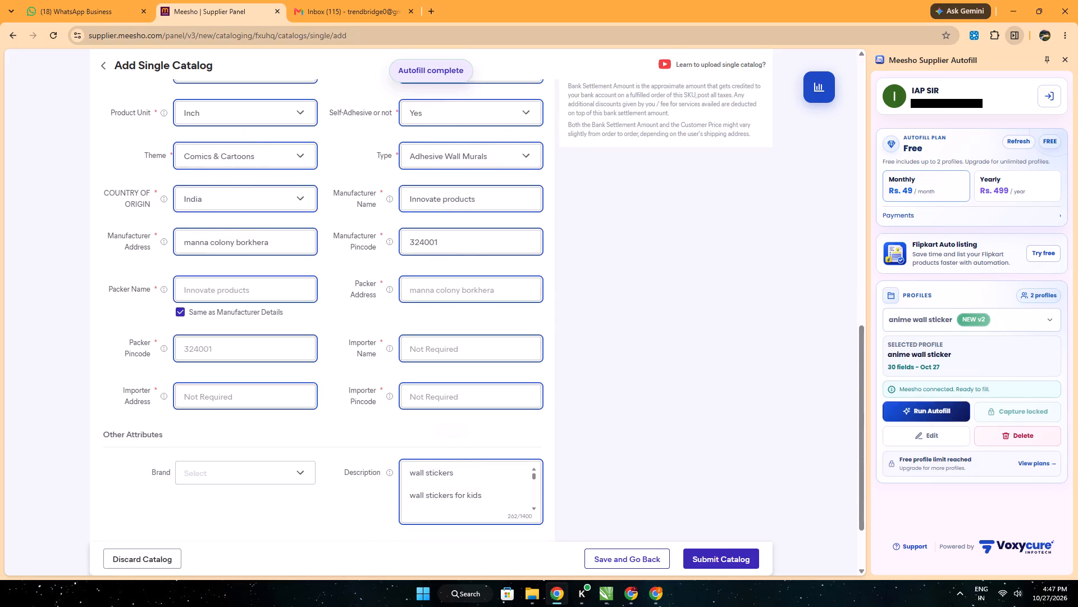
Check the autofilled price and product details, and submit the Goku sticker catalog for quality check.
{"action": "left_click", "coordinate": [701, 562]}
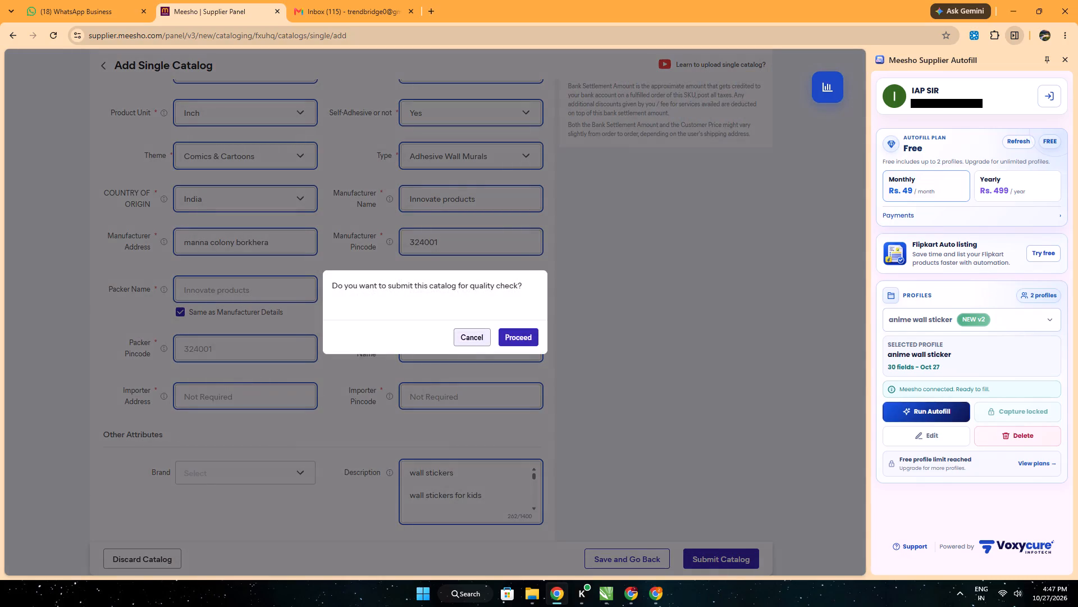
{"action": "left_click", "coordinate": [483, 339]}
{"action": "scroll", "coordinate": [497, 415], "scroll_direction": "up", "scroll_amount": 11}
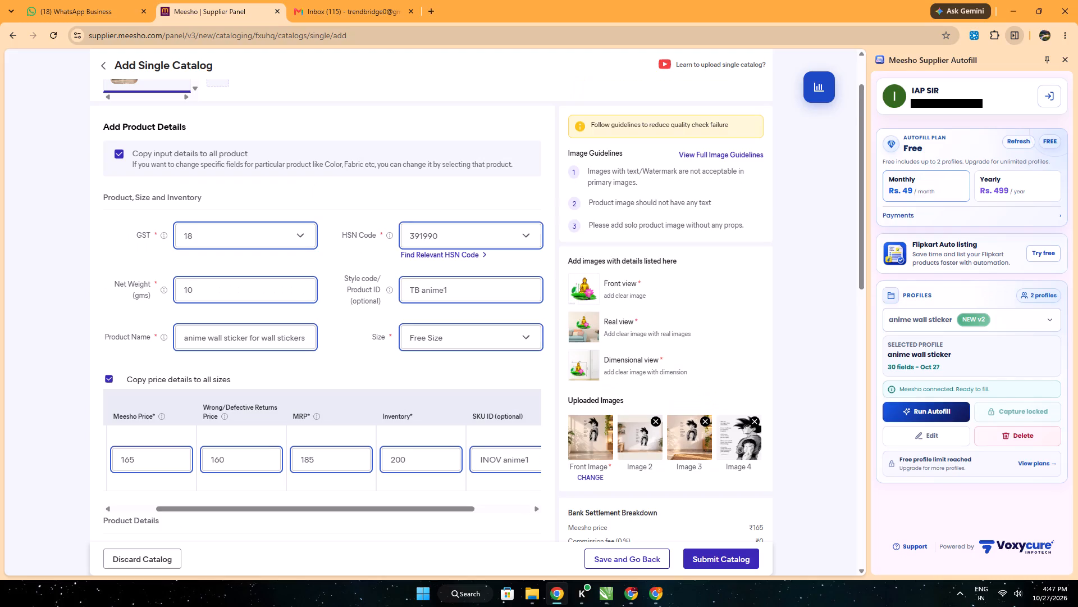
{"action": "left_click", "coordinate": [715, 565]}
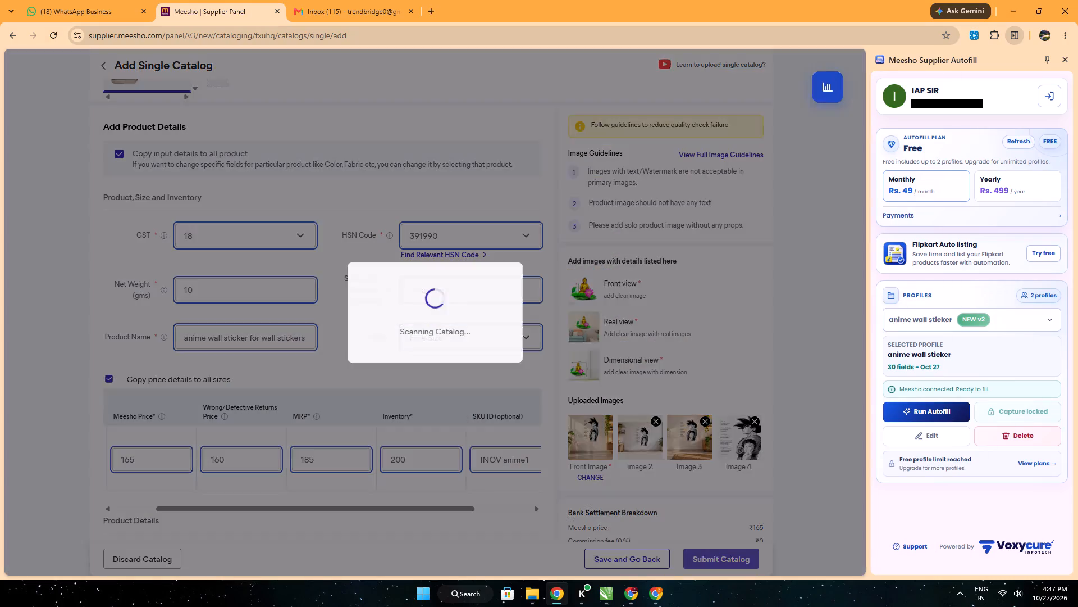
{"action": "left_click", "coordinate": [518, 333]}
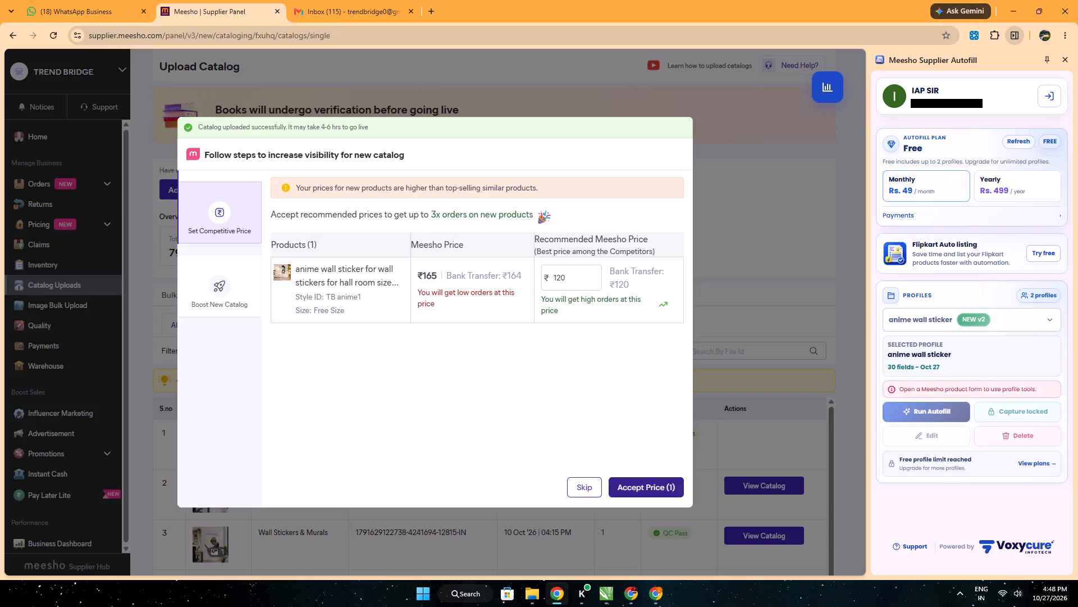
Skip the recommended price and create the ₹100/day booster ad campaign for the Goku sticker catalog.
{"action": "left_click", "coordinate": [592, 487]}
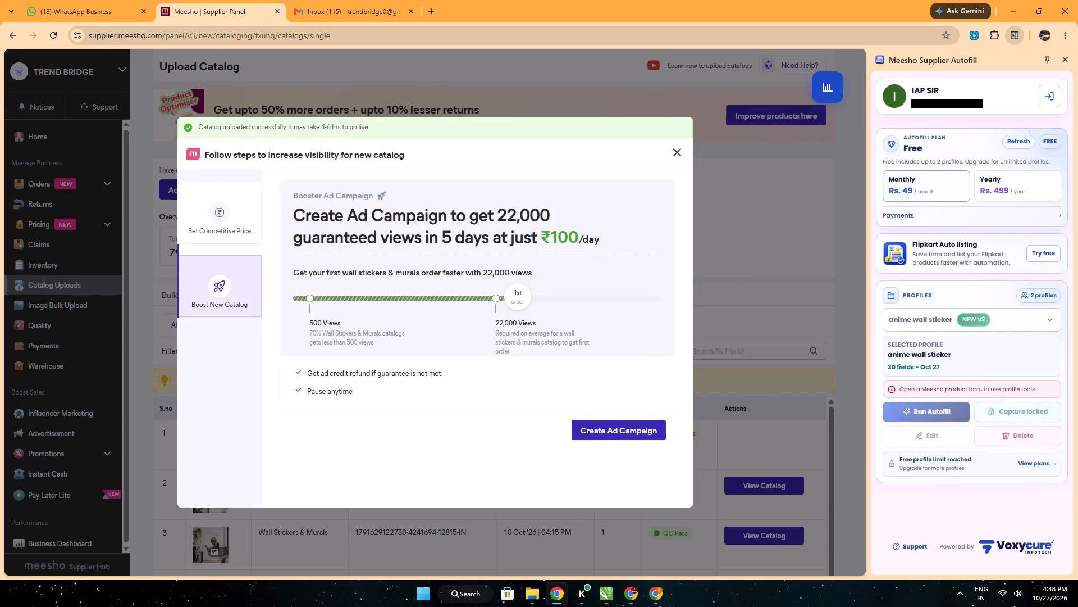
{"action": "left_click", "coordinate": [607, 429]}
{"action": "left_click", "coordinate": [535, 234]}
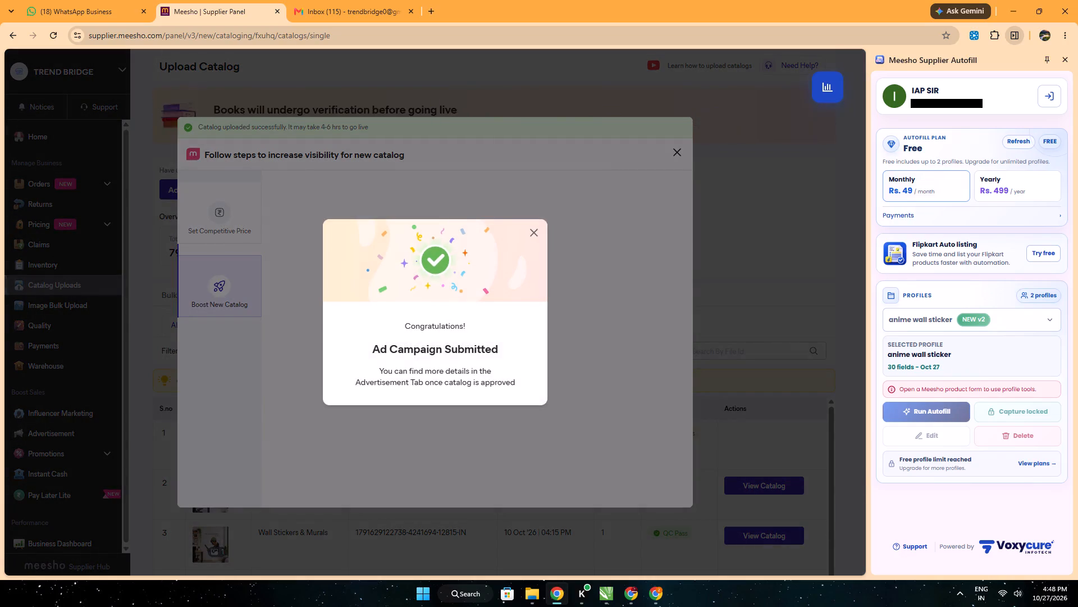
Start a new single catalog under Wall Stickers & Murals with offline-dino-mockup-3-study.jpg as the front image and continue to product details.
{"action": "left_click", "coordinate": [326, 181]}
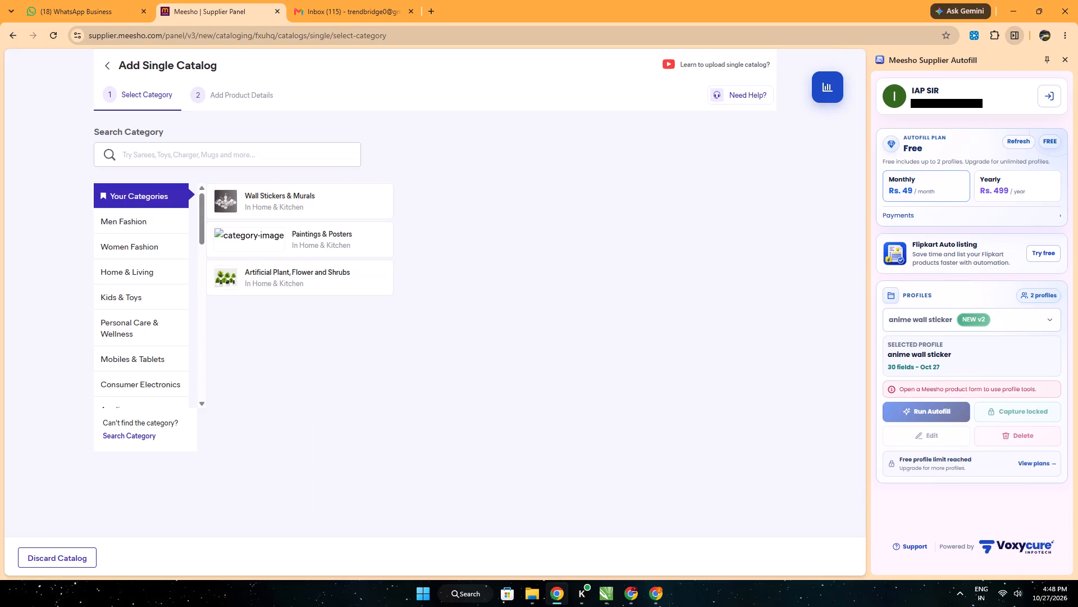
{"action": "left_click", "coordinate": [322, 214]}
{"action": "left_click", "coordinate": [655, 387]}
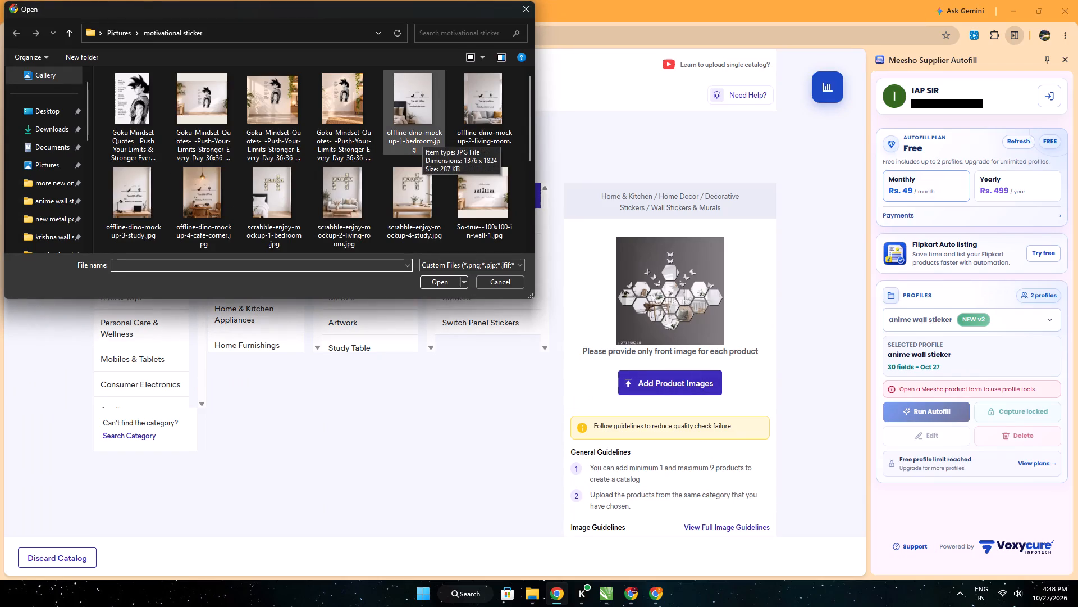
{"action": "left_click", "coordinate": [130, 197]}
{"action": "left_click", "coordinate": [441, 284]}
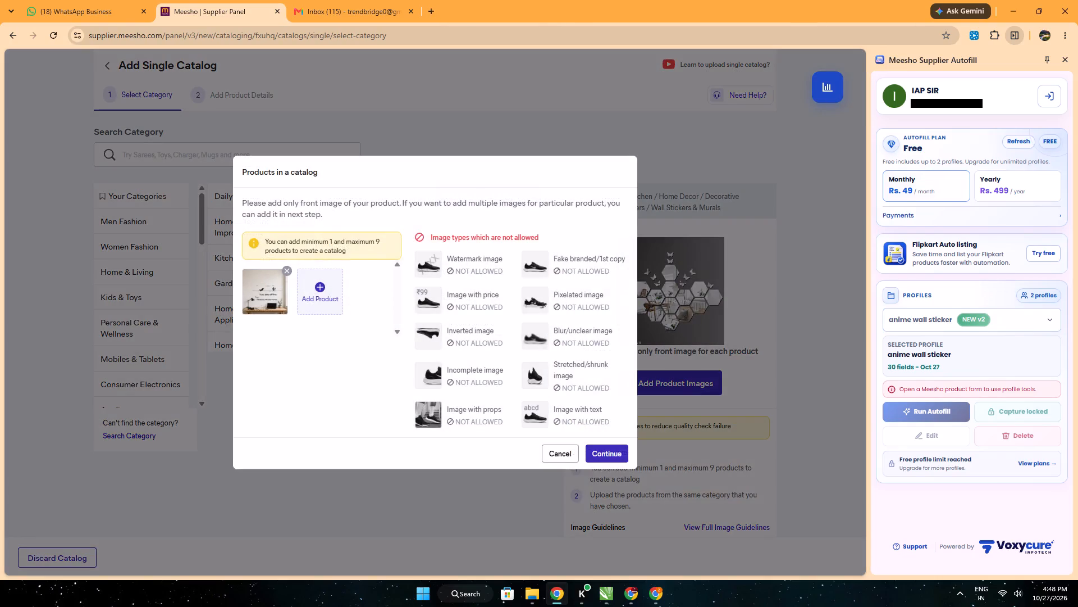
{"action": "left_click", "coordinate": [616, 465]}
{"action": "left_click", "coordinate": [609, 452]}
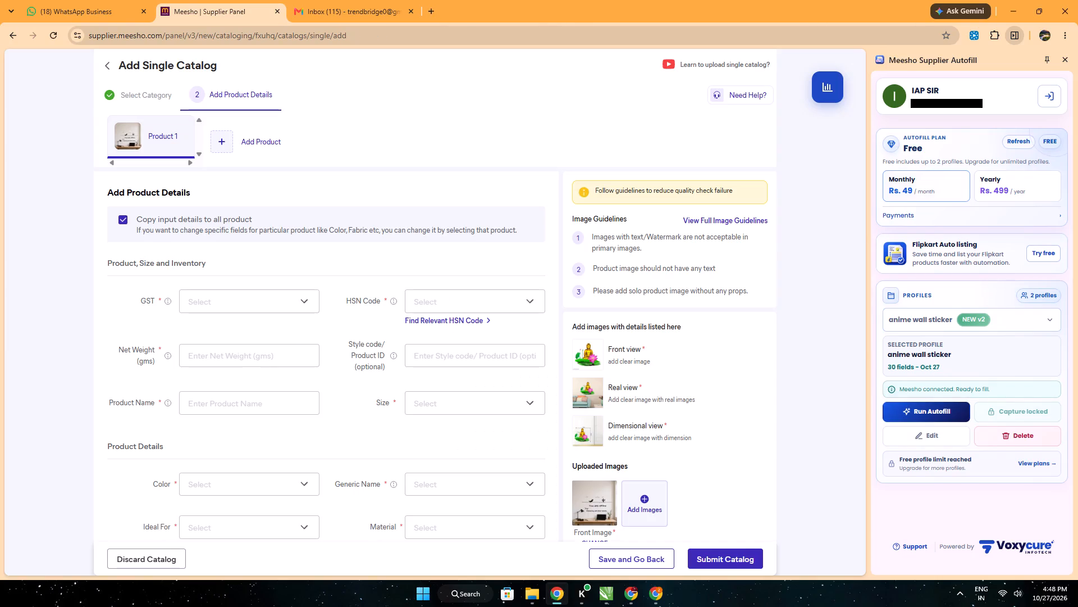
Add the offline-dino mockups 1-bedroom, 2-living-room and 4-cafe-corner as additional product images.
{"action": "left_click", "coordinate": [637, 495]}
{"action": "left_click", "coordinate": [390, 140]}
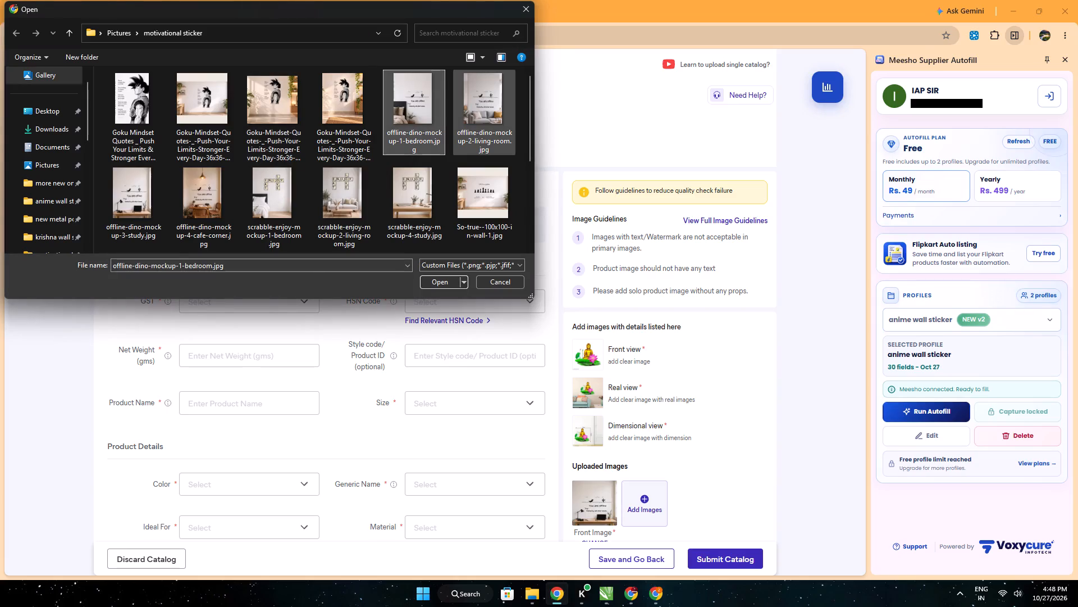
{"action": "left_click", "coordinate": [464, 126], "text": "ctrl"}
{"action": "left_click", "coordinate": [209, 208], "text": "ctrl"}
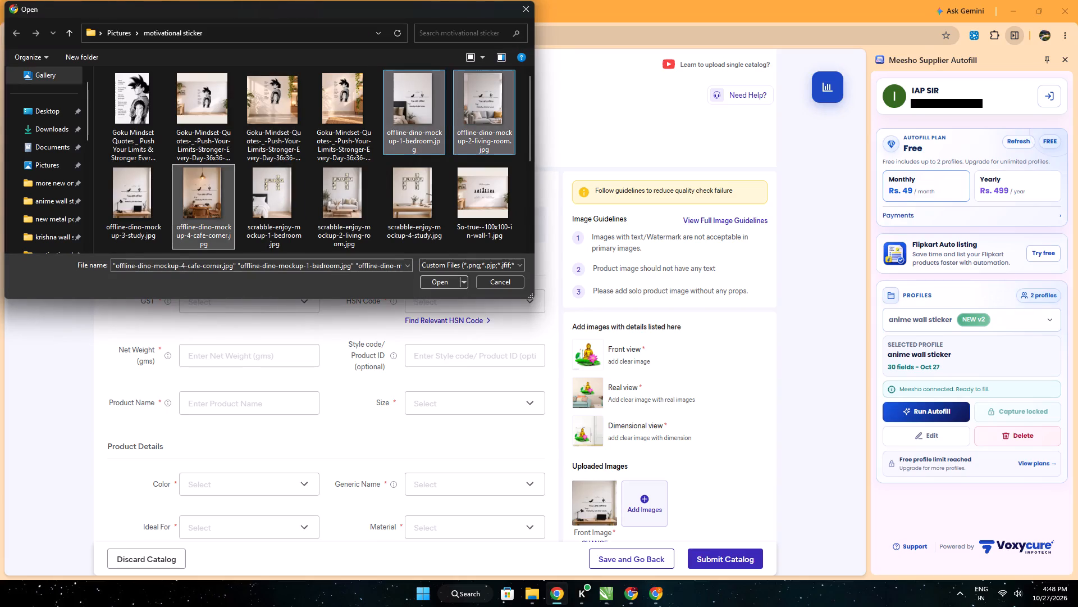
{"action": "left_click", "coordinate": [423, 277]}
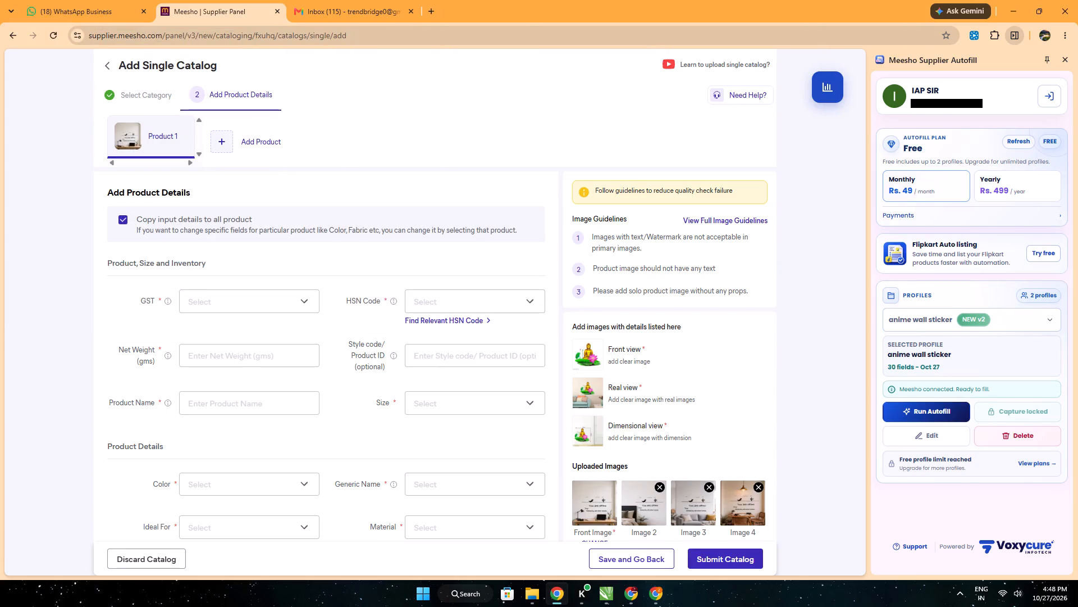
Run autofill with the anime wall sticker profile to fill in the offline-dino sticker's product details.
{"action": "left_click", "coordinate": [899, 408]}
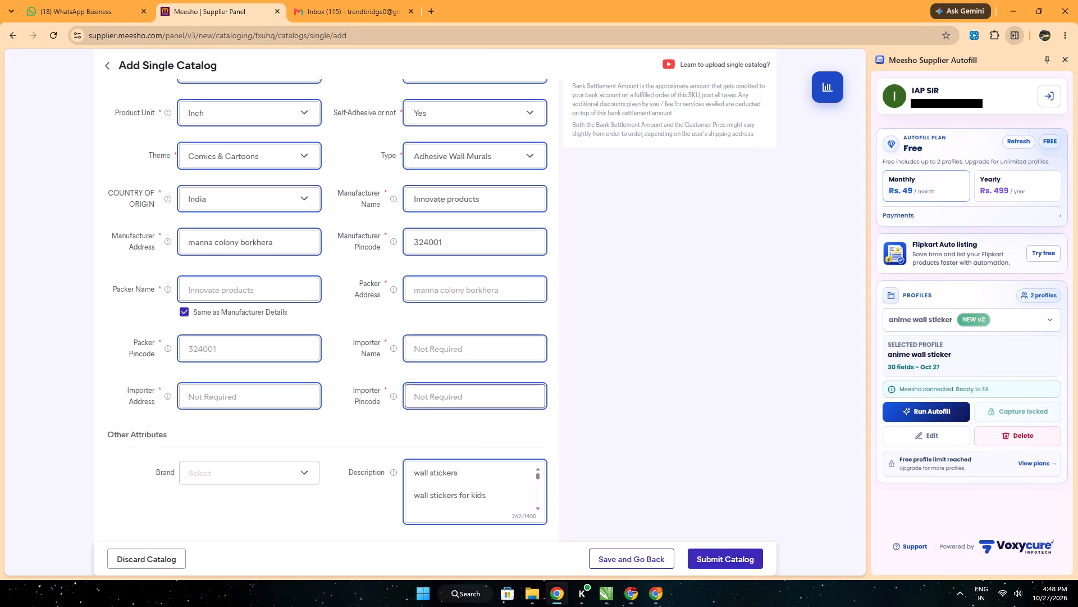
Review the autofilled product details of the offline-dino sticker catalog before submitting it.
{"action": "scroll", "coordinate": [424, 346], "scroll_direction": "up", "scroll_amount": 10}
{"action": "scroll", "coordinate": [720, 308], "scroll_direction": "up", "scroll_amount": 4}
{"action": "left_click", "coordinate": [589, 321]}
{"action": "scroll", "coordinate": [643, 316], "scroll_direction": "up", "scroll_amount": 9}
{"action": "scroll", "coordinate": [446, 170], "scroll_direction": "up", "scroll_amount": 6}
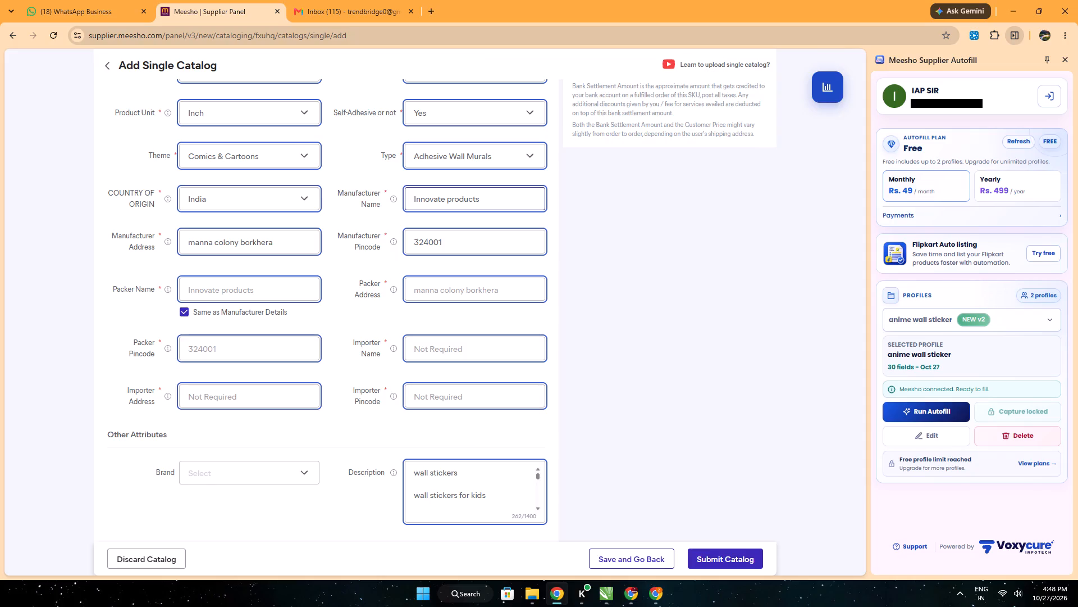
{"action": "scroll", "coordinate": [474, 197], "scroll_direction": "up", "scroll_amount": 4}
{"action": "scroll", "coordinate": [883, 234], "scroll_direction": "up", "scroll_amount": 3}
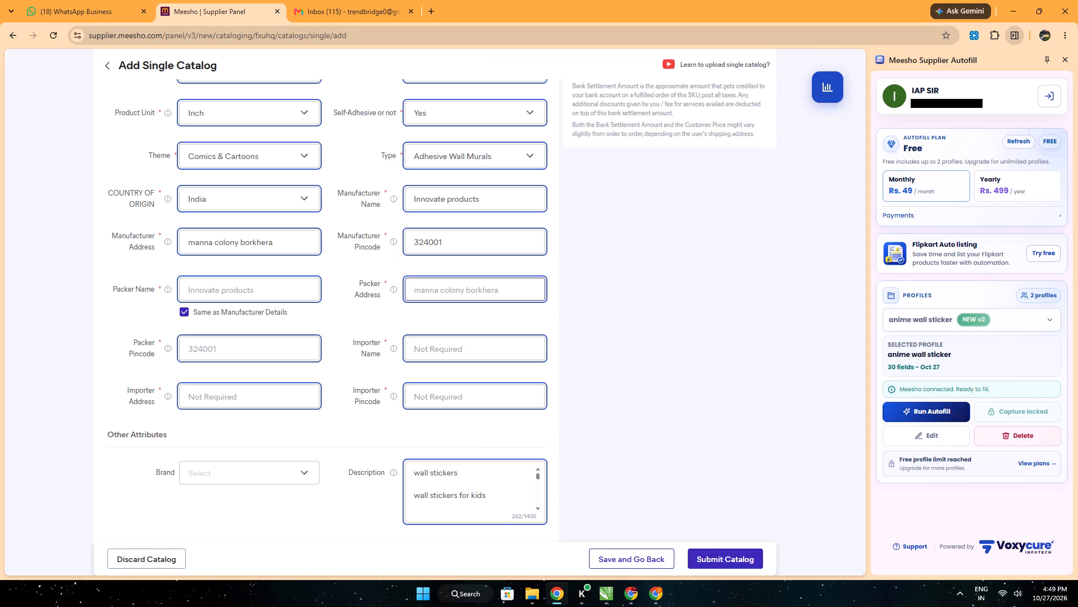
{"action": "left_click", "coordinate": [468, 471]}
{"action": "scroll", "coordinate": [678, 490], "scroll_direction": "up", "scroll_amount": 6}
{"action": "left_click", "coordinate": [487, 169]}
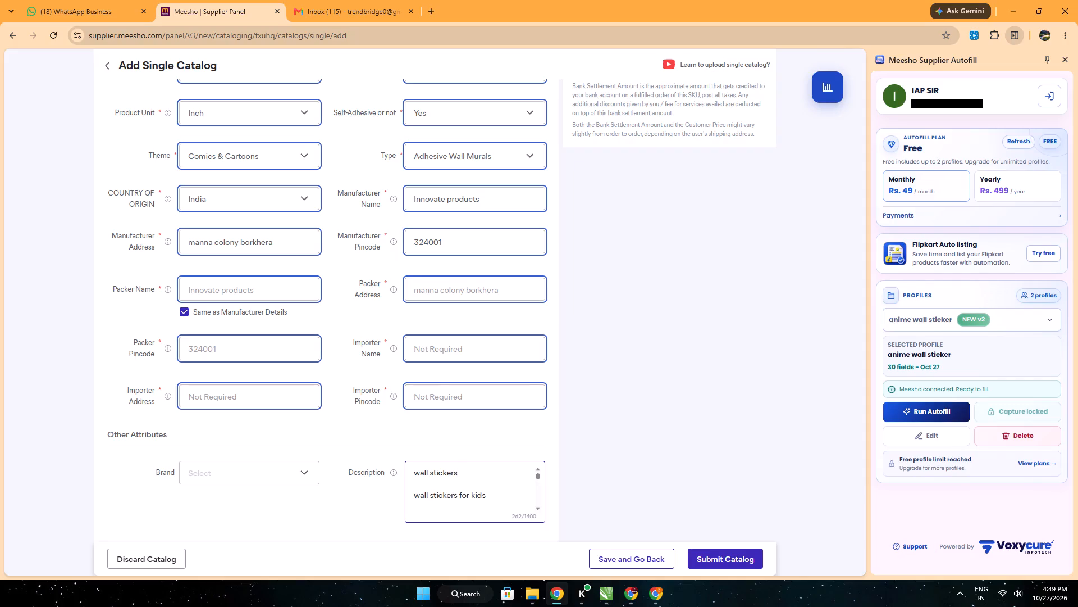
{"action": "left_click", "coordinate": [490, 158]}
{"action": "left_click", "coordinate": [706, 434]}
{"action": "left_click", "coordinate": [733, 550]}
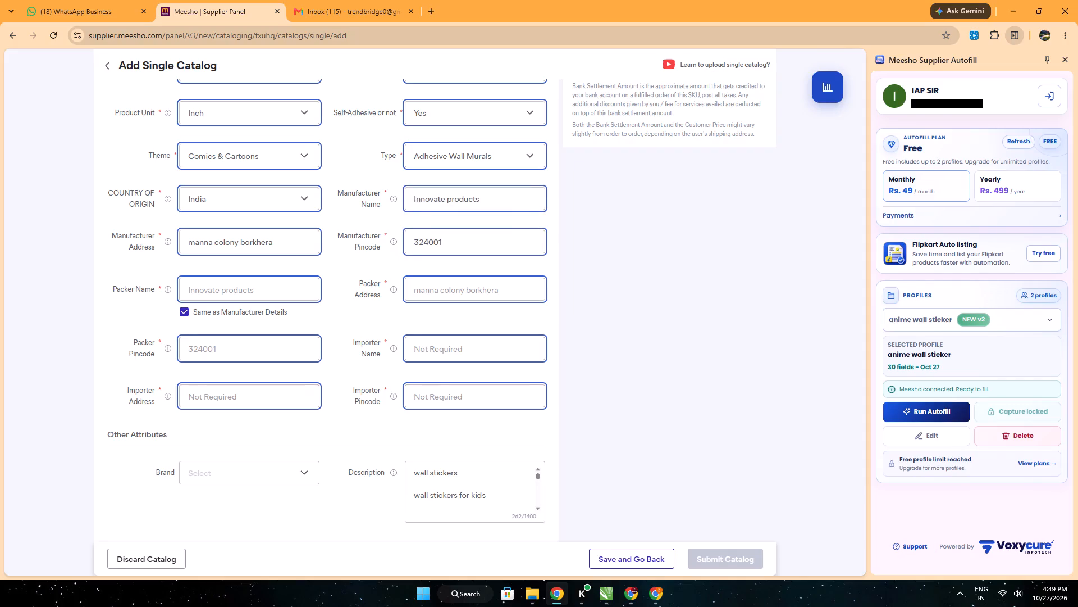
{"action": "left_click", "coordinate": [475, 342]}
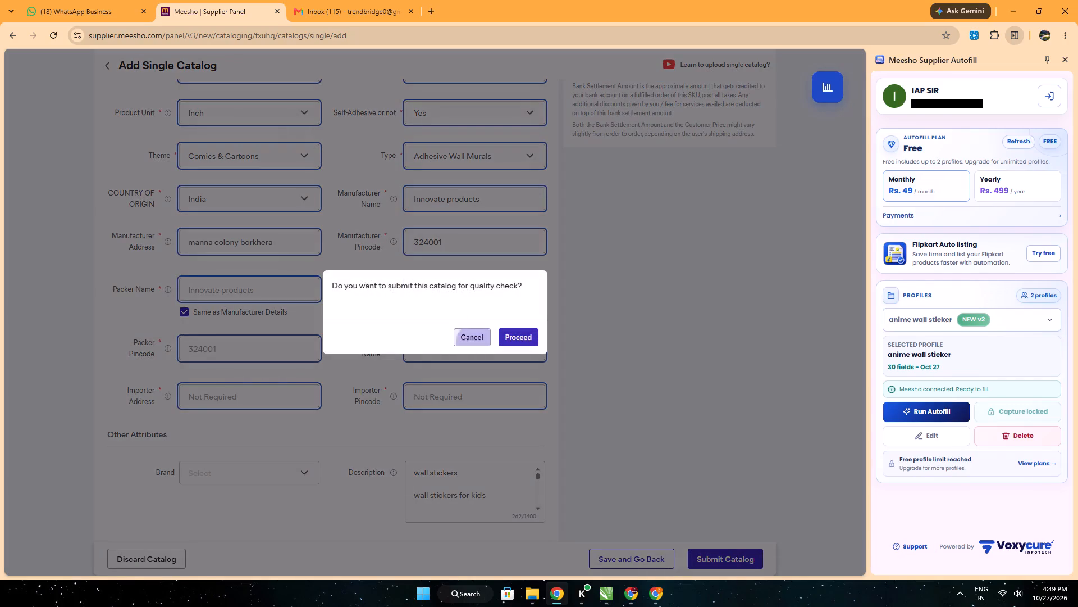
{"action": "scroll", "coordinate": [556, 326], "scroll_direction": "up", "scroll_amount": 14}
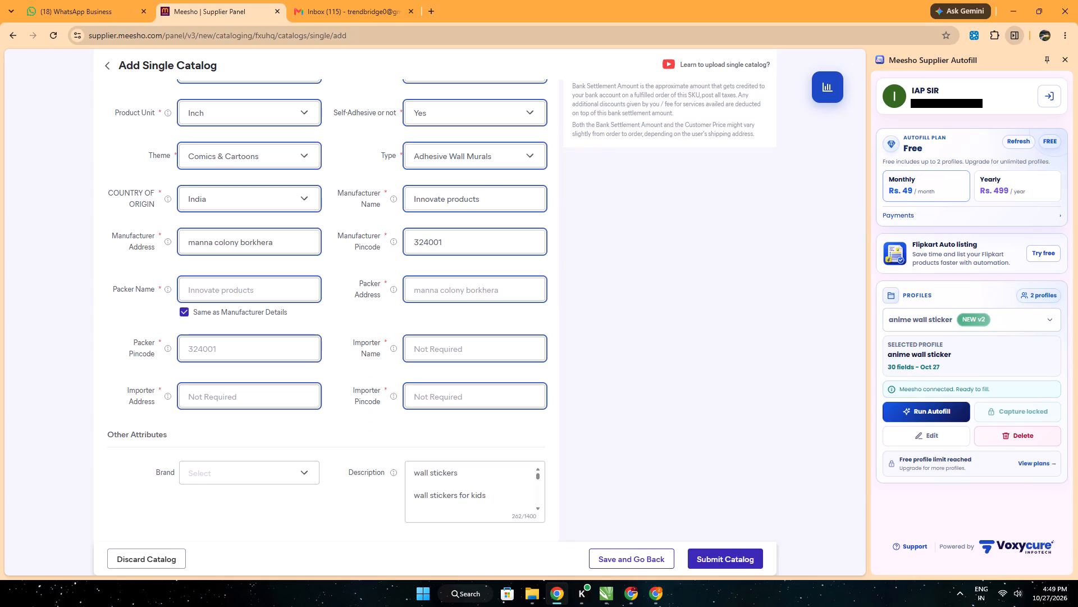
{"action": "left_click_drag", "start_coordinate": [366, 93], "coordinate": [359, 138]}
{"action": "left_click_drag", "start_coordinate": [372, 144], "coordinate": [367, 75]}
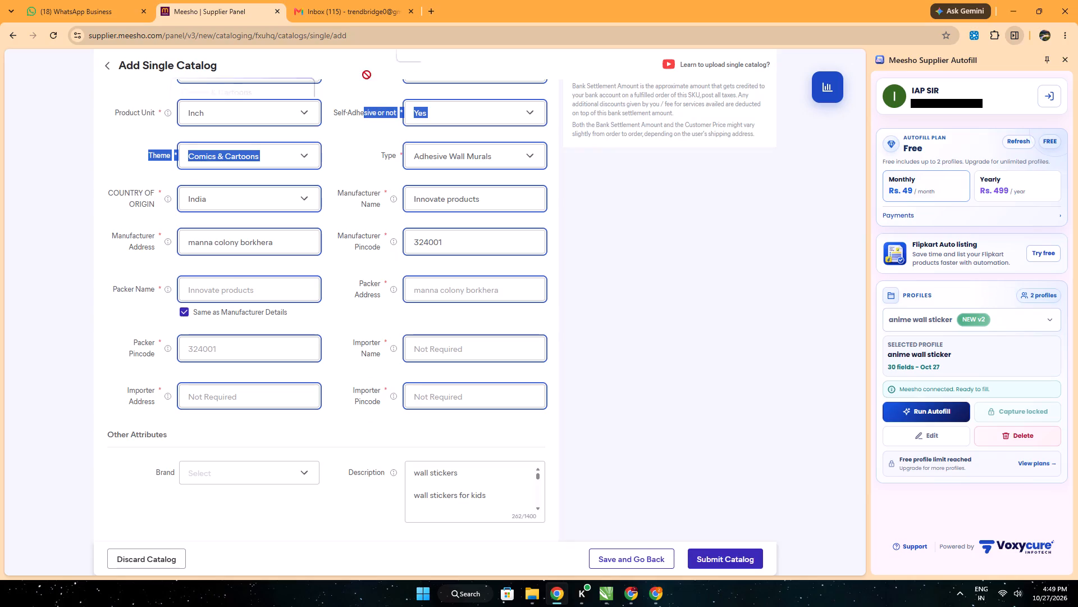
{"action": "left_click_drag", "start_coordinate": [367, 75], "coordinate": [363, 150]}
{"action": "left_click", "coordinate": [590, 191]}
{"action": "left_click_drag", "start_coordinate": [606, 276], "coordinate": [359, 30]}
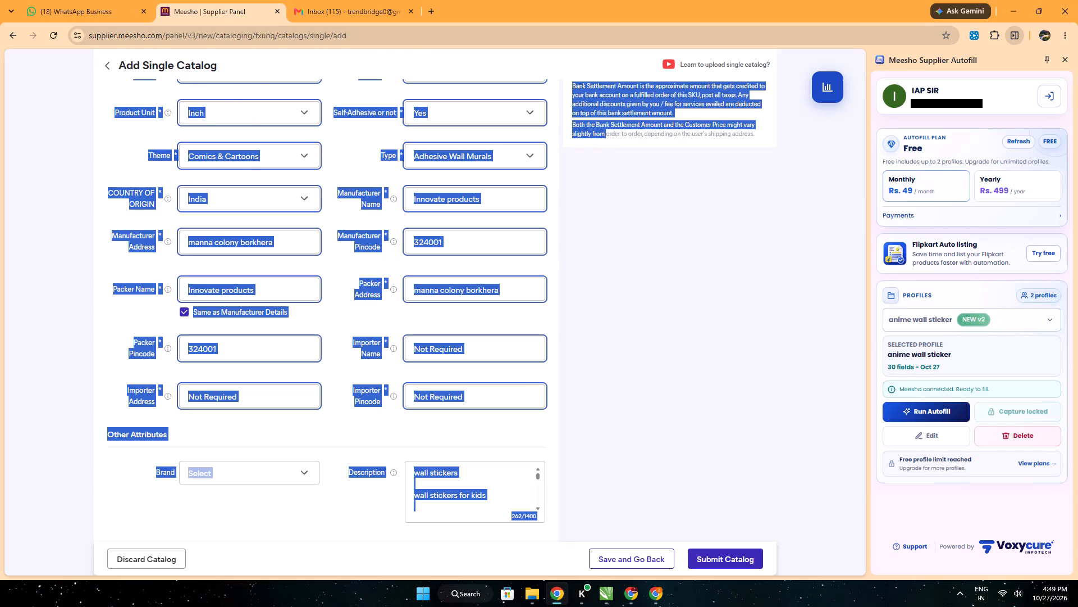
{"action": "left_click_drag", "start_coordinate": [359, 30], "coordinate": [368, 84]}
{"action": "scroll", "coordinate": [367, 85], "scroll_direction": "up", "scroll_amount": 5}
{"action": "left_click", "coordinate": [652, 234]}
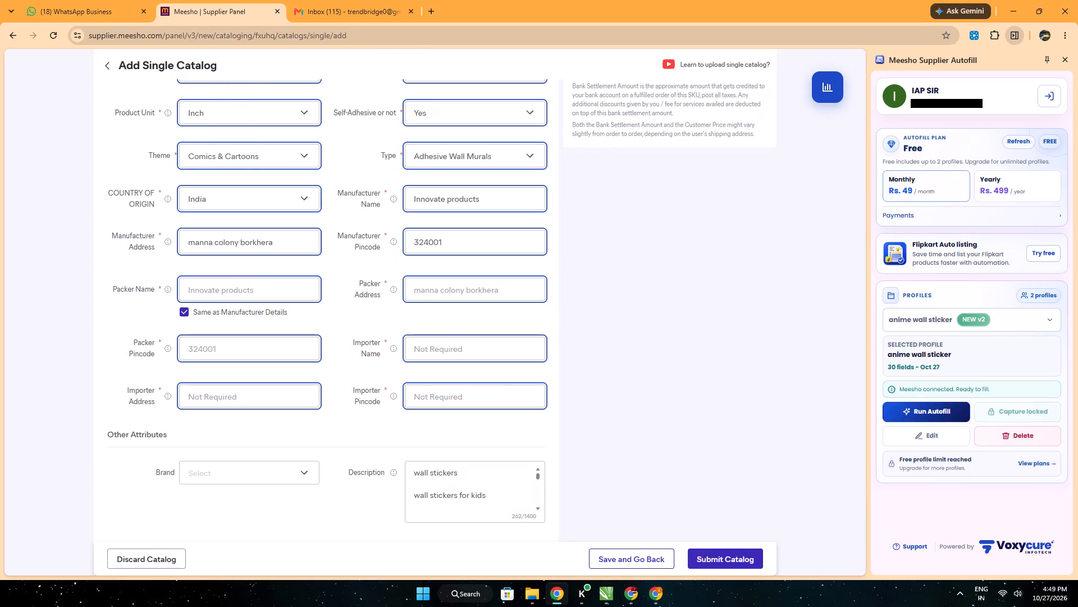
Submit the offline-dino sticker catalog for quality check.
{"action": "left_click", "coordinate": [727, 559]}
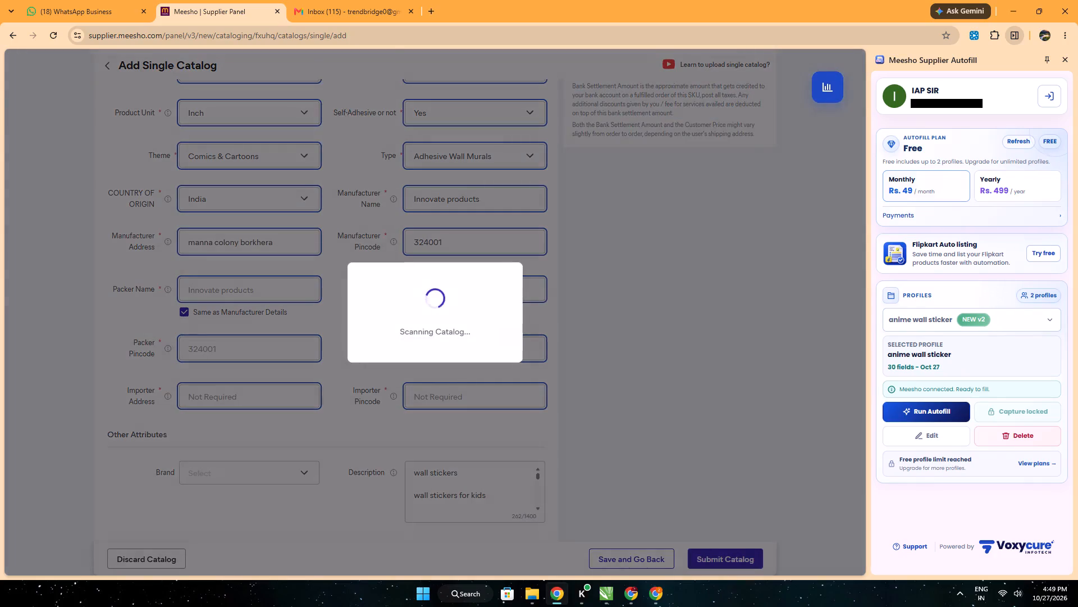
{"action": "left_click", "coordinate": [527, 338]}
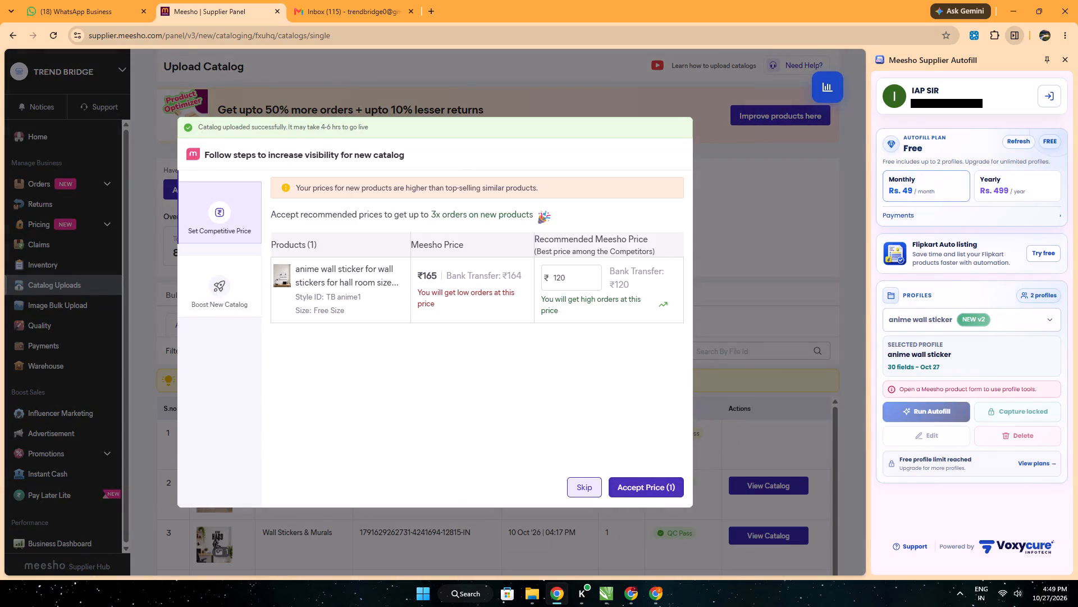
Create the booster ad campaign for the newly uploaded offline-dino sticker catalog.
{"action": "left_click", "coordinate": [208, 296]}
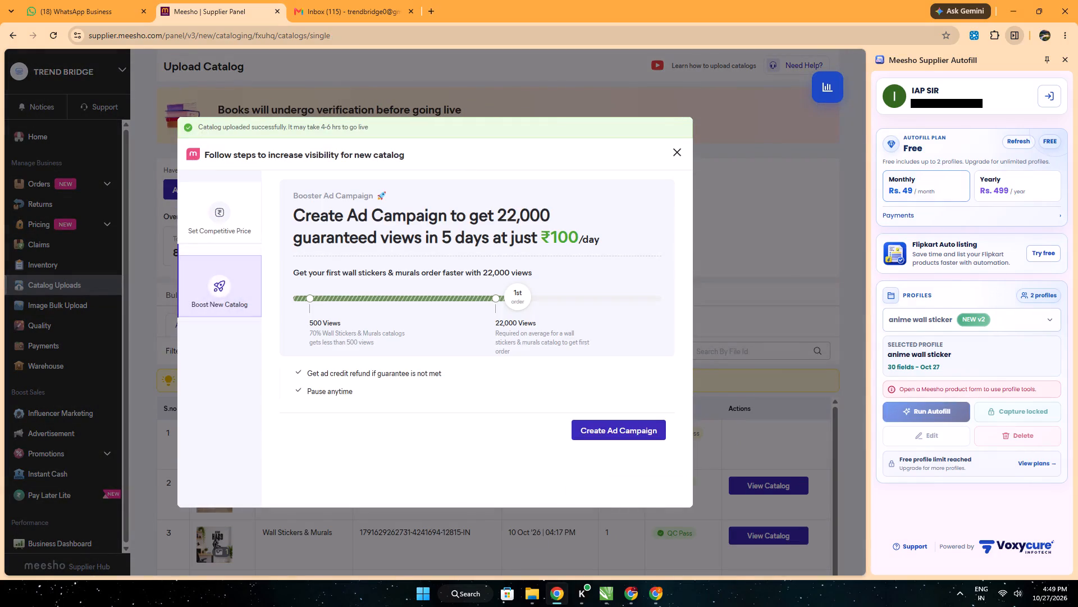
{"action": "left_click", "coordinate": [595, 428]}
{"action": "left_click", "coordinate": [535, 230]}
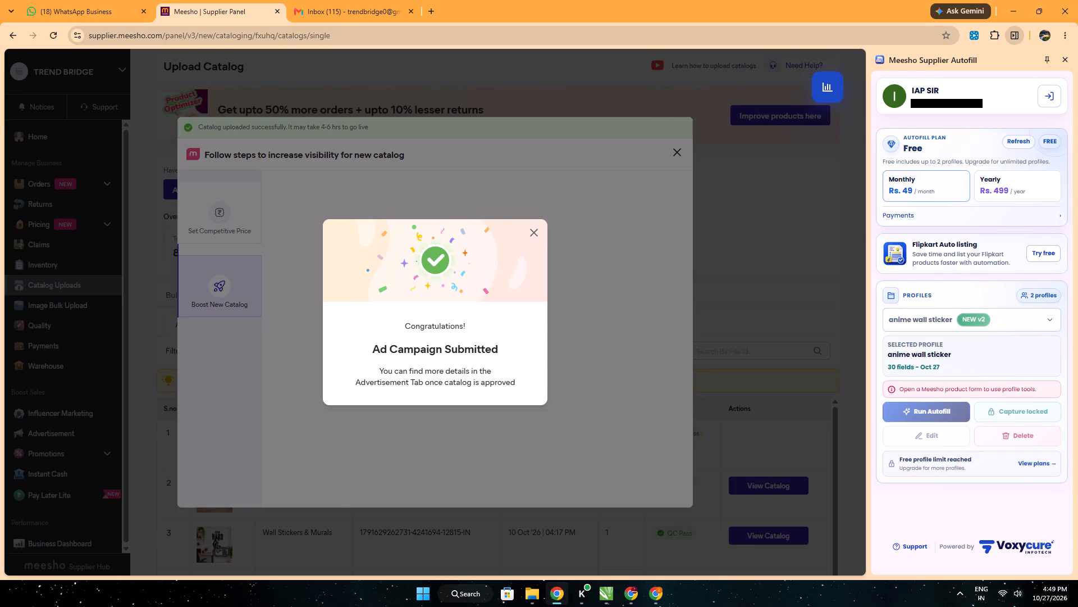
Start a single catalog under Wall Stickers & Murals with scrabble-enjoy-mockup-4-study.jpg as the front image.
{"action": "left_click", "coordinate": [295, 185]}
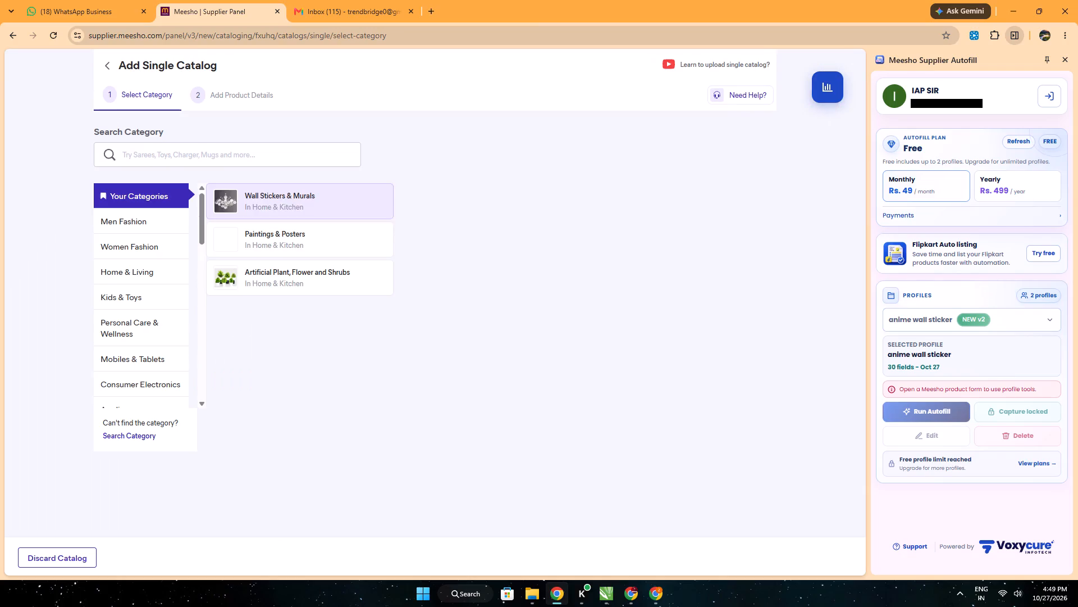
{"action": "left_click", "coordinate": [341, 204]}
{"action": "left_click", "coordinate": [647, 386]}
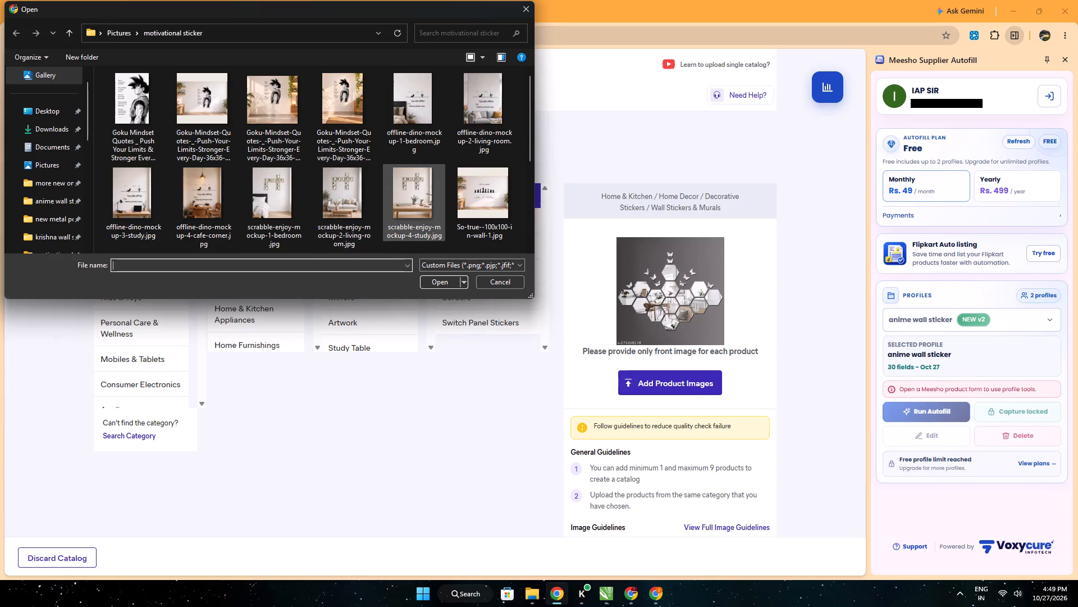
{"action": "left_click", "coordinate": [412, 210]}
{"action": "left_click", "coordinate": [426, 279]}
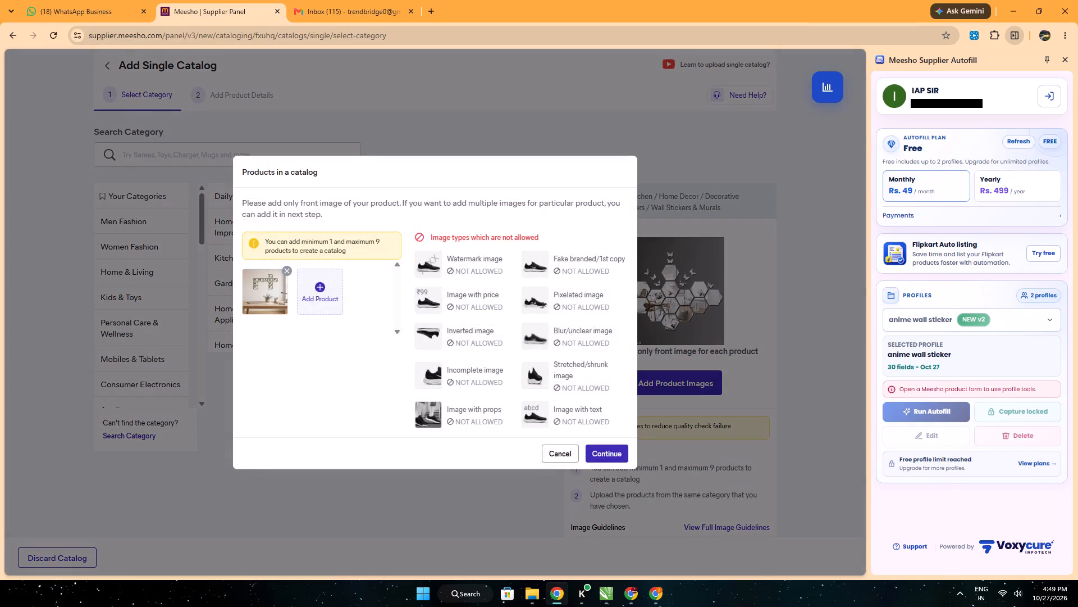
{"action": "left_click", "coordinate": [606, 455]}
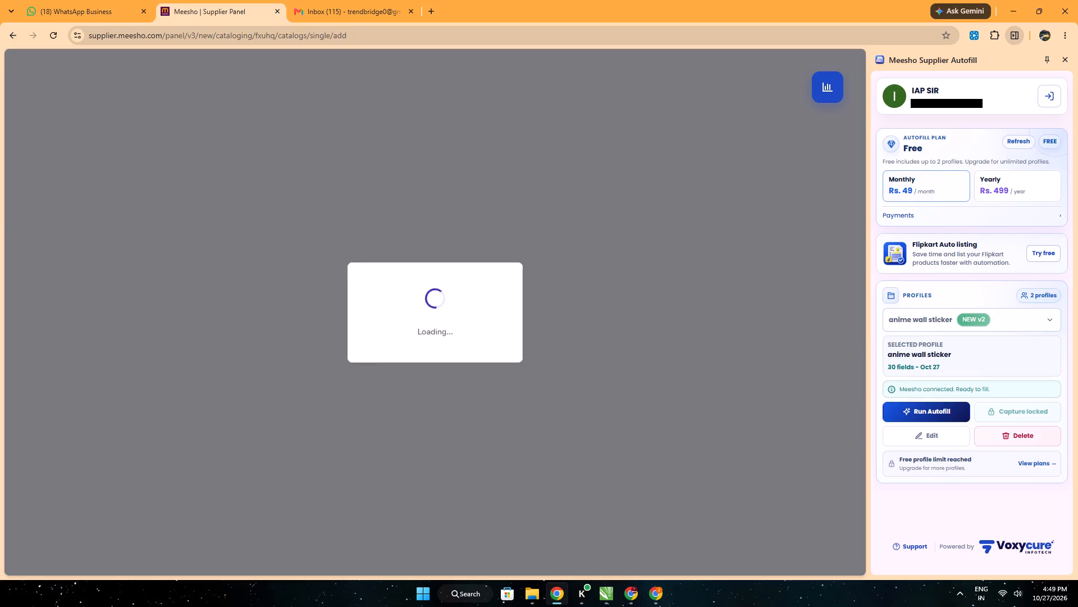
Add the scrabble-enjoy mockups 1-bedroom and 2-living-room as additional product images.
{"action": "left_click", "coordinate": [627, 497]}
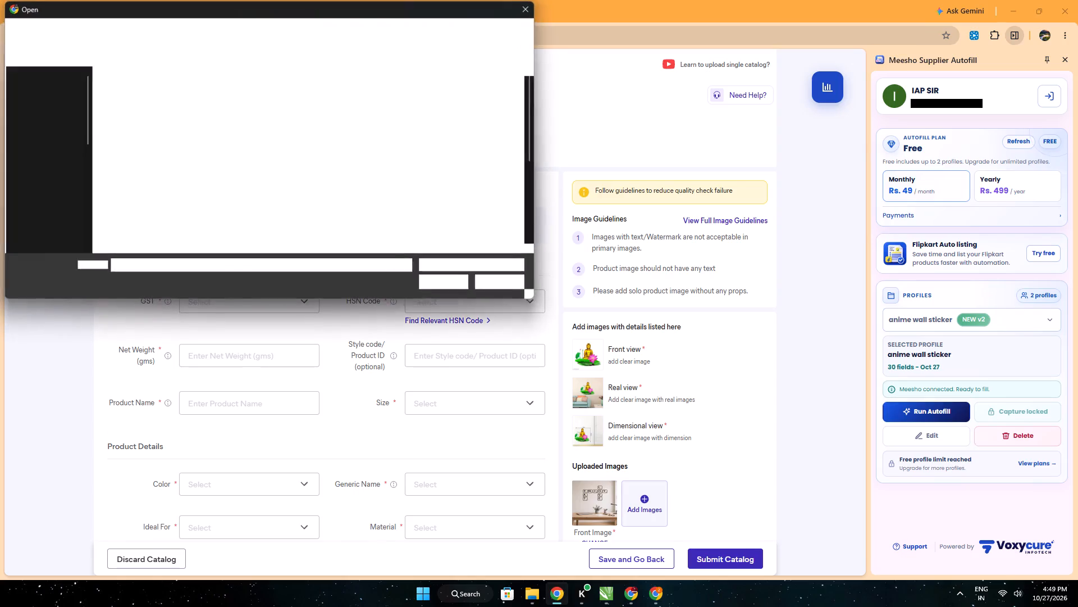
{"action": "left_click", "coordinate": [304, 206]}
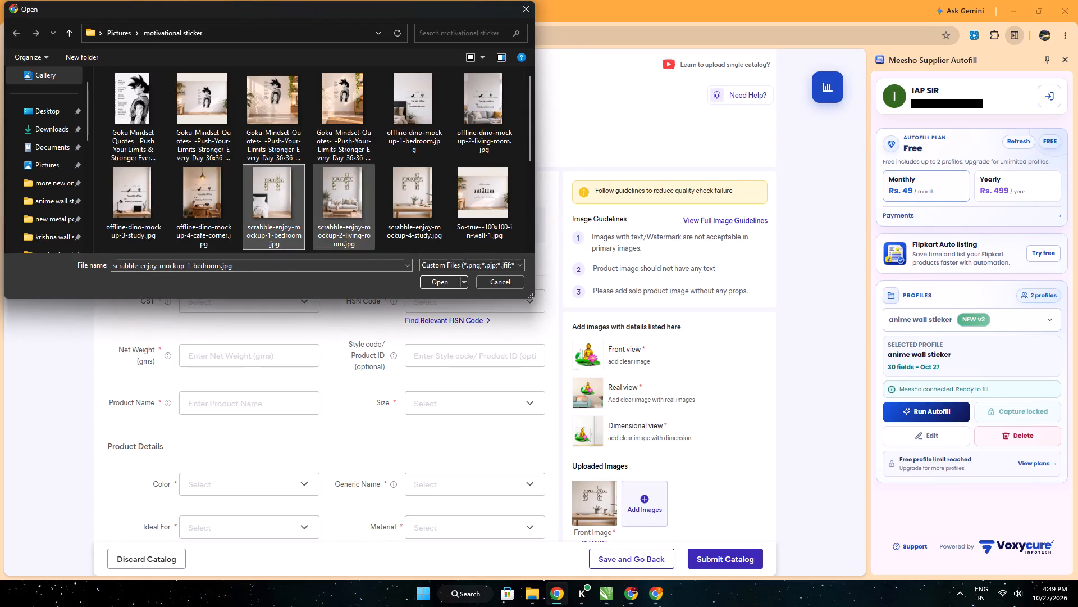
{"action": "left_click", "coordinate": [346, 224], "text": "ctrl"}
{"action": "left_click", "coordinate": [447, 280]}
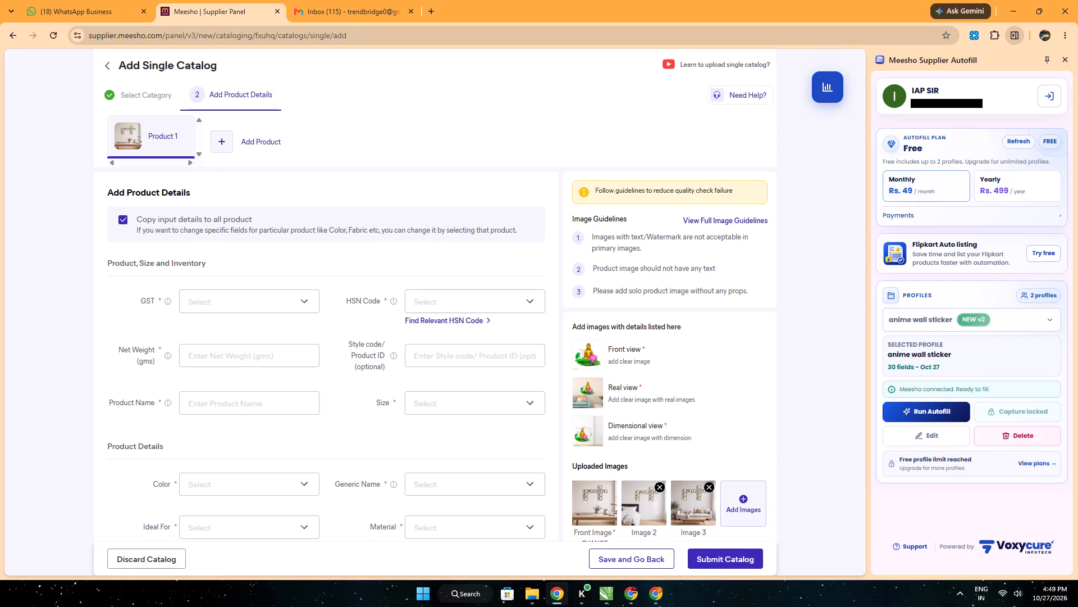
Run autofill with the anime wall sticker profile to fill in the scrabble-enjoy sticker's product details.
{"action": "left_click", "coordinate": [912, 408]}
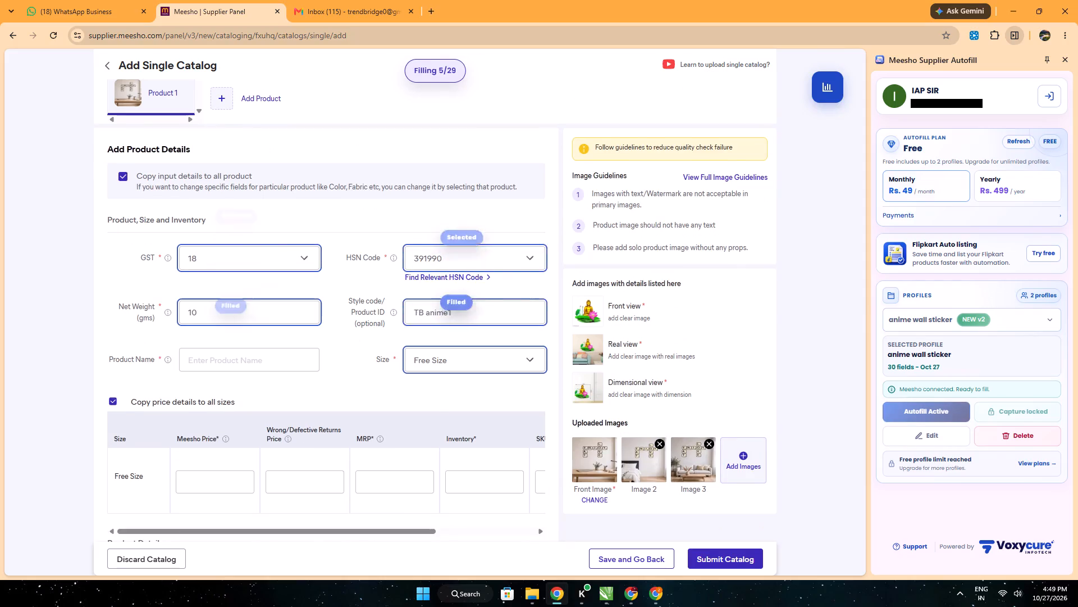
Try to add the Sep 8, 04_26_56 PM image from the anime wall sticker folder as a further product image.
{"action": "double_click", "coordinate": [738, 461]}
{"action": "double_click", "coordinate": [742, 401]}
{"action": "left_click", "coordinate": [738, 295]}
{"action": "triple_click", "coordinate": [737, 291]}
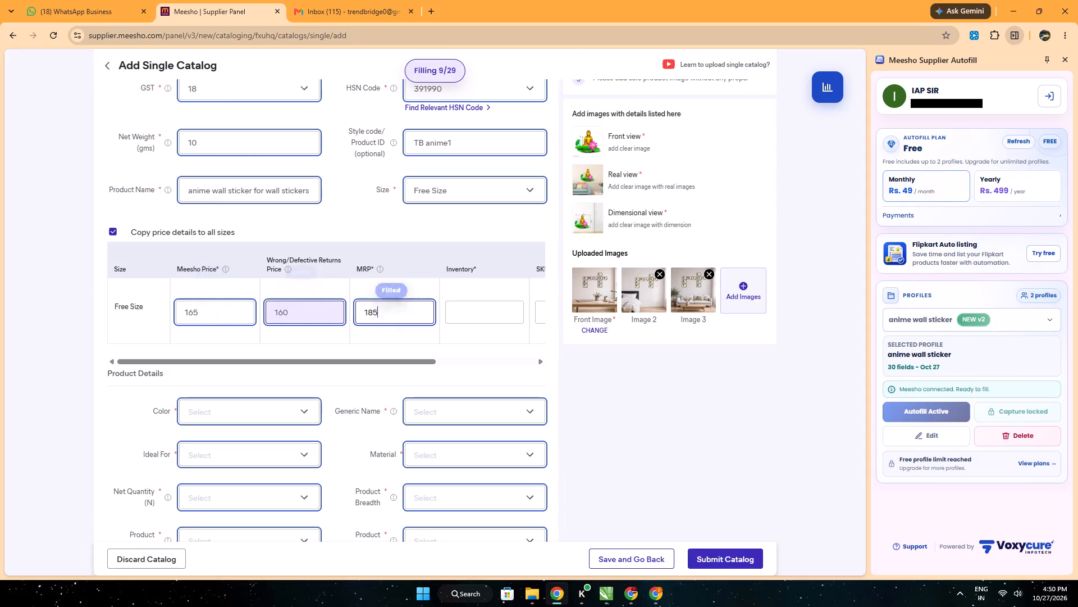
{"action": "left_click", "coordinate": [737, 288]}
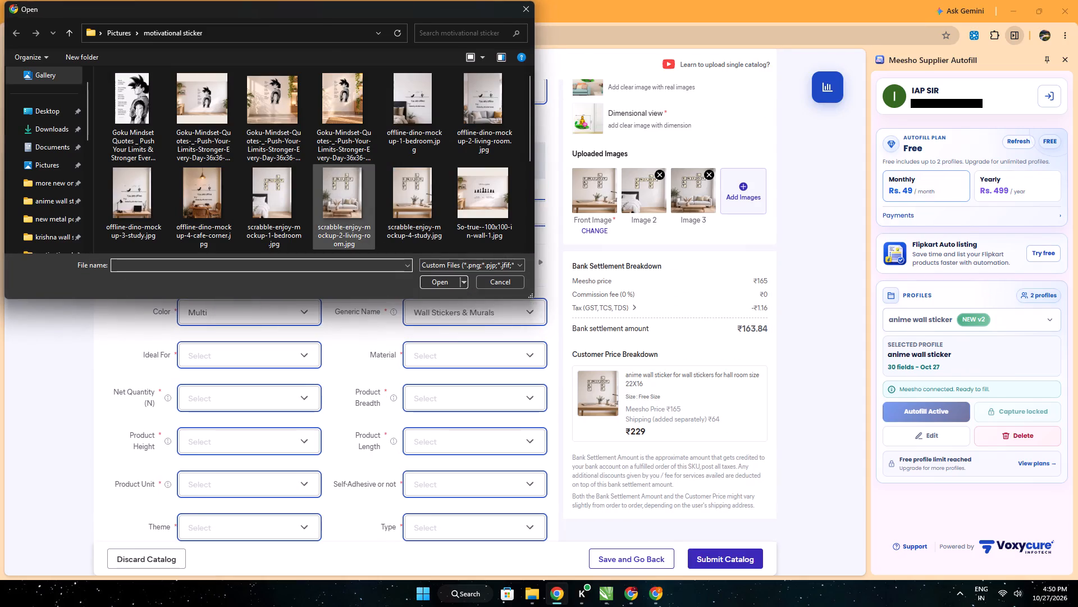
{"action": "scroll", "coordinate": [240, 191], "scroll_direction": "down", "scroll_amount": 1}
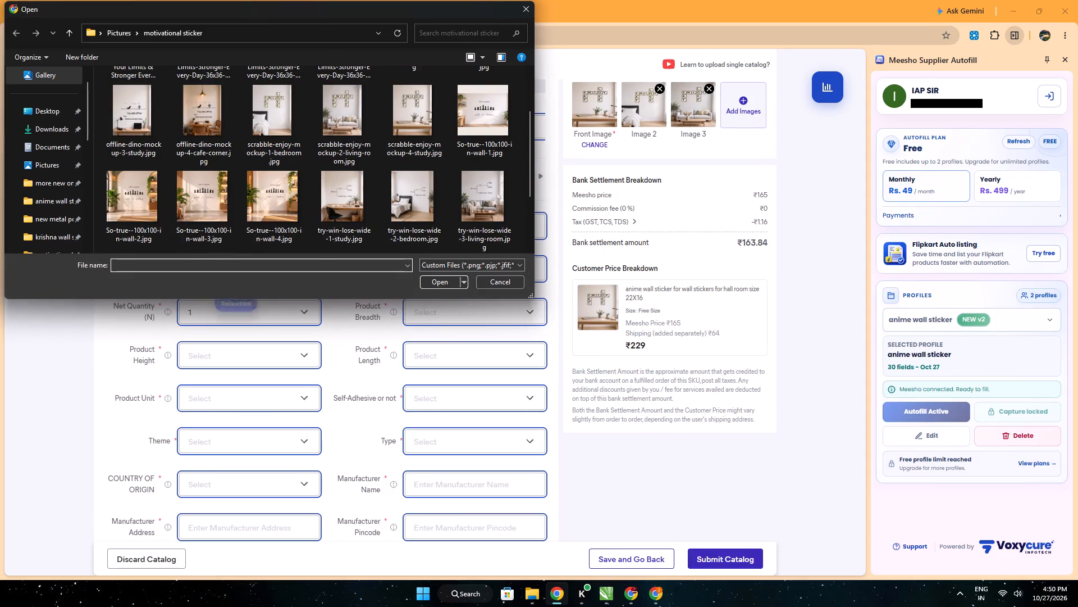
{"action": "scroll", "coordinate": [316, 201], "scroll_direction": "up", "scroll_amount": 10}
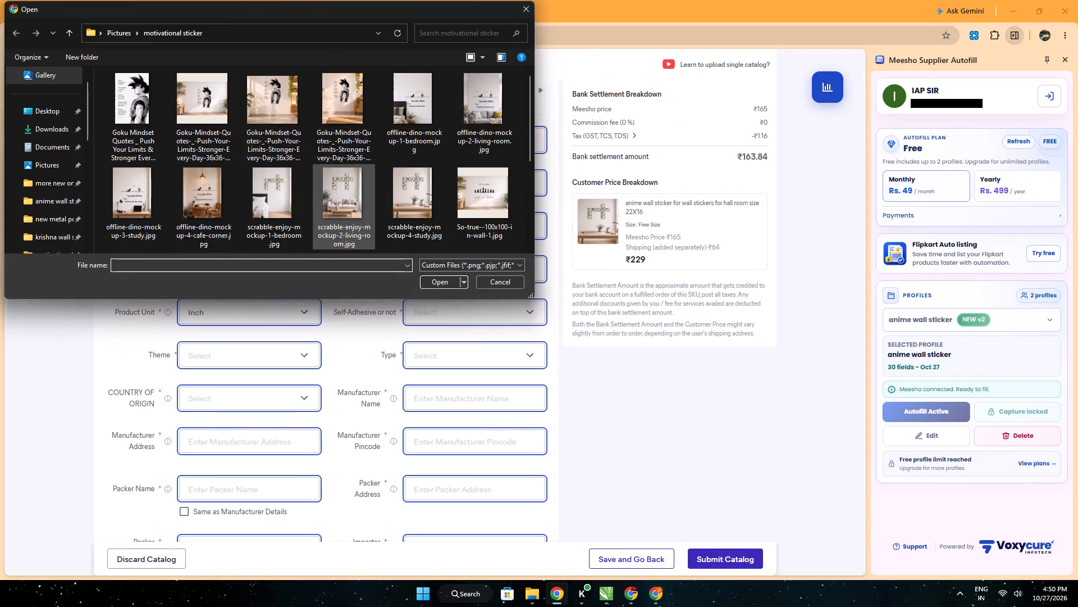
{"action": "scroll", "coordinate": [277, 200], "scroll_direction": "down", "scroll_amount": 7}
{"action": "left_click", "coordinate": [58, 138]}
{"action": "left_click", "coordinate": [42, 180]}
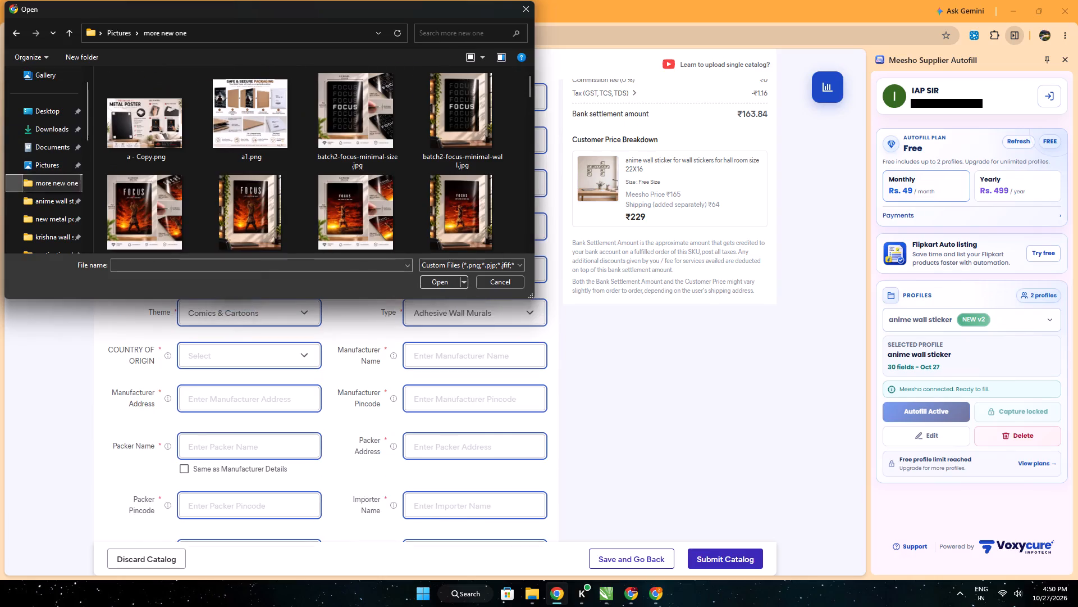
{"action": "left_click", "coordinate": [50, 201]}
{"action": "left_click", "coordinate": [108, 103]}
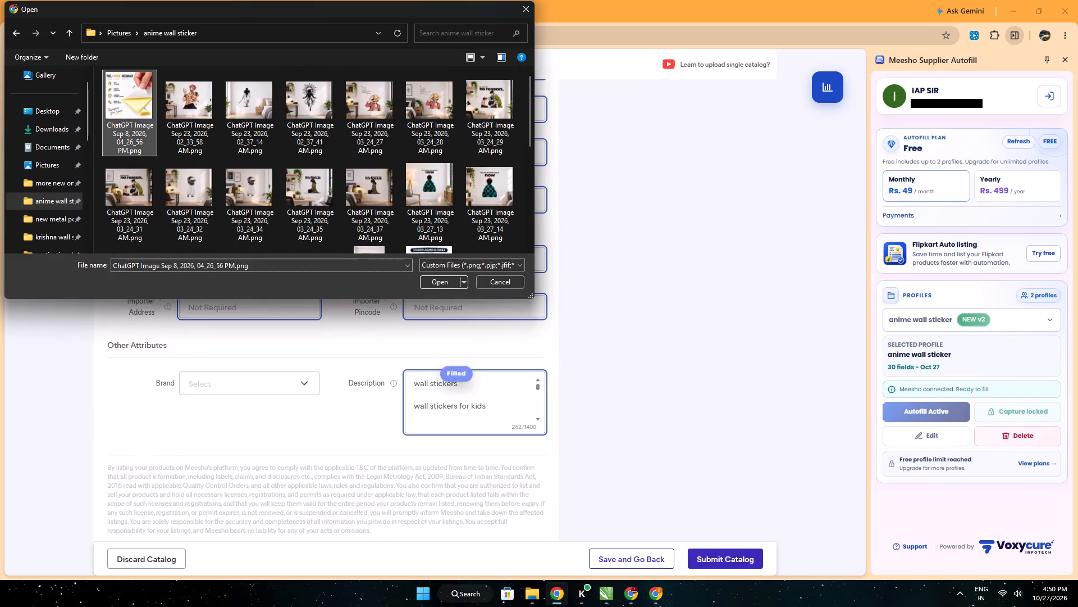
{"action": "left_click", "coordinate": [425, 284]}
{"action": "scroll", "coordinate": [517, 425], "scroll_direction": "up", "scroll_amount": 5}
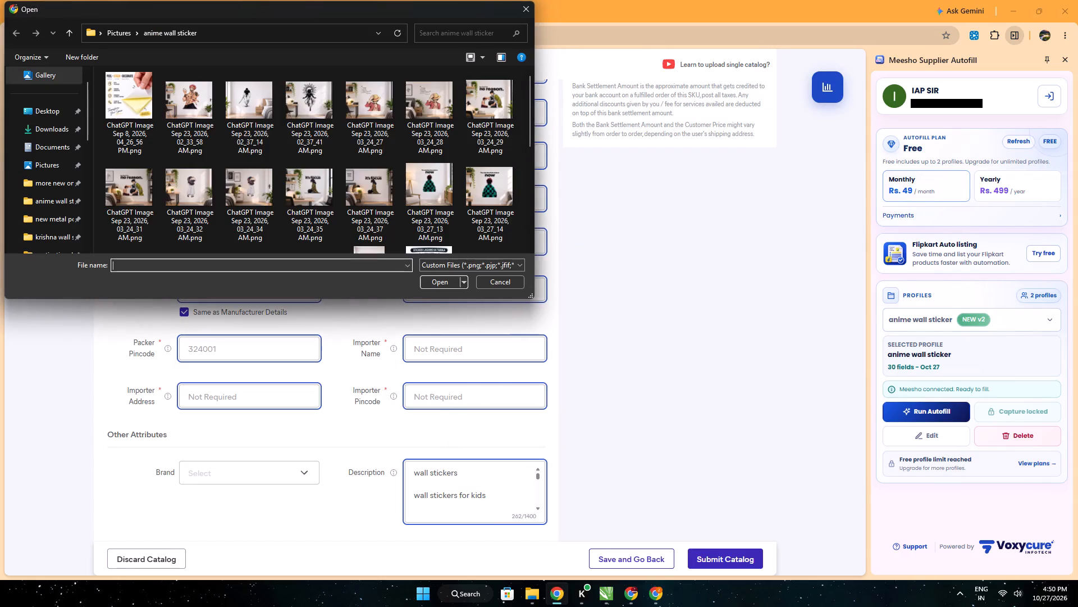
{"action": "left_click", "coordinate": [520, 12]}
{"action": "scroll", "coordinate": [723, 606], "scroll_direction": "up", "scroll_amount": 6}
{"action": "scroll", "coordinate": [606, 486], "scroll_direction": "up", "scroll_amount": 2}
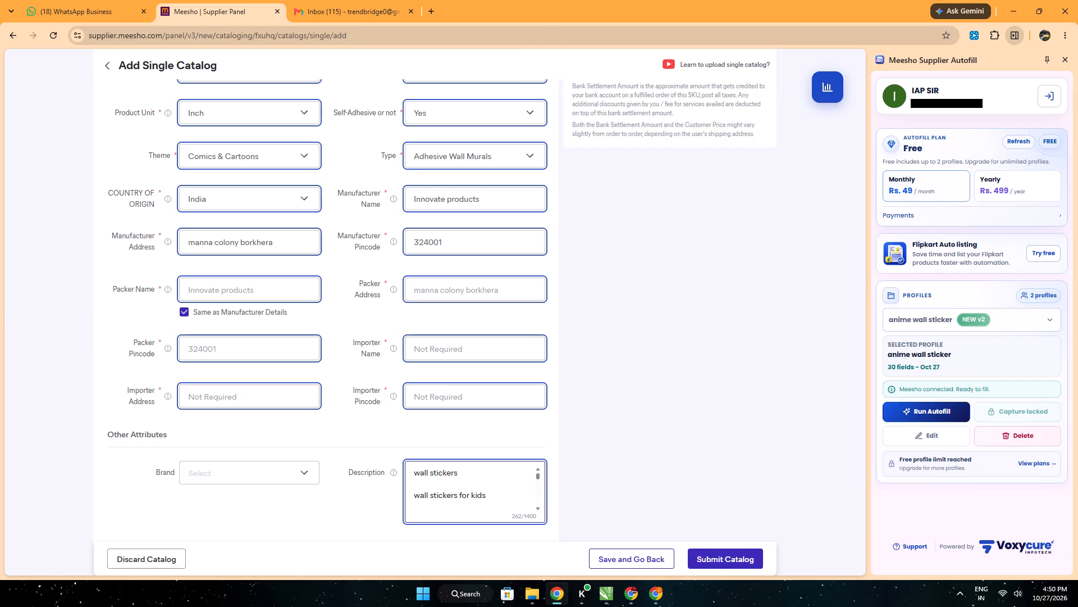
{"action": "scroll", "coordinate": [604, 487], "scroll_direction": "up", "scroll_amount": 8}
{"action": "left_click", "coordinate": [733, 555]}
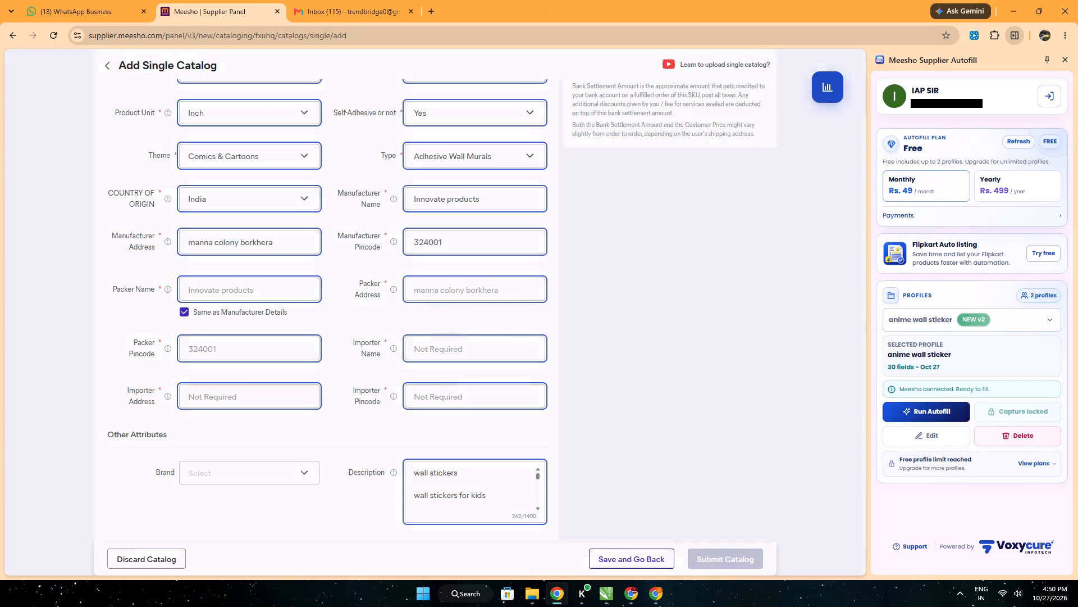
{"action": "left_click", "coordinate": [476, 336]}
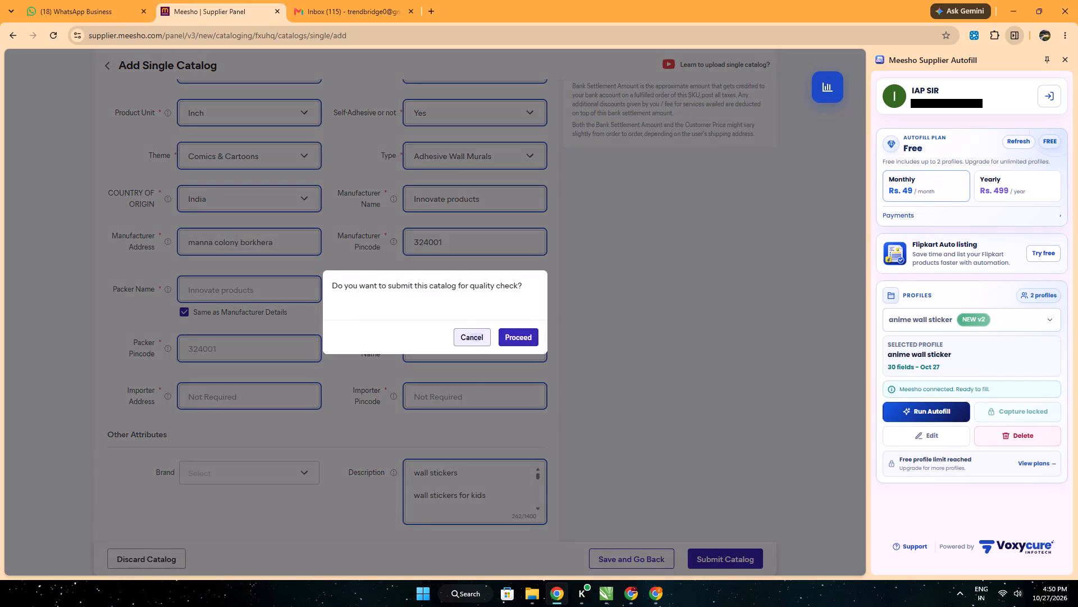
Reopen the offline-dino catalog with the QC error, set its style code to TB anime2 and its SKU ID to INOV anime2.
{"action": "left_click", "coordinate": [61, 37]}
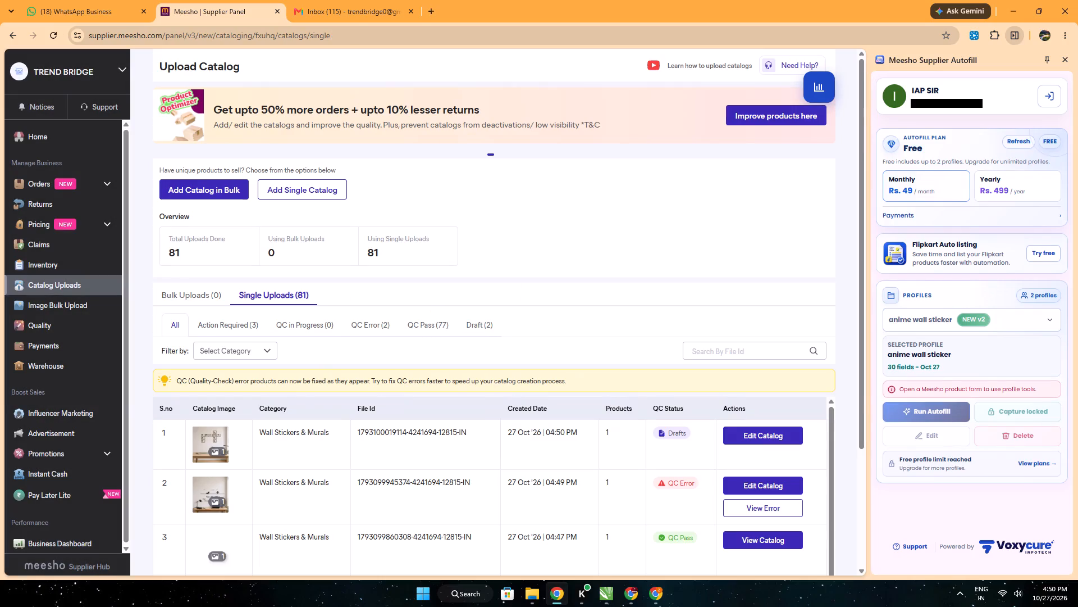
{"action": "left_click", "coordinate": [747, 488]}
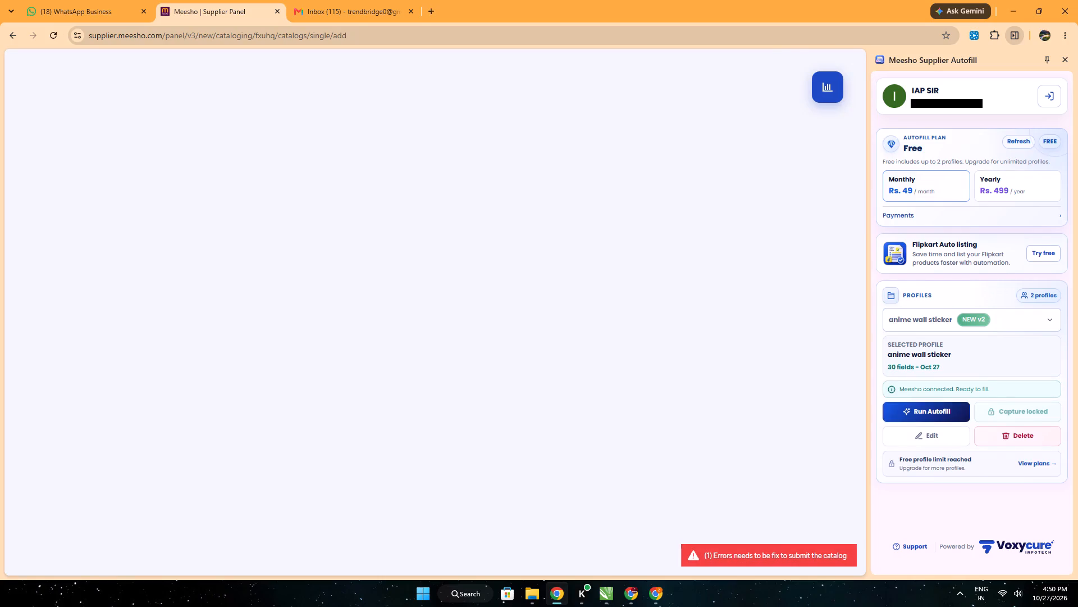
{"action": "left_click", "coordinate": [455, 357]}
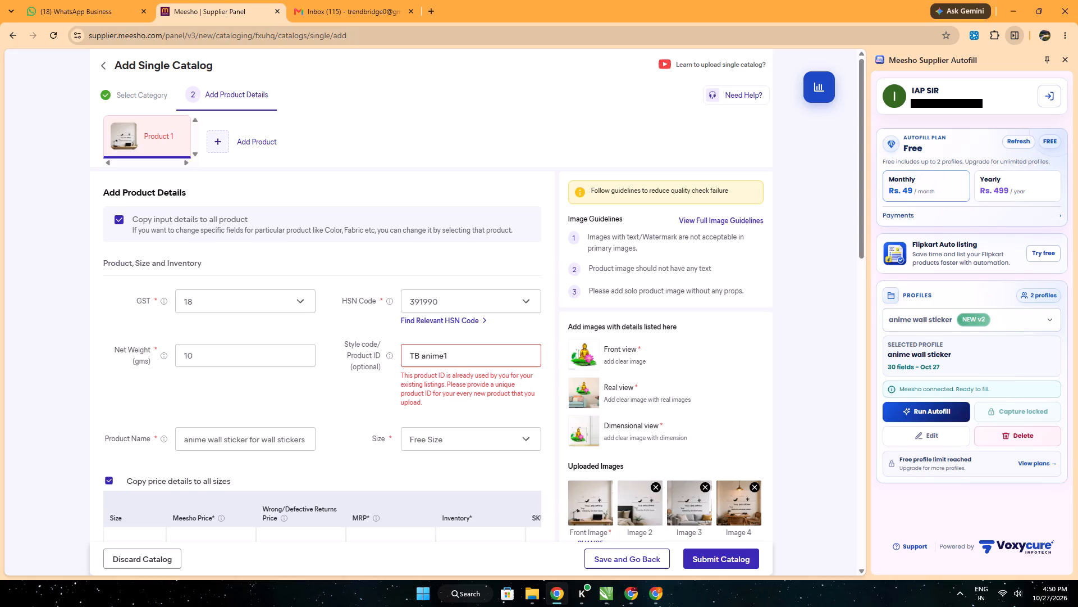
{"action": "key", "text": "BackSpace"}
{"action": "key", "text": "2"}
{"action": "scroll", "coordinate": [458, 446], "scroll_direction": "down", "scroll_amount": 2}
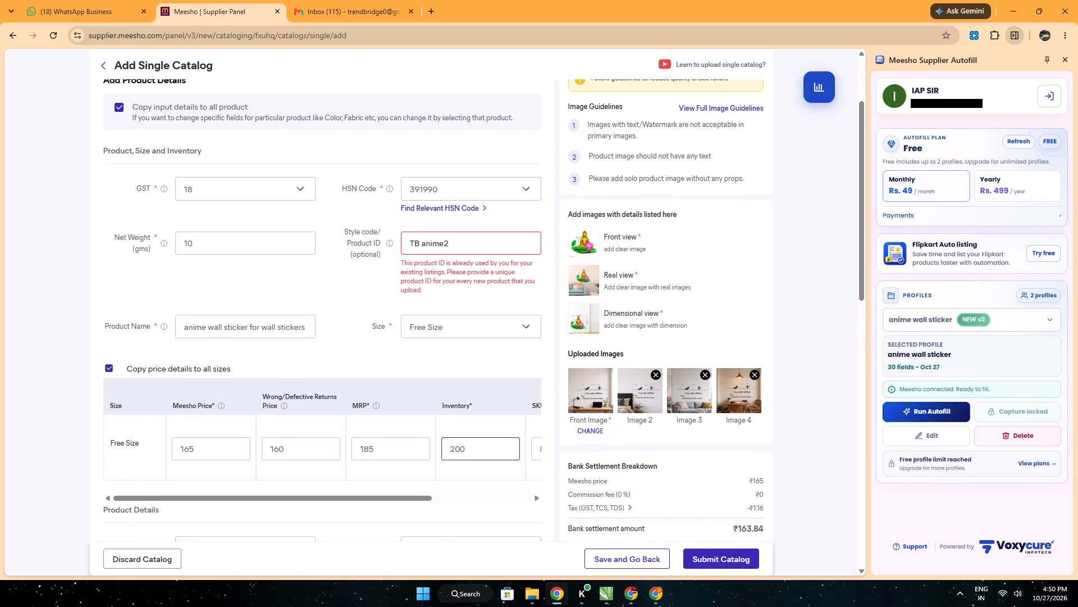
{"action": "left_click_drag", "start_coordinate": [410, 500], "coordinate": [567, 506]}
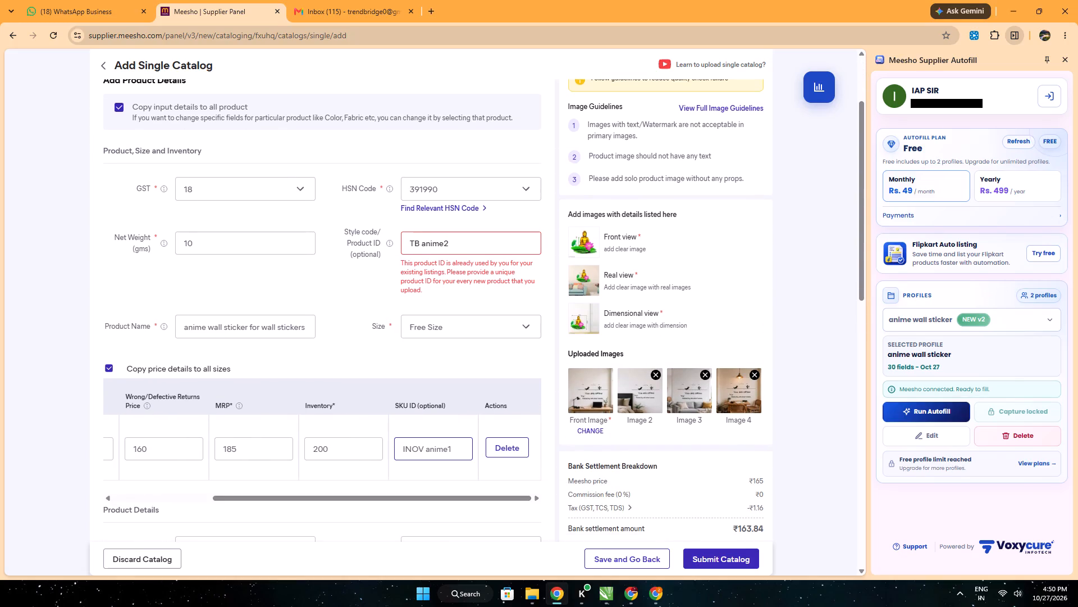
{"action": "left_click", "coordinate": [460, 450]}
{"action": "key", "text": "BackSpace"}
{"action": "key", "text": "2"}
Resubmit the corrected offline-dino sticker catalog for quality check.
{"action": "left_click", "coordinate": [692, 559]}
{"action": "left_click", "coordinate": [531, 342]}
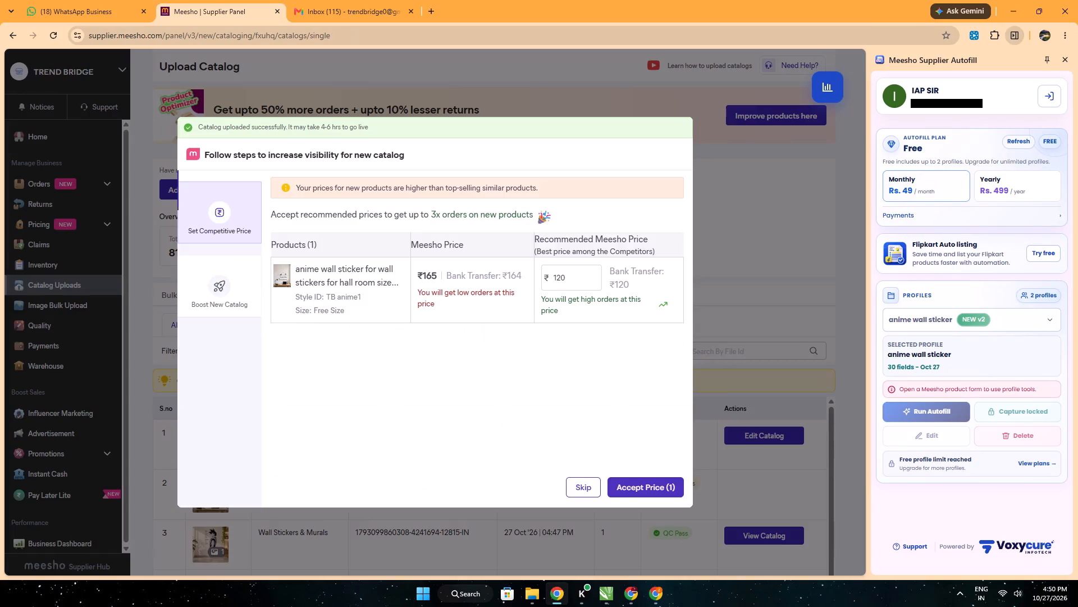
Skip the recommended price and create the booster ad campaign for the resubmitted catalog.
{"action": "left_click", "coordinate": [264, 286]}
{"action": "left_click", "coordinate": [591, 493]}
{"action": "left_click", "coordinate": [604, 432]}
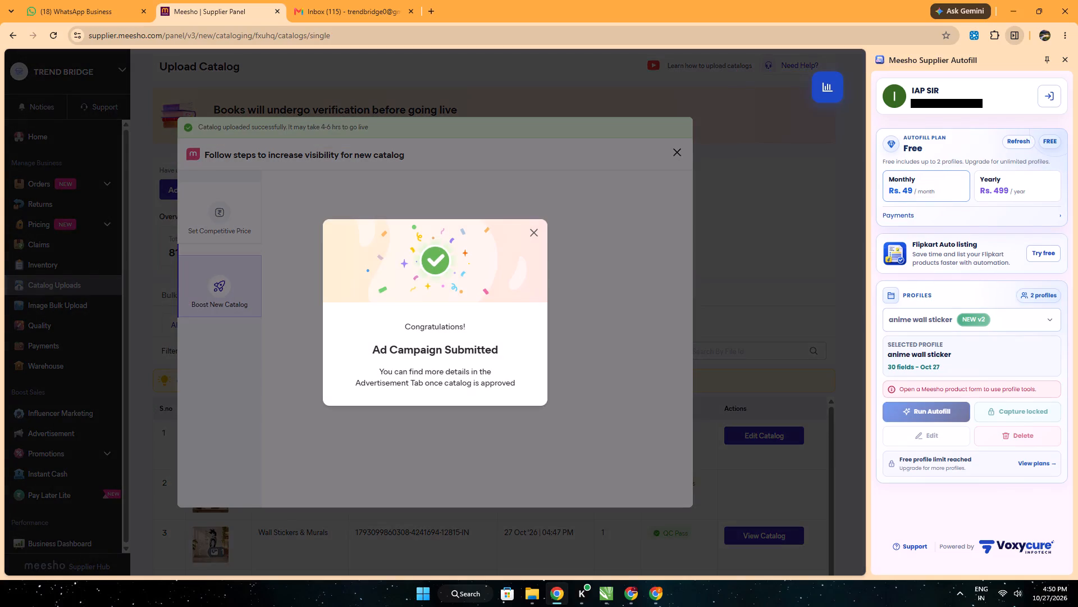
{"action": "left_click", "coordinate": [534, 230]}
Reopen the scrabble-enjoy draft catalog and add the Sep 8, 04_26_56 PM image from the anime wall sticker folder to its product images.
{"action": "left_click", "coordinate": [776, 440]}
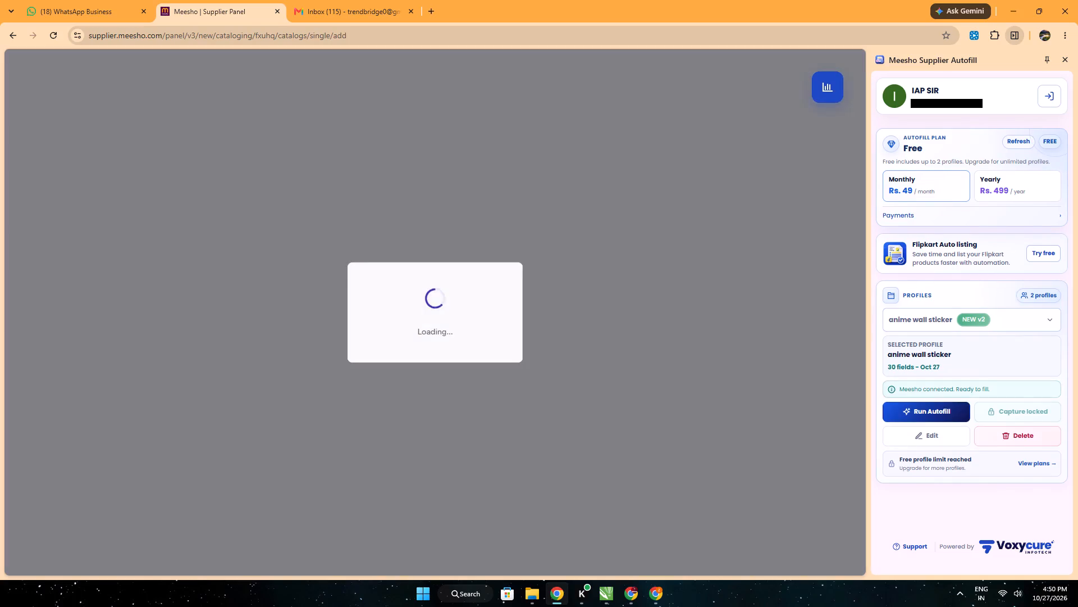
{"action": "scroll", "coordinate": [631, 507], "scroll_direction": "down", "scroll_amount": 2}
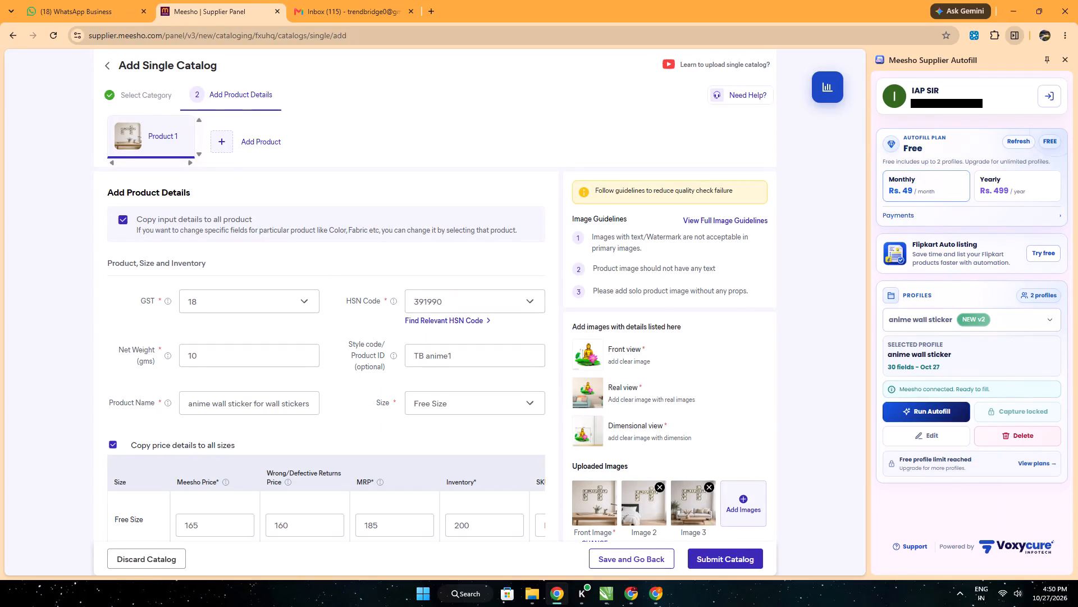
{"action": "left_click", "coordinate": [731, 501]}
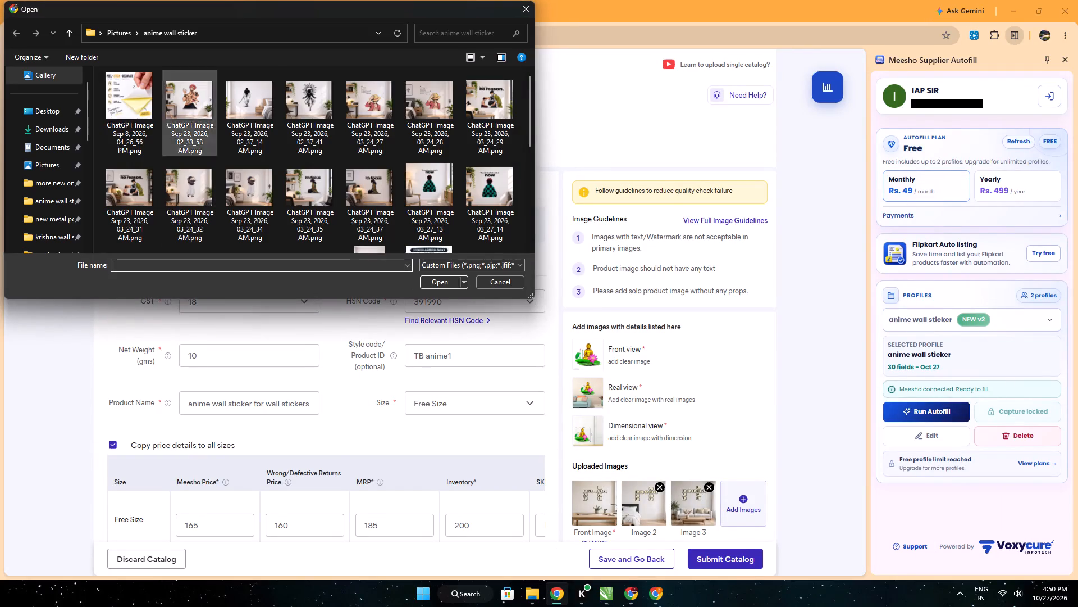
{"action": "left_click", "coordinate": [144, 113]}
{"action": "left_click", "coordinate": [432, 275]}
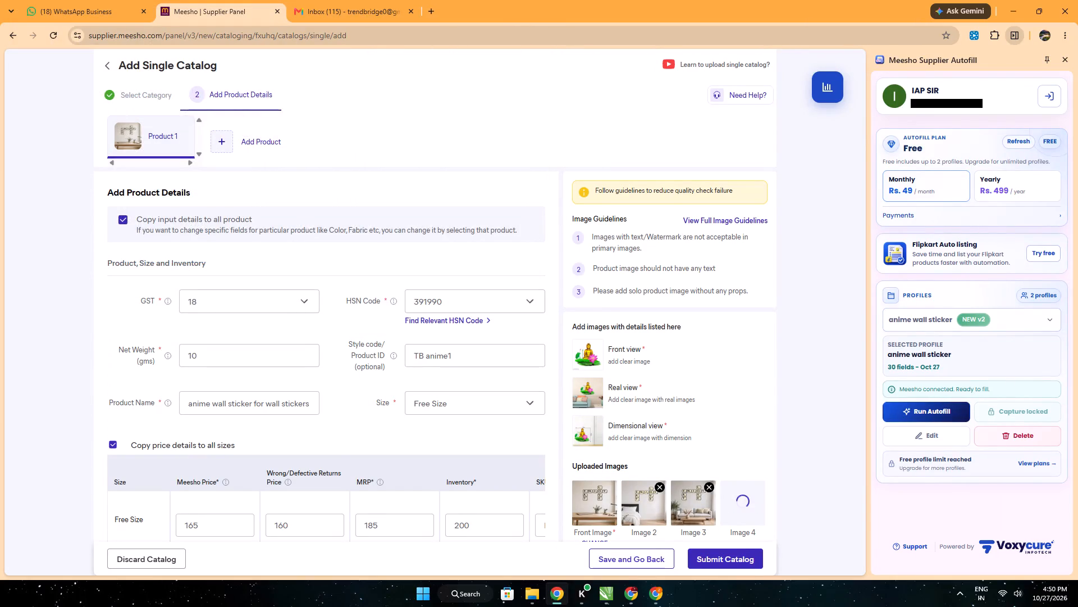
Set the scrabble-enjoy catalog's style code to TB anime3 and its SKU ID to INOV anime3.
{"action": "left_click", "coordinate": [463, 355]}
{"action": "key", "text": "BackSpace"}
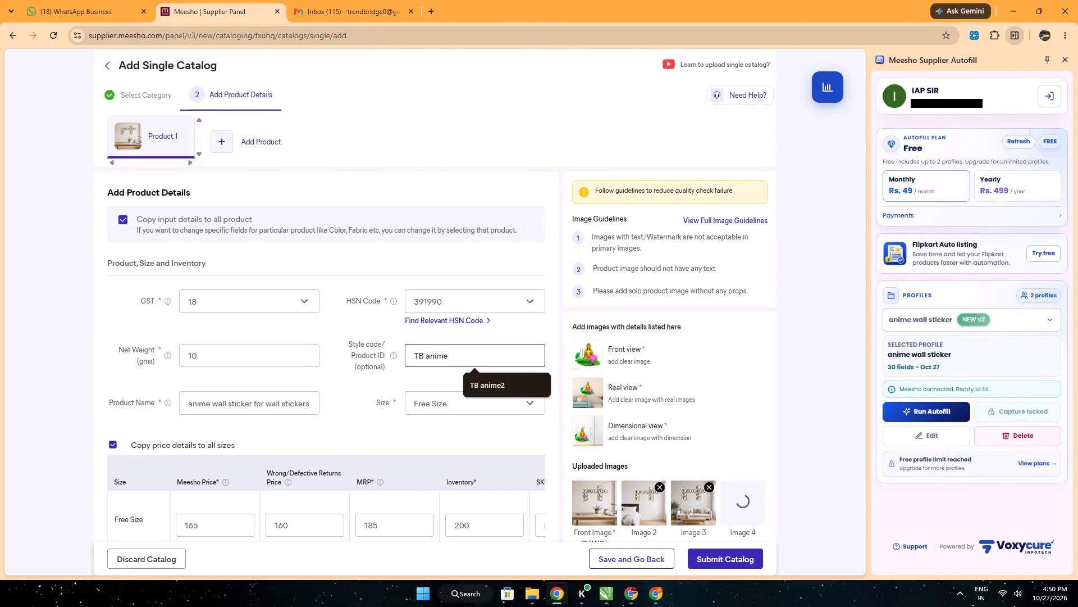
{"action": "key", "text": "3"}
{"action": "scroll", "coordinate": [440, 410], "scroll_direction": "down", "scroll_amount": 4}
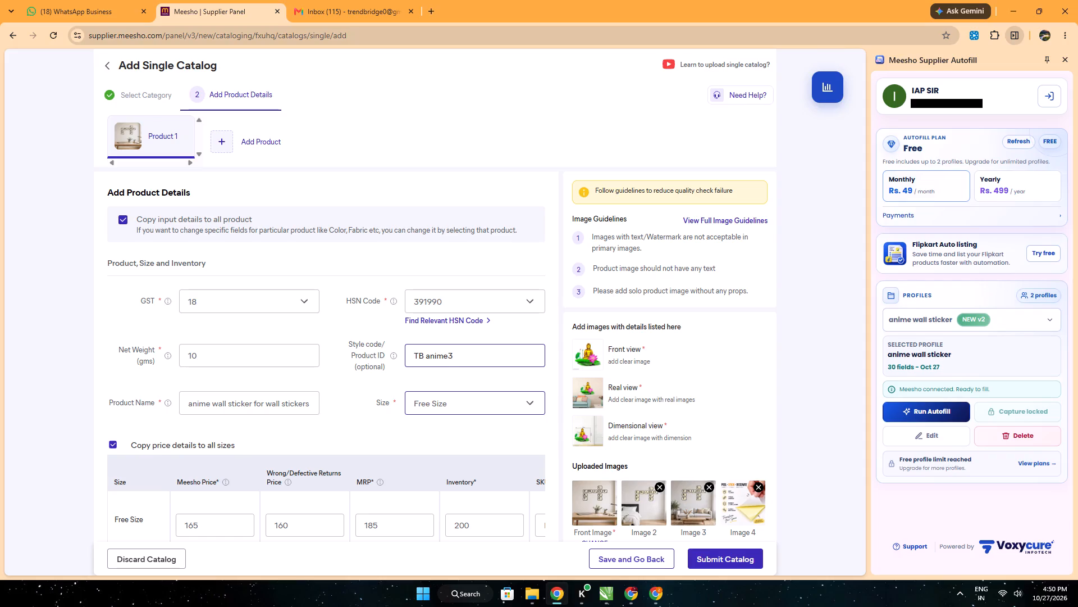
{"action": "scroll", "coordinate": [555, 509], "scroll_direction": "down", "scroll_amount": 8}
{"action": "scroll", "coordinate": [430, 481], "scroll_direction": "down", "scroll_amount": 6}
{"action": "scroll", "coordinate": [431, 486], "scroll_direction": "down", "scroll_amount": 15}
{"action": "scroll", "coordinate": [455, 481], "scroll_direction": "down", "scroll_amount": 8}
{"action": "left_click", "coordinate": [509, 527]}
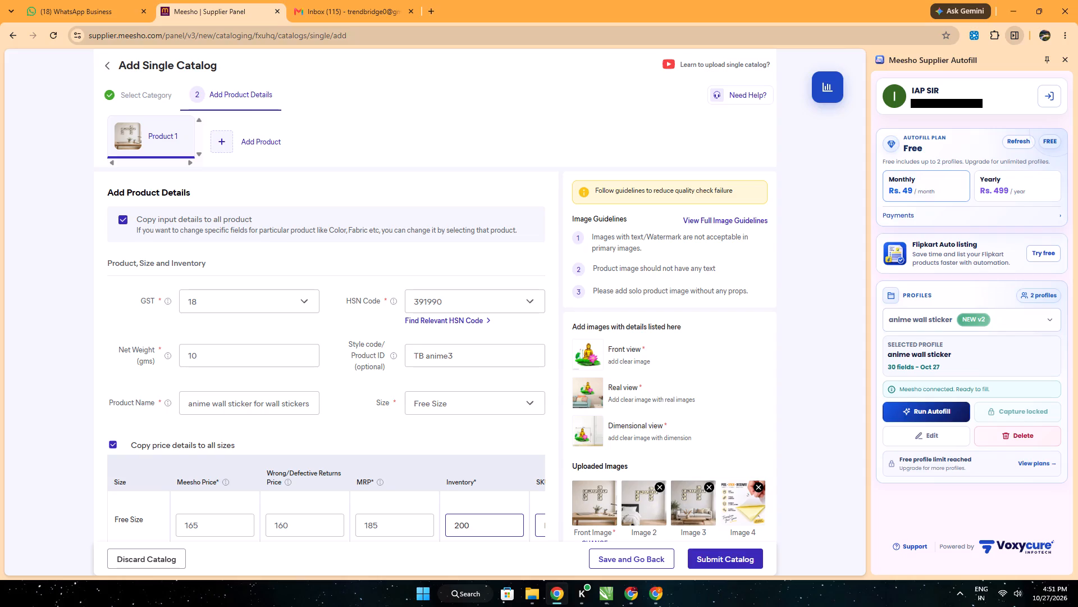
{"action": "left_click", "coordinate": [540, 524]}
{"action": "key", "text": "BackSpace"}
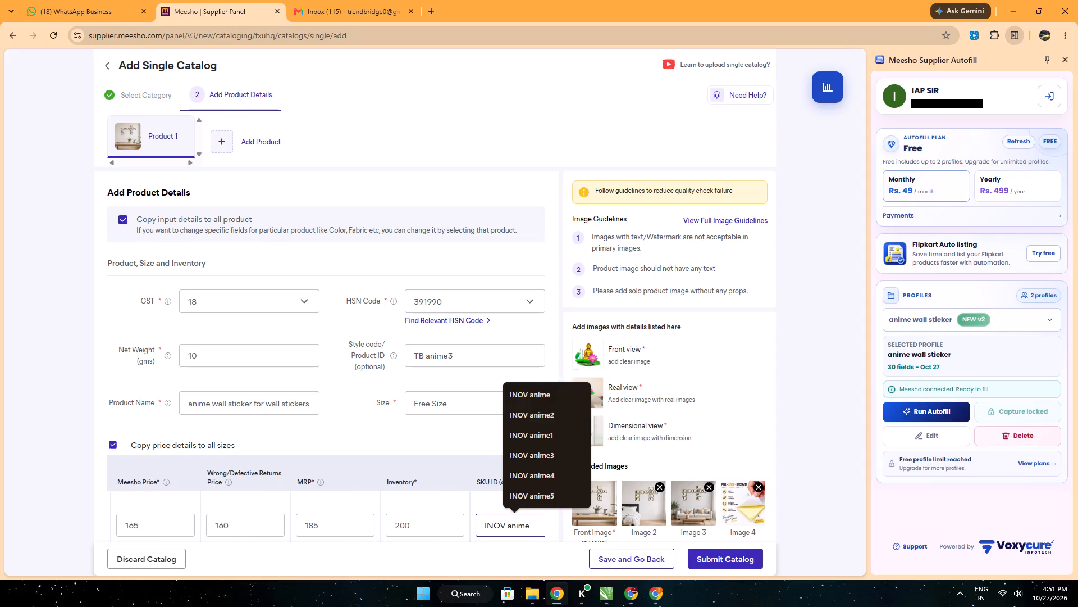
{"action": "key", "text": "3"}
Submit the scrabble-enjoy sticker catalog for quality check.
{"action": "left_click", "coordinate": [714, 563]}
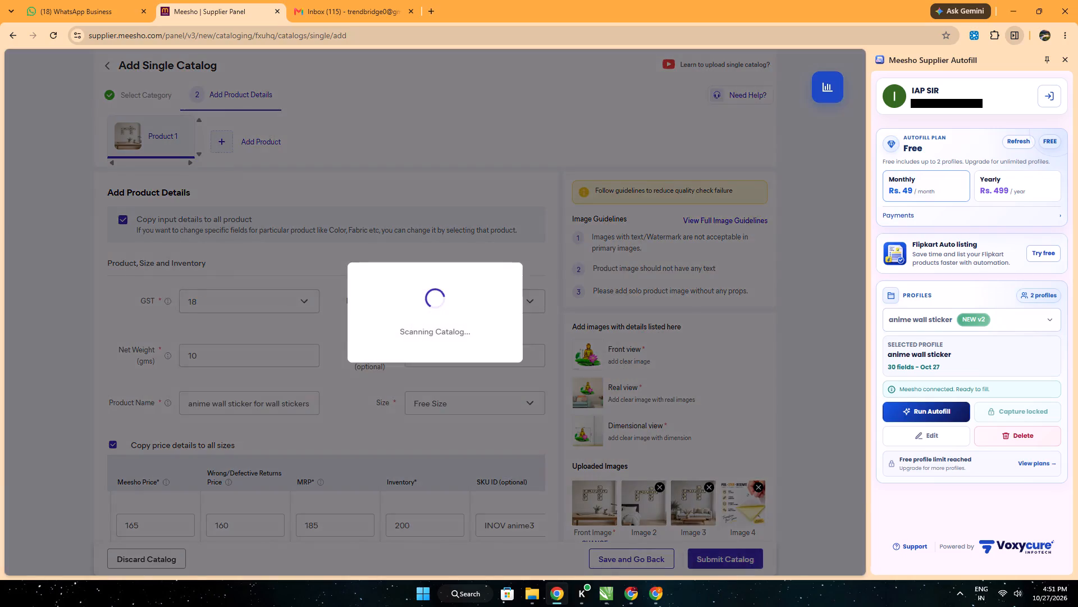
{"action": "left_click", "coordinate": [520, 347]}
{"action": "left_click", "coordinate": [520, 346]}
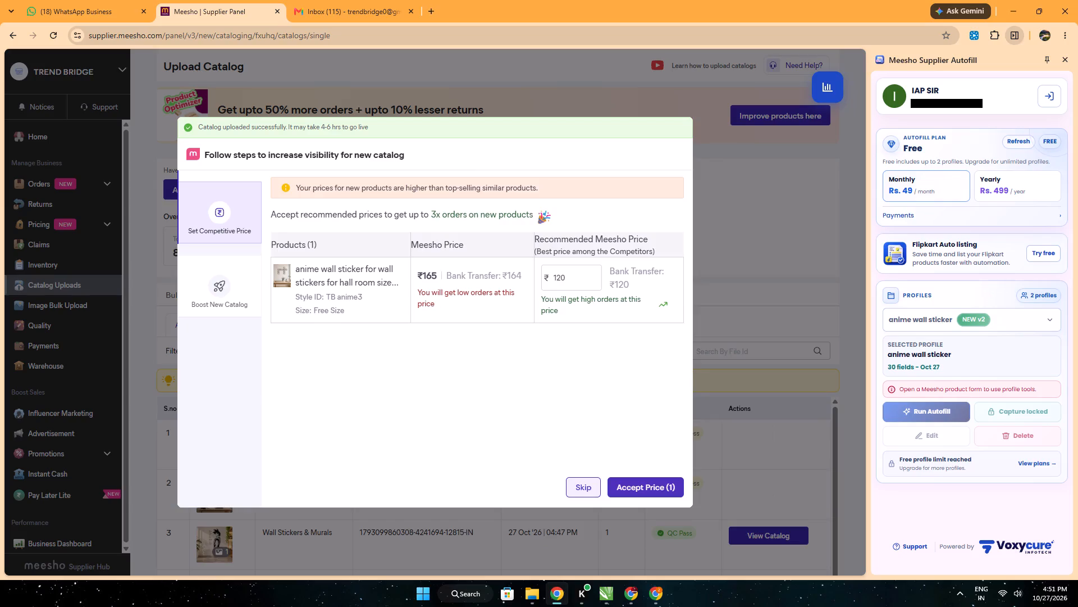
Create the booster ad campaign for the newly submitted scrabble-enjoy catalog, leaving the recommended price unaccepted.
{"action": "left_click", "coordinate": [210, 291]}
{"action": "left_click", "coordinate": [645, 429]}
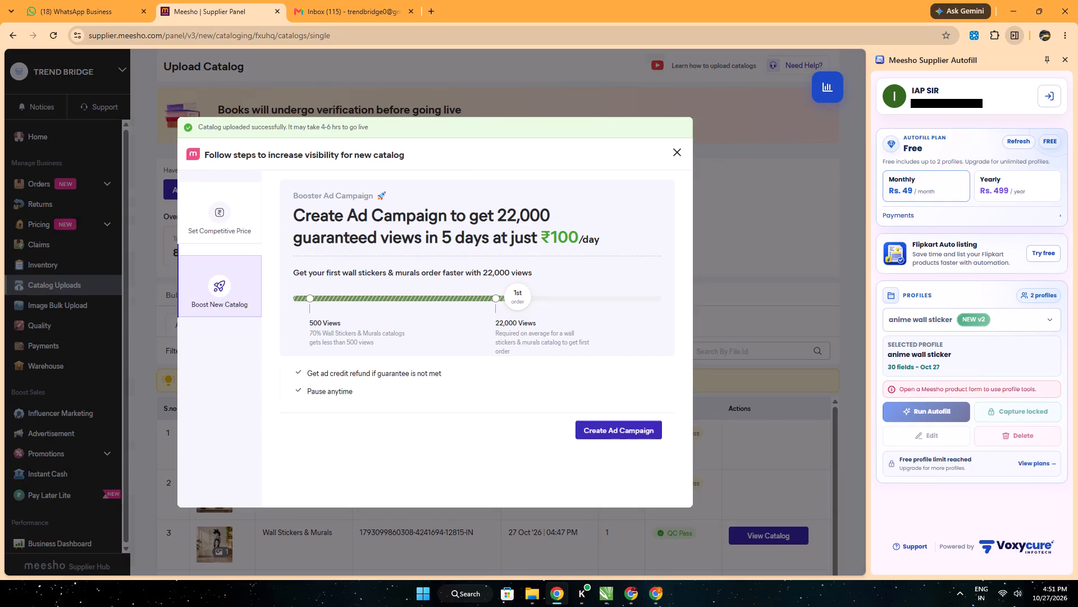
{"action": "left_click", "coordinate": [531, 233]}
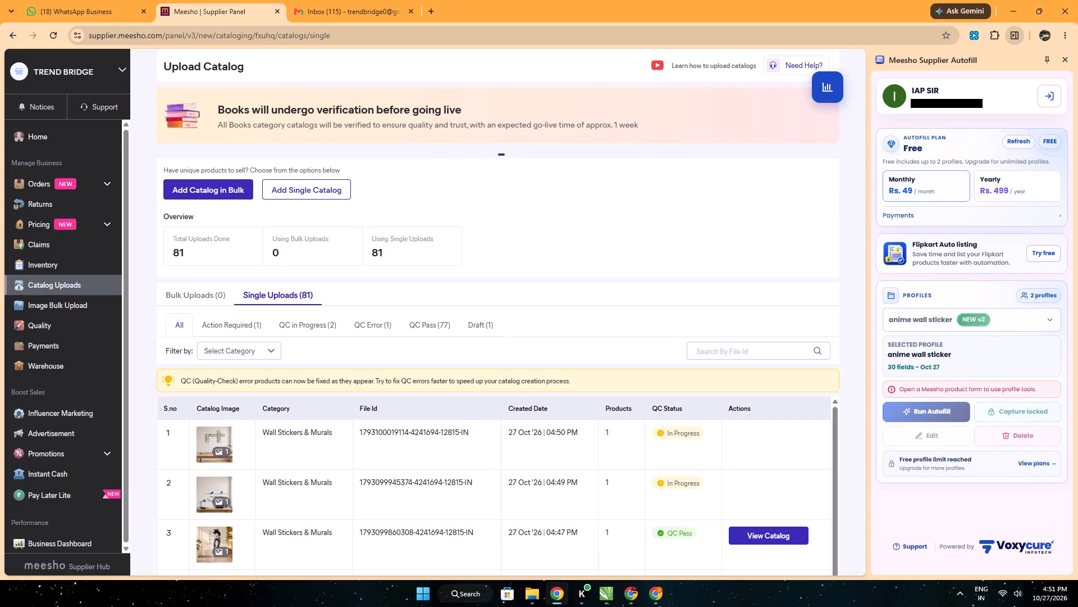
Look over the home dashboard, the active inventory catalogs and the pending orders.
{"action": "left_click", "coordinate": [31, 134]}
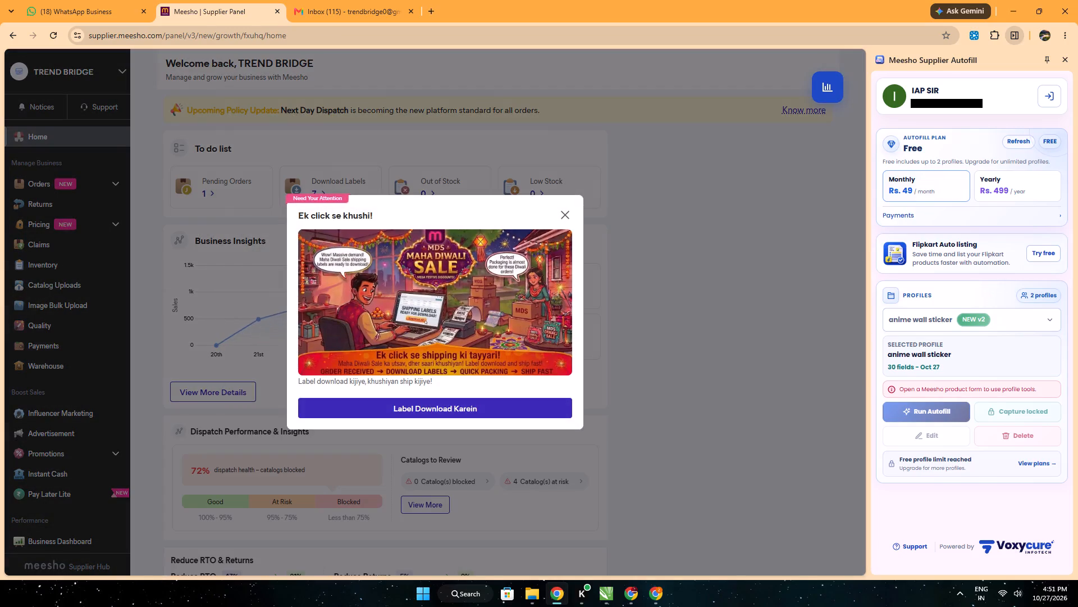
{"action": "left_click", "coordinate": [570, 218]}
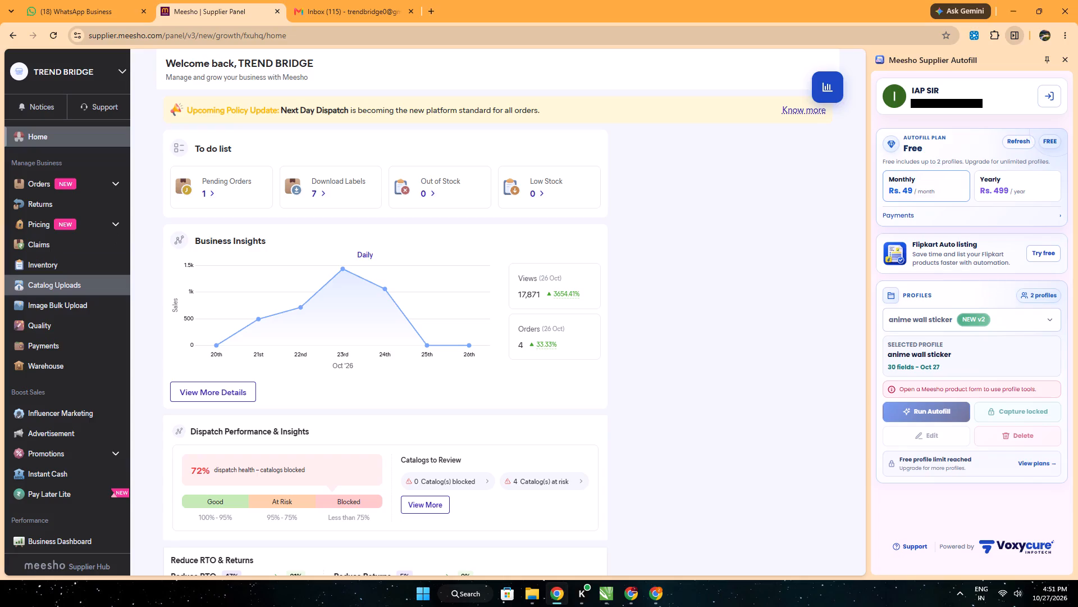
{"action": "left_click", "coordinate": [68, 259]}
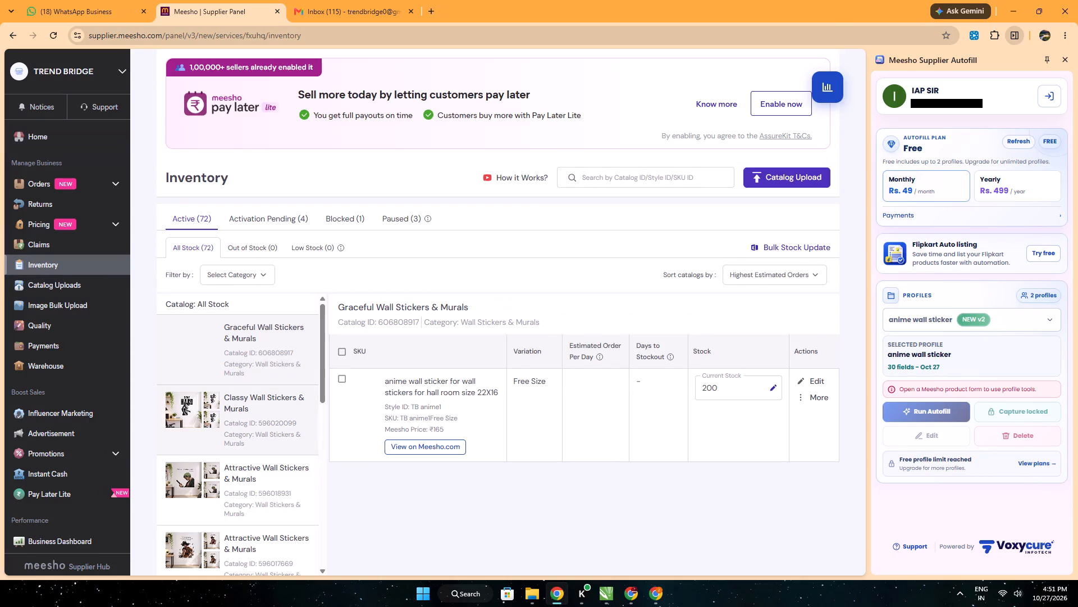
{"action": "scroll", "coordinate": [200, 529], "scroll_direction": "down", "scroll_amount": 6}
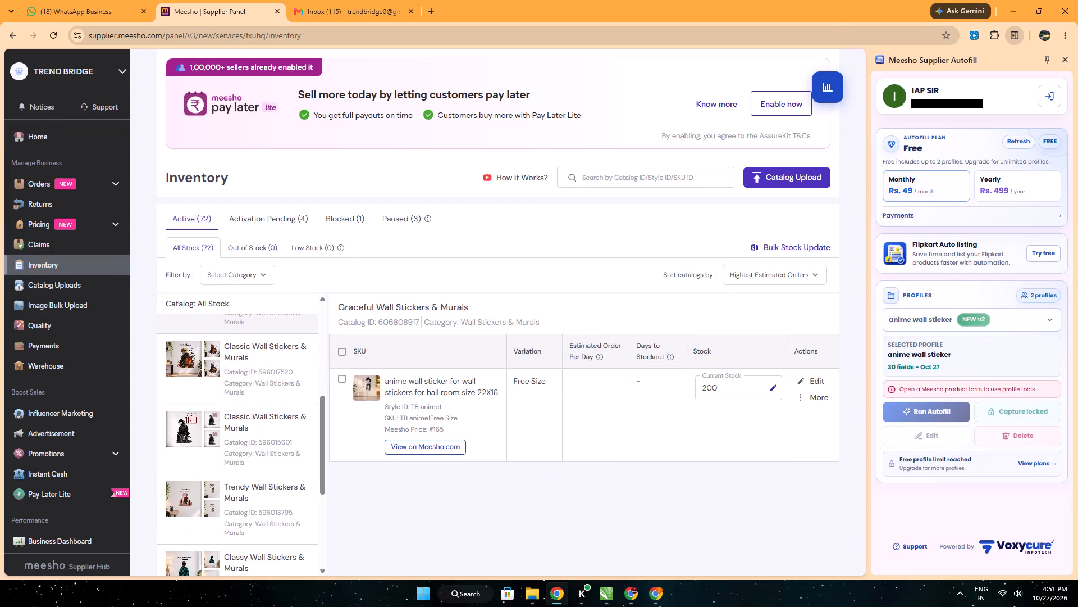
{"action": "scroll", "coordinate": [200, 529], "scroll_direction": "up", "scroll_amount": 6}
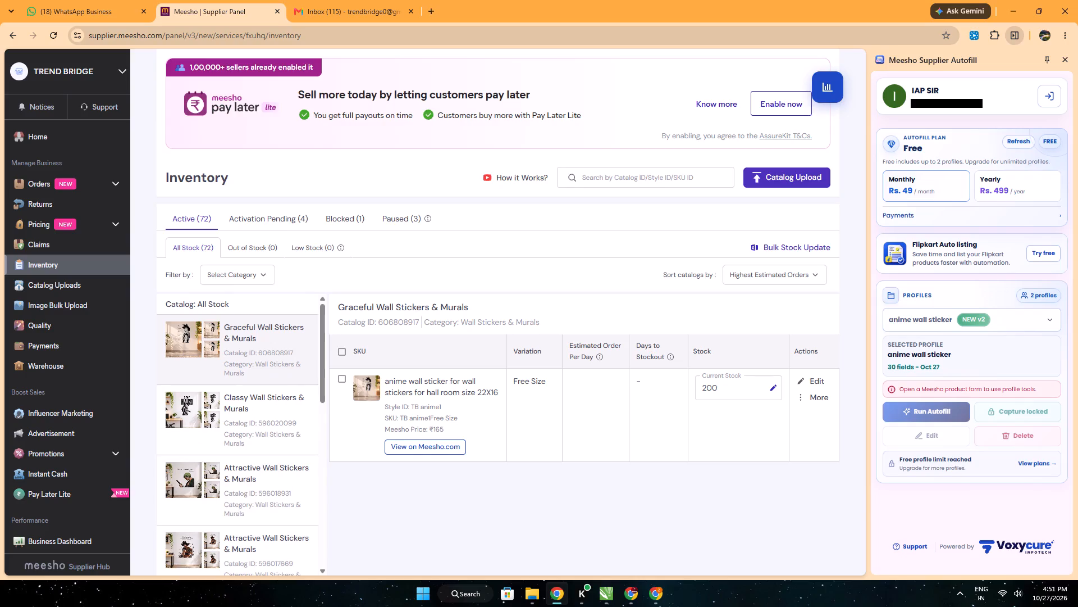
{"action": "left_click", "coordinate": [93, 184]}
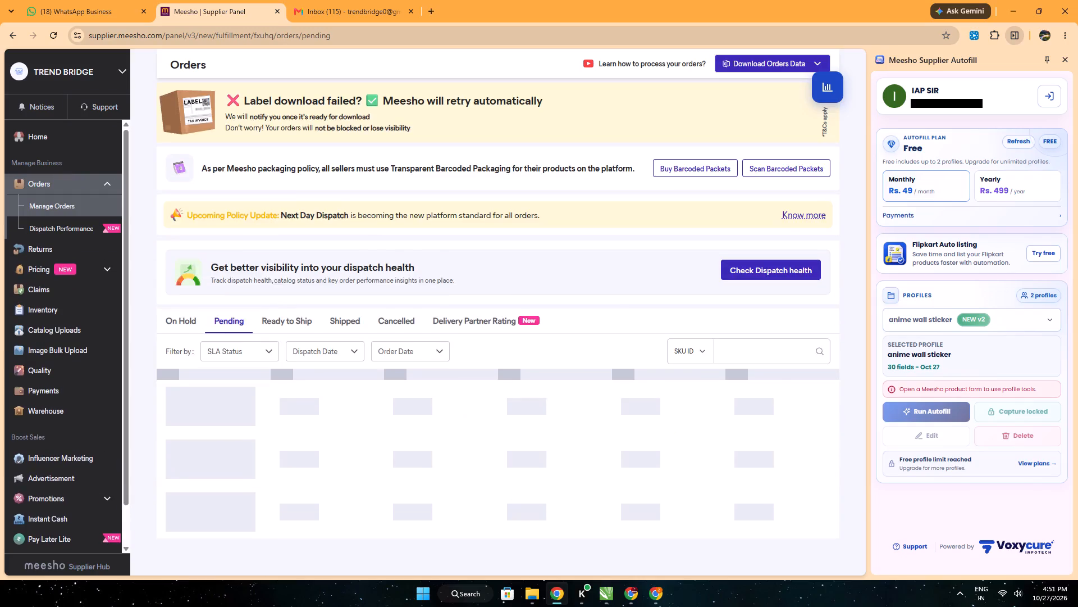
Start a single catalog in Wall Stickers & Murals with So-true--100x100-in-wall-1.jpg from the motivational sticker folder as its front image.
{"action": "left_click", "coordinate": [75, 307]}
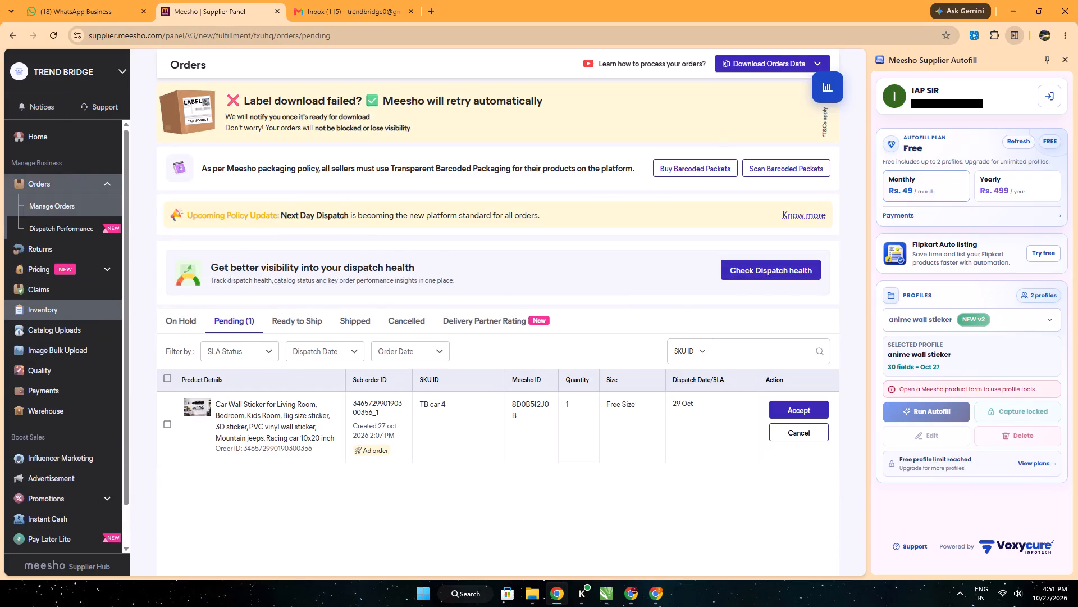
{"action": "left_click", "coordinate": [752, 178]}
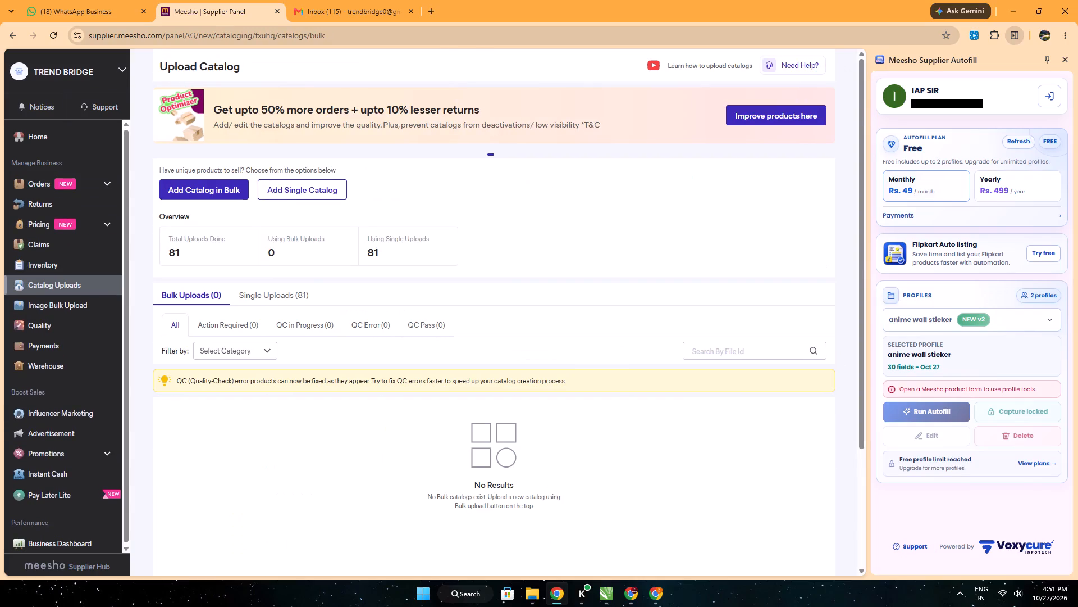
{"action": "left_click", "coordinate": [291, 192]}
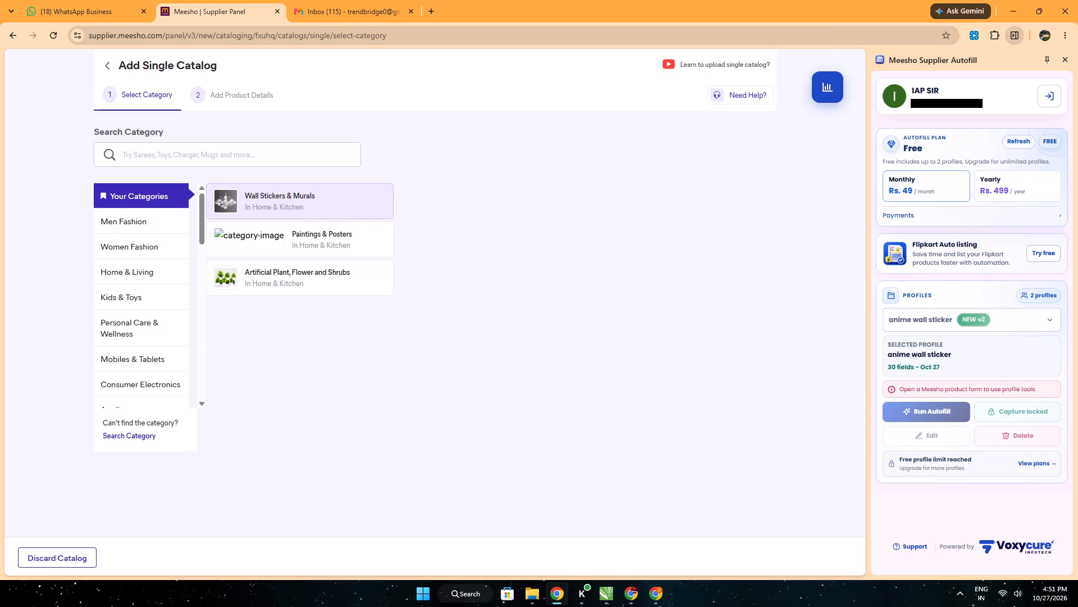
{"action": "left_click", "coordinate": [300, 205]}
{"action": "left_click", "coordinate": [634, 383]}
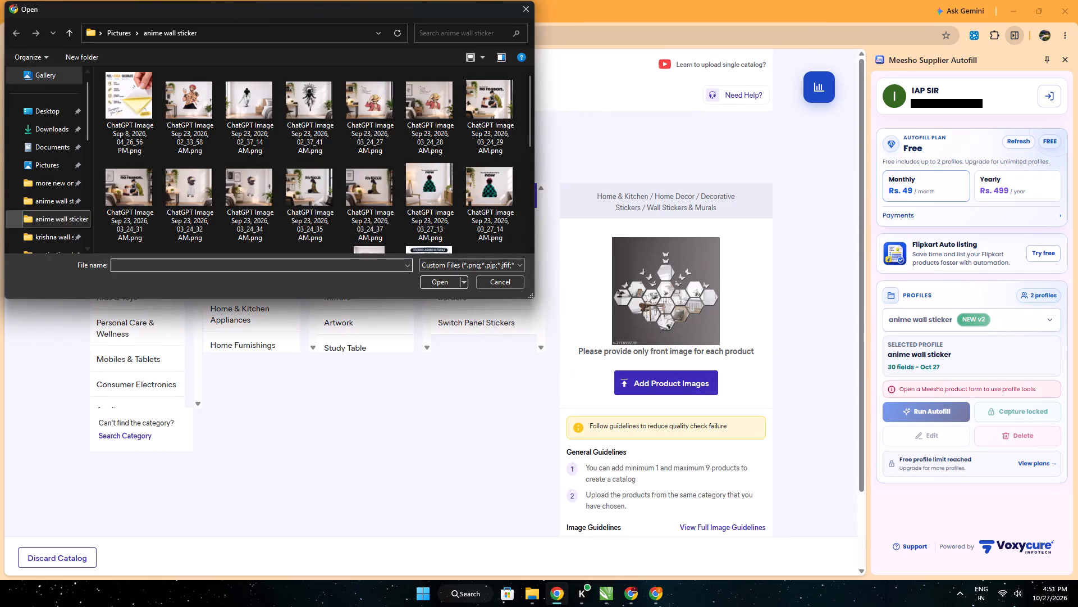
{"action": "left_click", "coordinate": [42, 204]}
{"action": "left_click", "coordinate": [42, 228]}
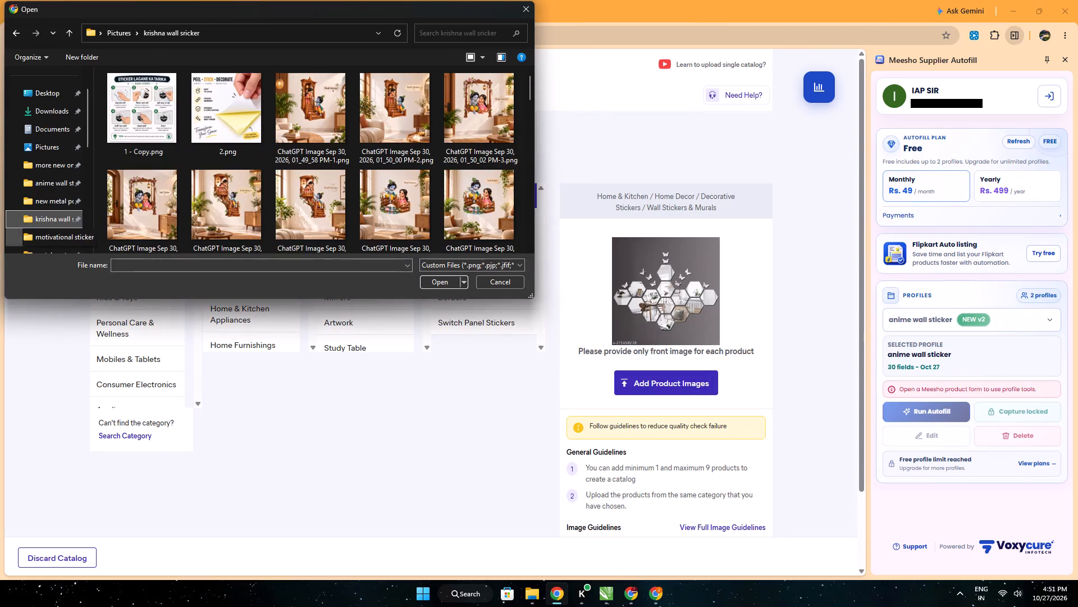
{"action": "left_click", "coordinate": [42, 230]}
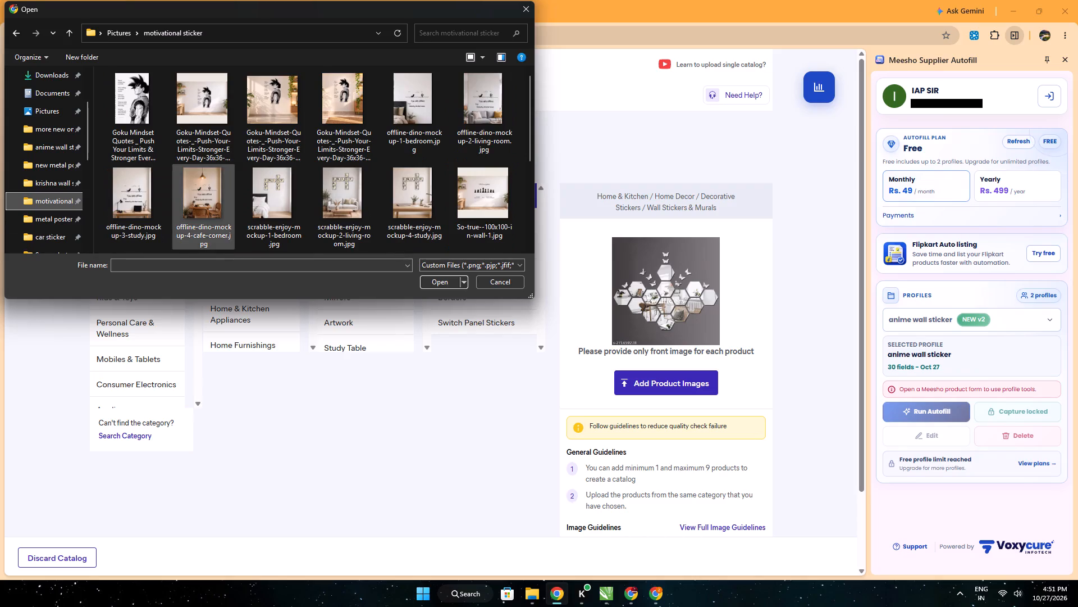
{"action": "scroll", "coordinate": [276, 195], "scroll_direction": "down", "scroll_amount": 1}
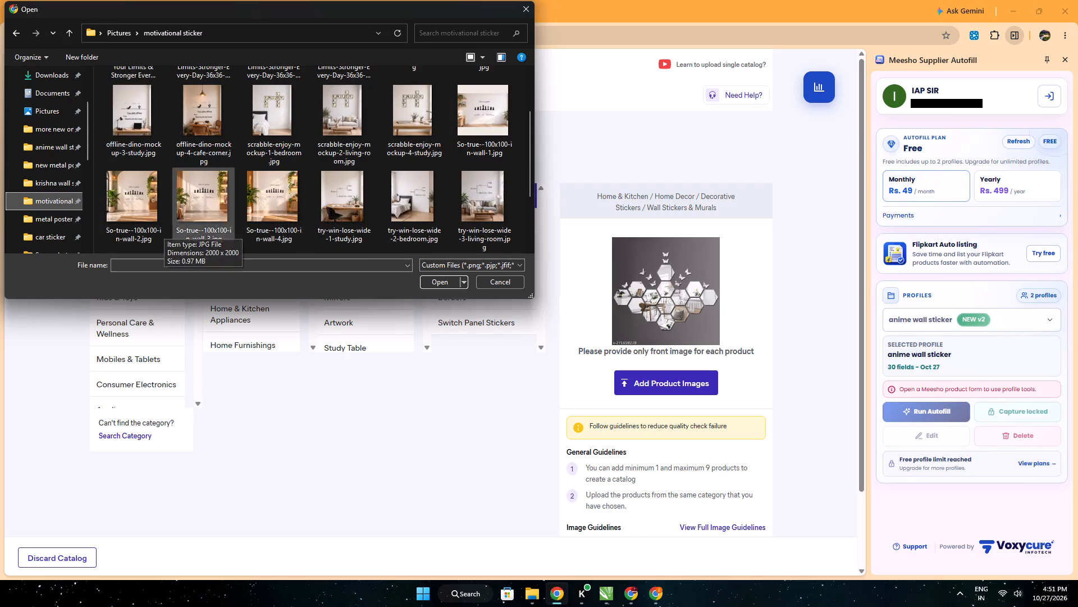
{"action": "left_click", "coordinate": [470, 124]}
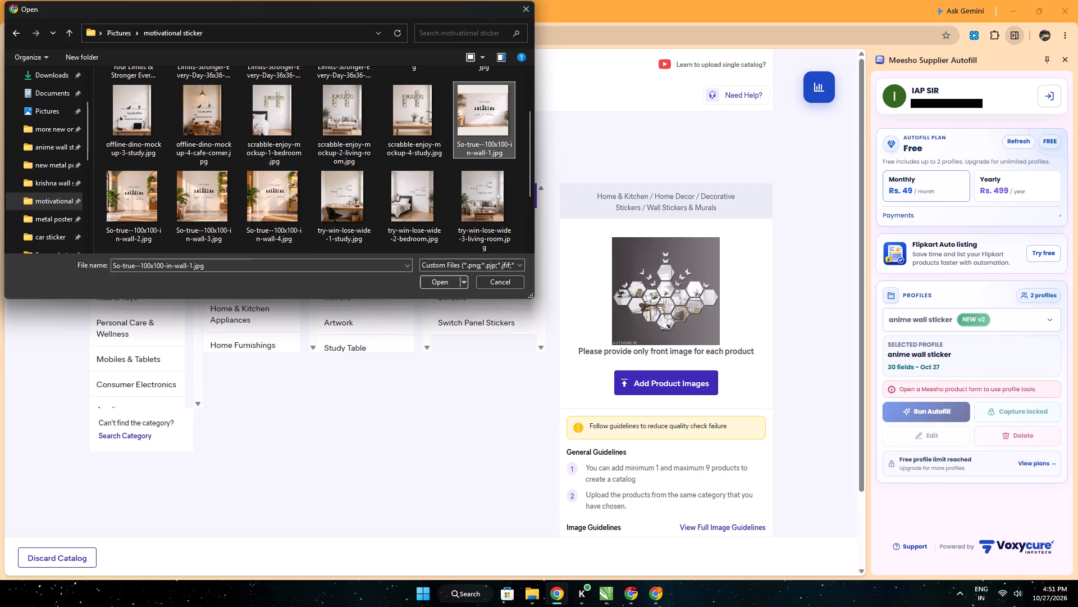
{"action": "left_click", "coordinate": [445, 279]}
{"action": "left_click", "coordinate": [608, 455]}
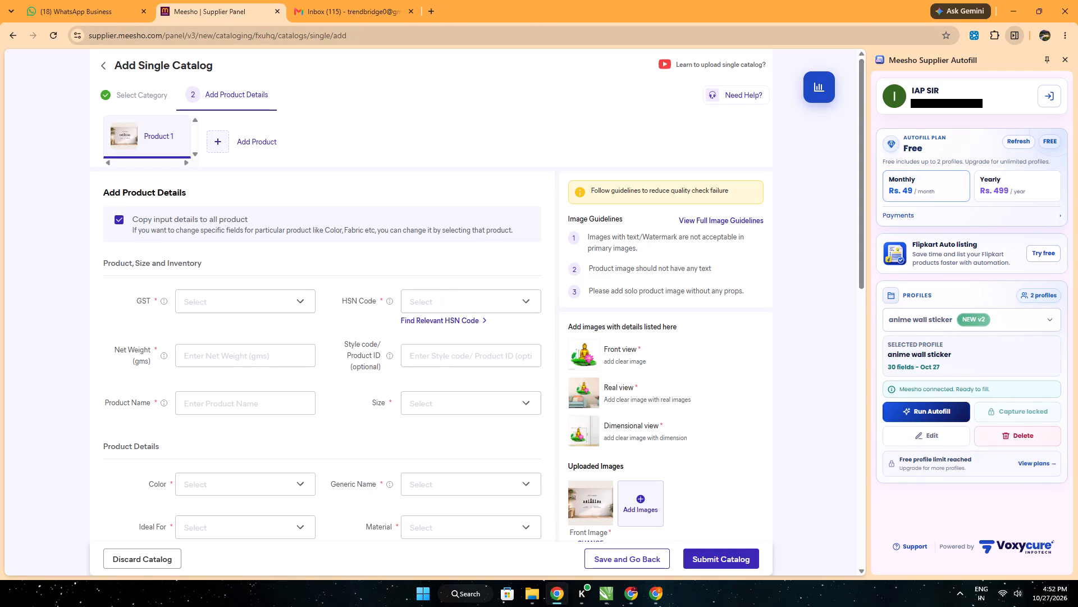
Add the So-true--100x100-in-wall-2, -3 and -4 images from the motivational sticker folder to the product images.
{"action": "left_click", "coordinate": [634, 487]}
{"action": "scroll", "coordinate": [412, 233], "scroll_direction": "down", "scroll_amount": 1}
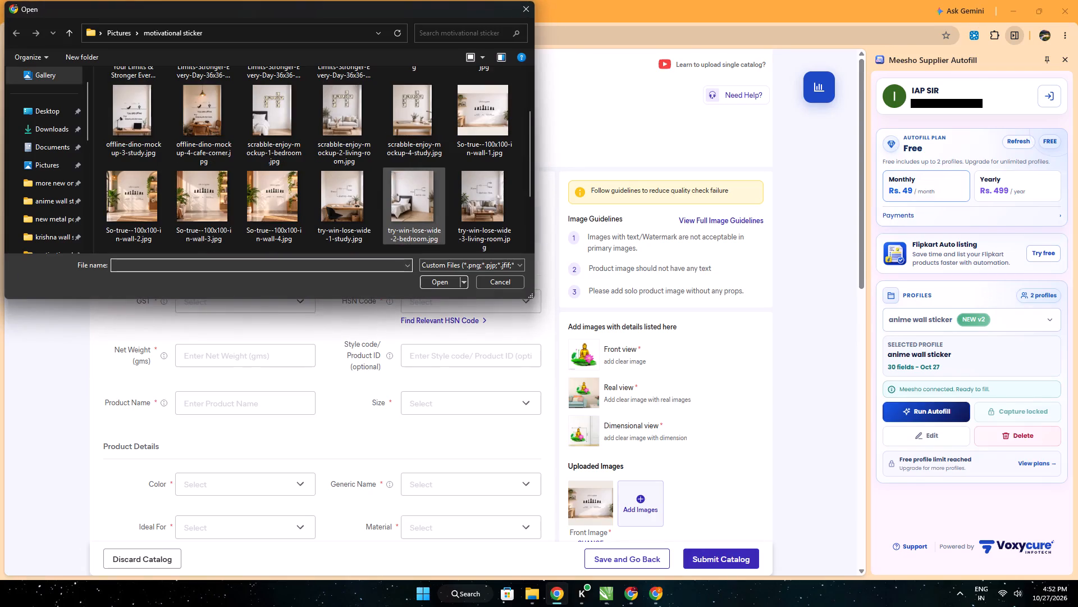
{"action": "left_click", "coordinate": [145, 193]}
{"action": "left_click", "coordinate": [192, 198], "text": "ctrl"}
{"action": "left_click", "coordinate": [253, 202], "text": "ctrl"}
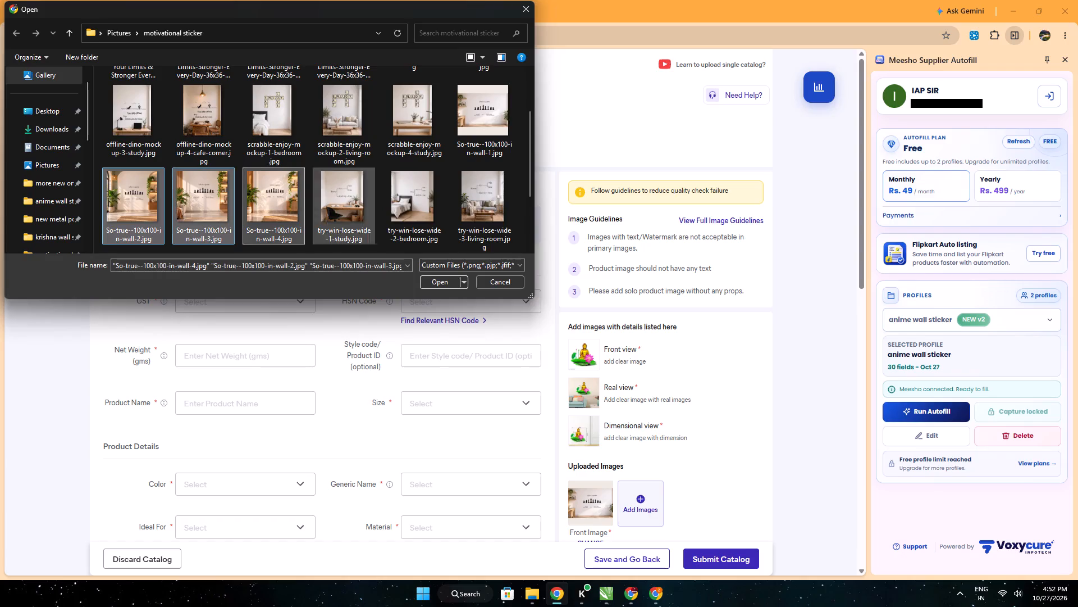
{"action": "left_click", "coordinate": [424, 282]}
Autofill the So-true catalog's product details with the anime wall sticker profile.
{"action": "left_click", "coordinate": [932, 409]}
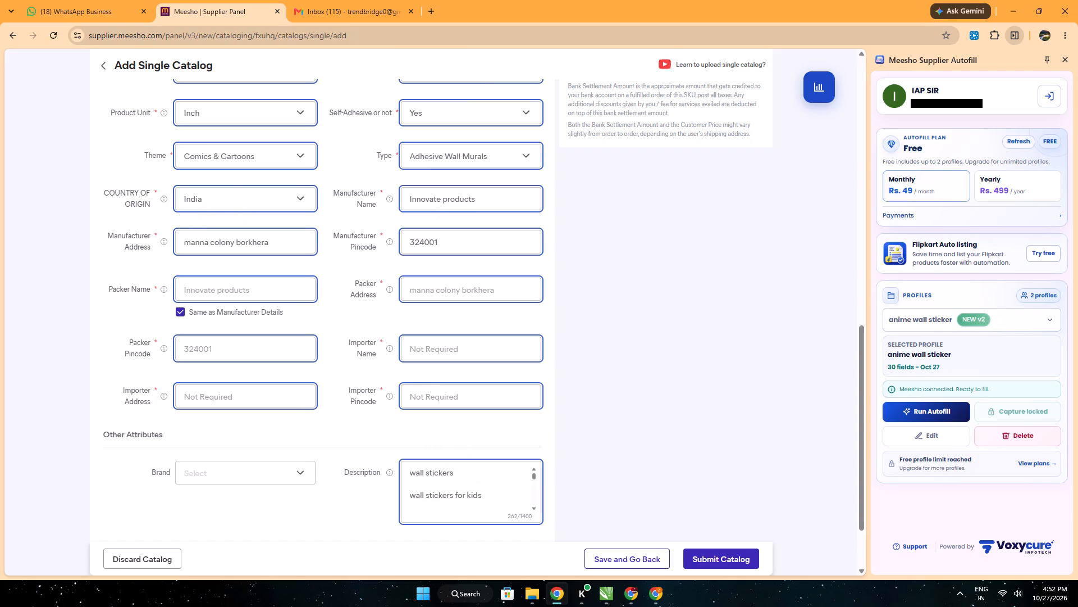
Change the supplier SKU ID in the anime wall sticker autofill profile to TB anime1 and save the profile.
{"action": "left_click", "coordinate": [894, 437]}
{"action": "scroll", "coordinate": [892, 436], "scroll_direction": "down", "scroll_amount": 3}
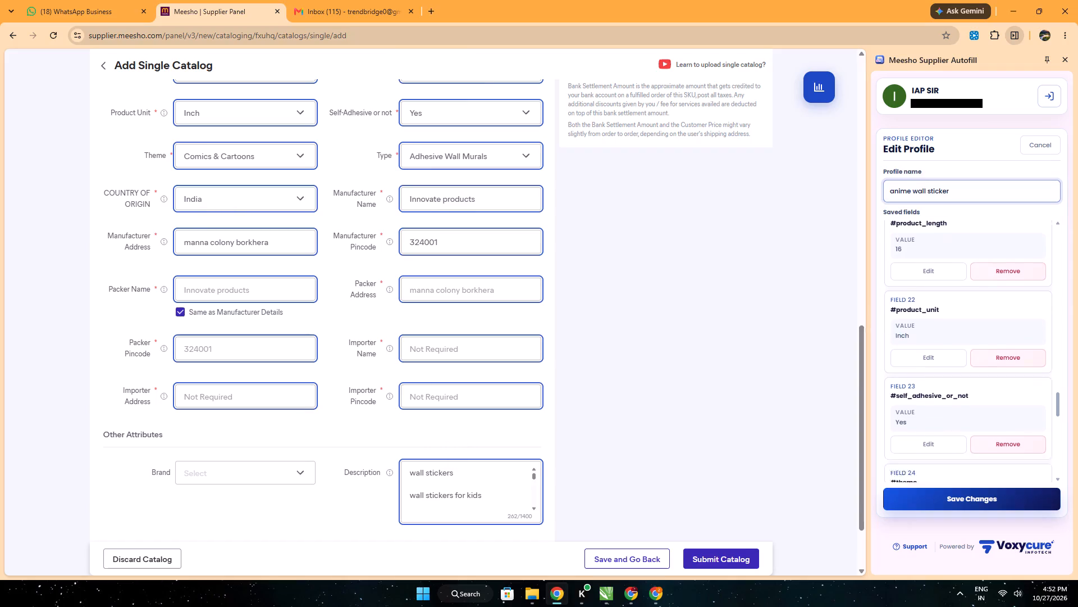
{"action": "scroll", "coordinate": [943, 426], "scroll_direction": "down", "scroll_amount": 8}
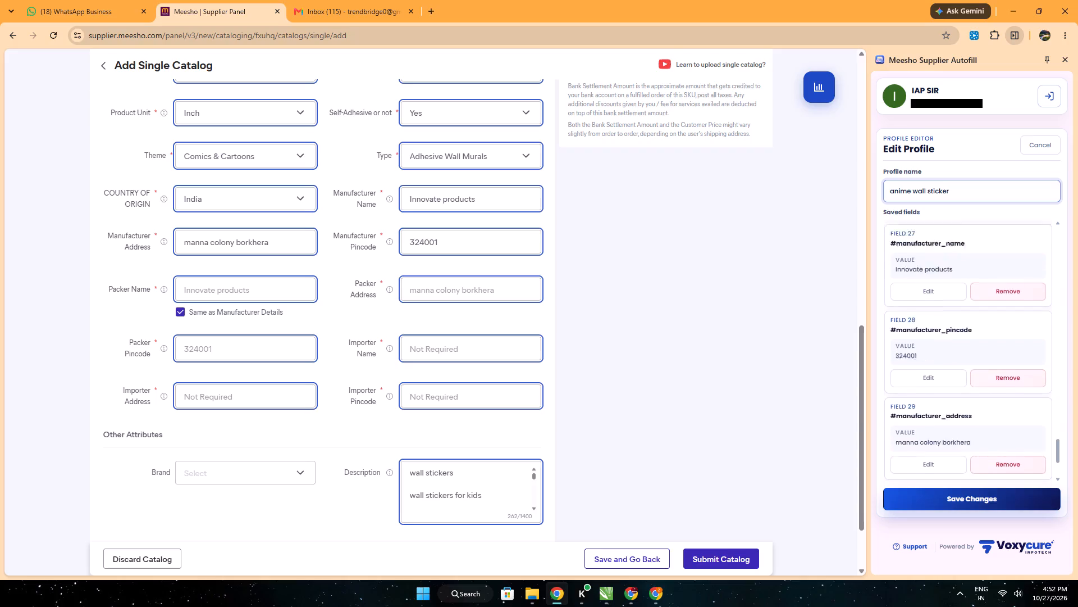
{"action": "scroll", "coordinate": [943, 426], "scroll_direction": "down", "scroll_amount": 7}
{"action": "scroll", "coordinate": [954, 421], "scroll_direction": "up", "scroll_amount": 6}
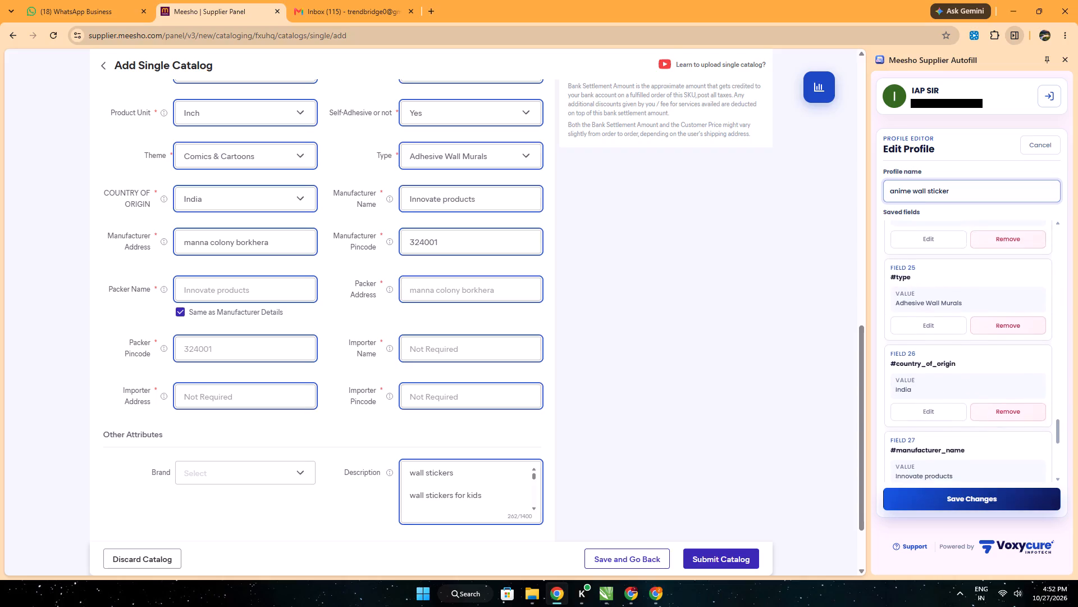
{"action": "scroll", "coordinate": [954, 421], "scroll_direction": "up", "scroll_amount": 11}
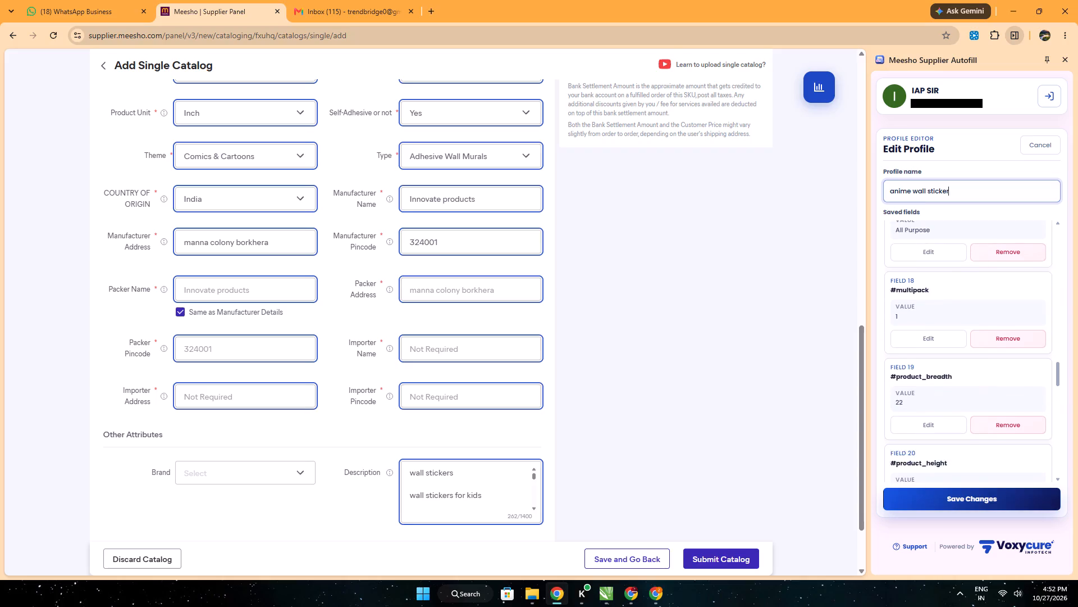
{"action": "scroll", "coordinate": [954, 421], "scroll_direction": "up", "scroll_amount": 6}
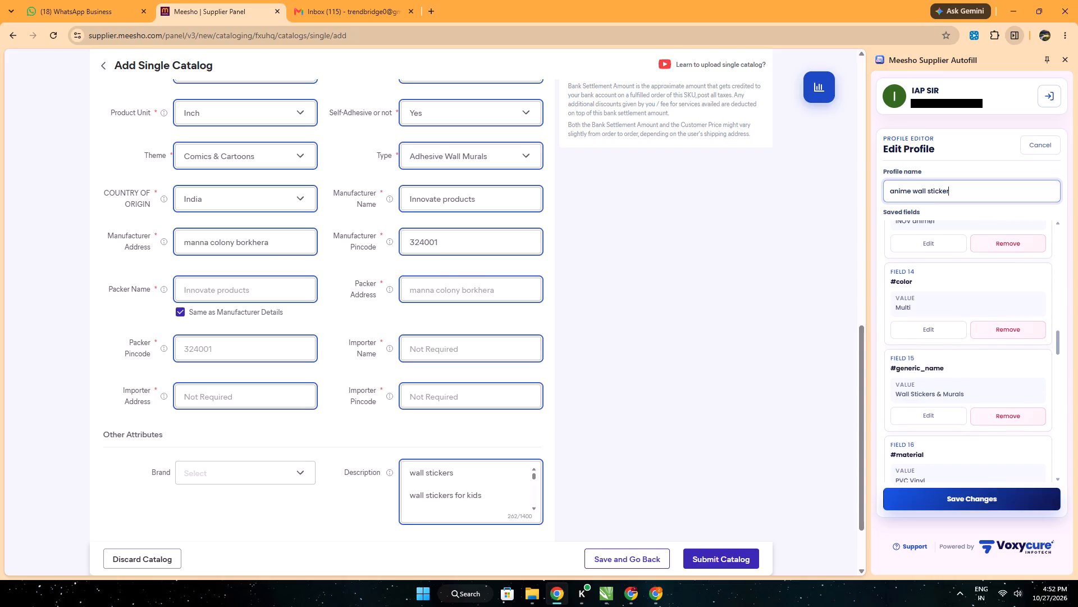
{"action": "scroll", "coordinate": [954, 421], "scroll_direction": "up", "scroll_amount": 4}
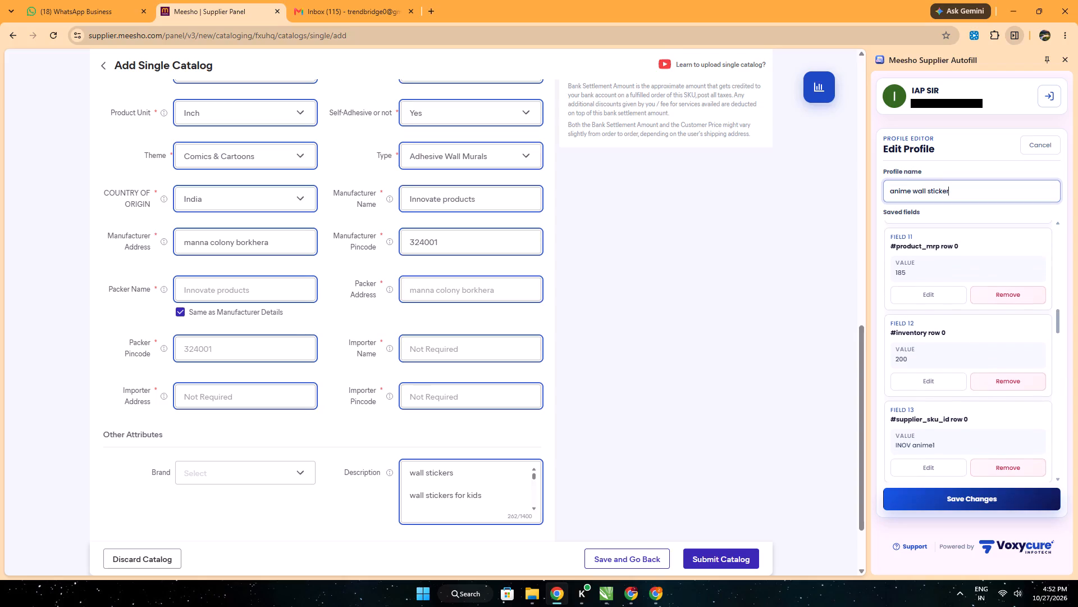
{"action": "scroll", "coordinate": [952, 434], "scroll_direction": "down", "scroll_amount": 1}
{"action": "left_click", "coordinate": [927, 415]}
{"action": "double_click", "coordinate": [907, 396]}
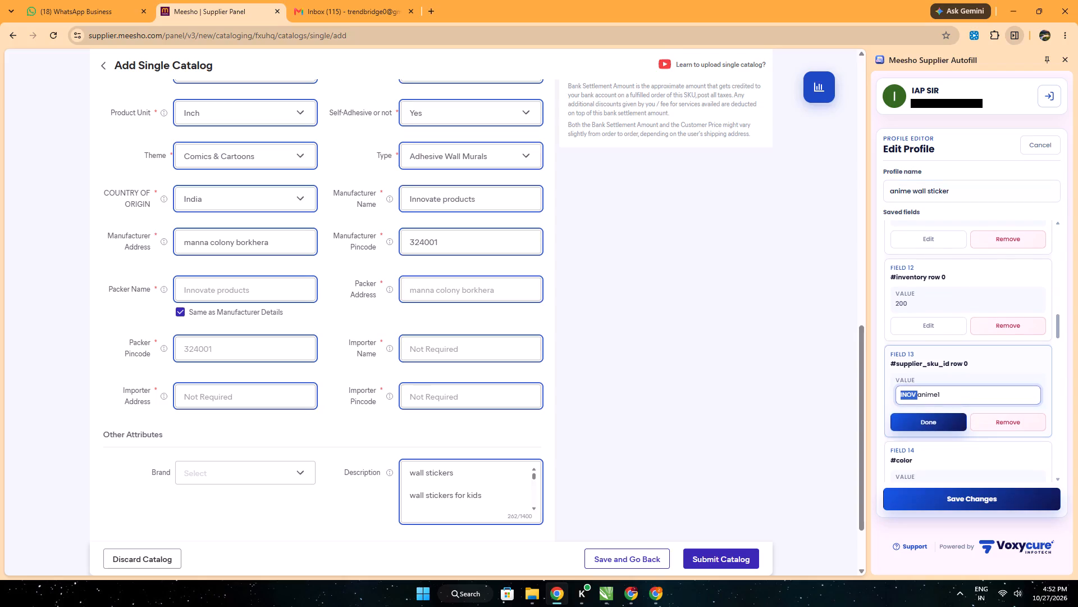
{"action": "type", "text": "TB"}
{"action": "key", "text": "space"}
{"action": "left_click", "coordinate": [916, 413]}
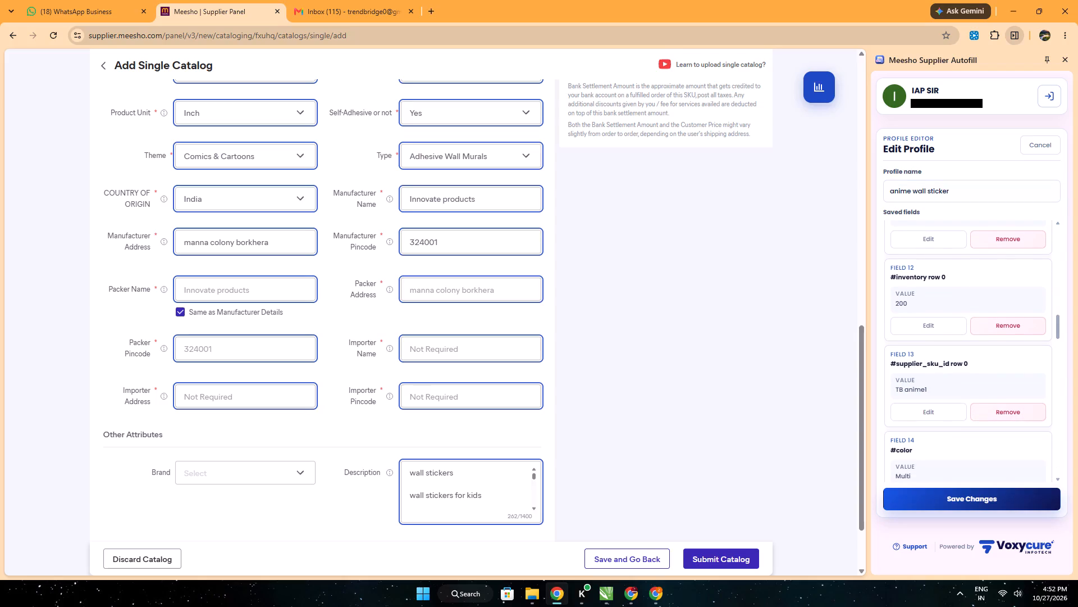
{"action": "left_click", "coordinate": [927, 493]}
Set both the SKU ID and the style code of the So-true catalog to TB anime4.
{"action": "scroll", "coordinate": [471, 312], "scroll_direction": "up", "scroll_amount": 11}
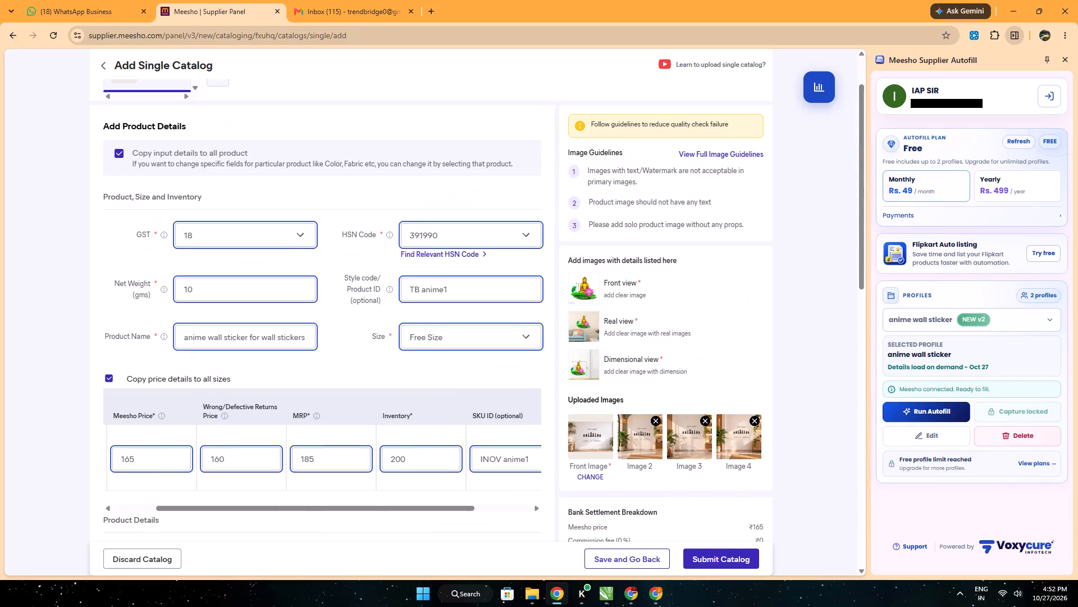
{"action": "double_click", "coordinate": [491, 459]}
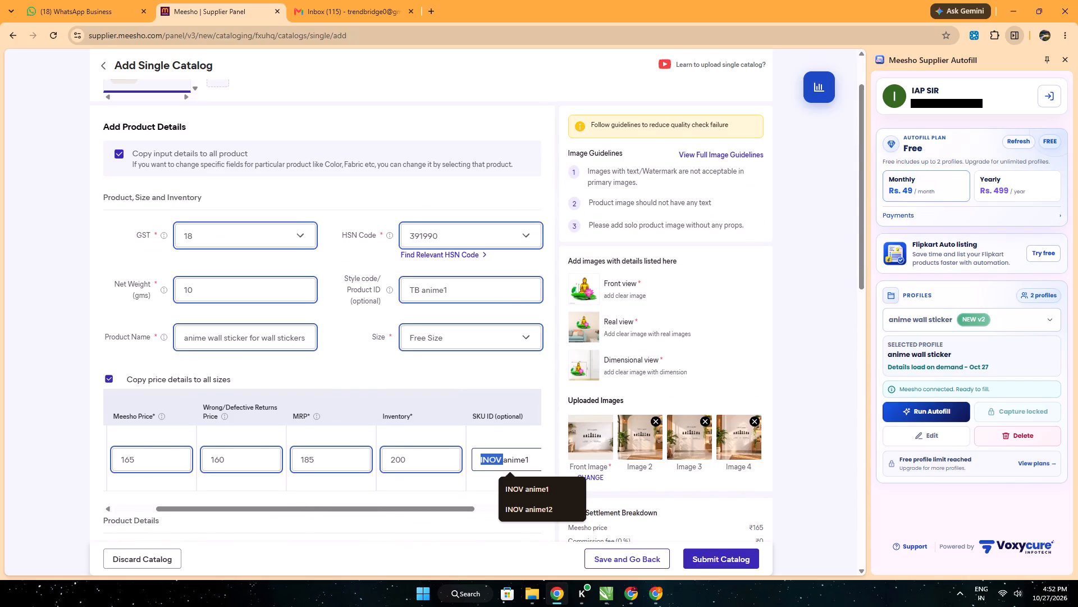
{"action": "key", "text": "shift+t"}
{"action": "key", "text": "shift+b"}
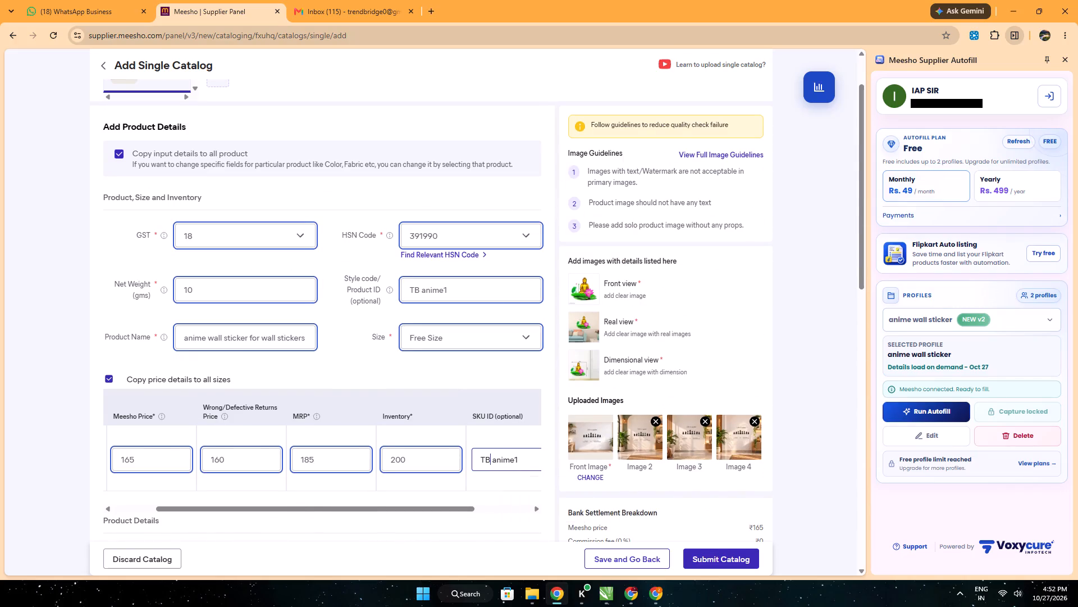
{"action": "key", "text": "space"}
{"action": "left_click", "coordinate": [518, 457]}
{"action": "key", "text": "BackSpace"}
{"action": "key", "text": "4"}
{"action": "left_click", "coordinate": [467, 292]}
{"action": "key", "text": "BackSpace"}
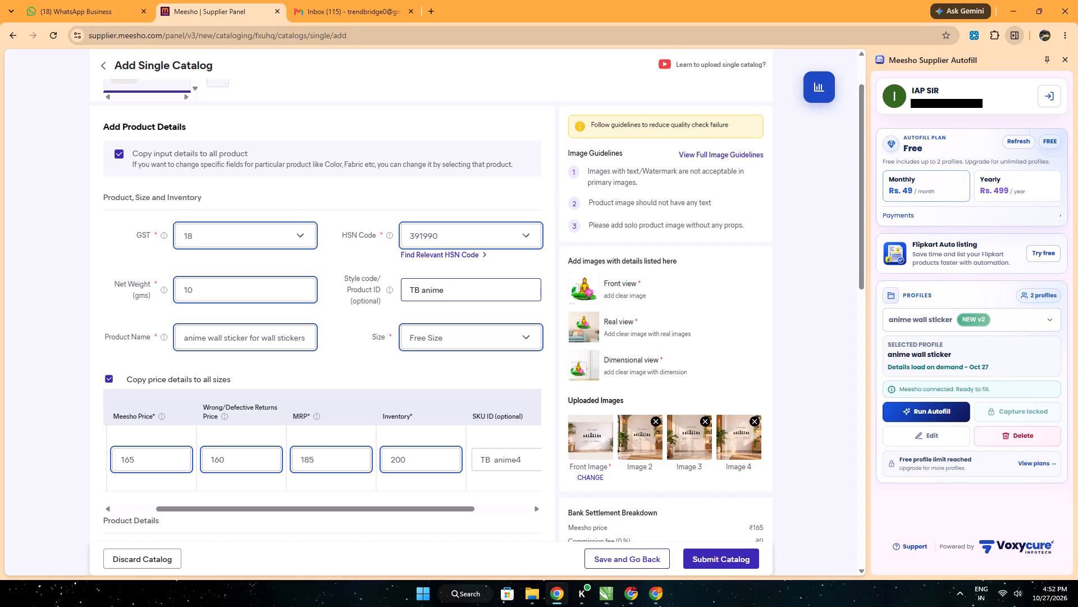
{"action": "key", "text": "4"}
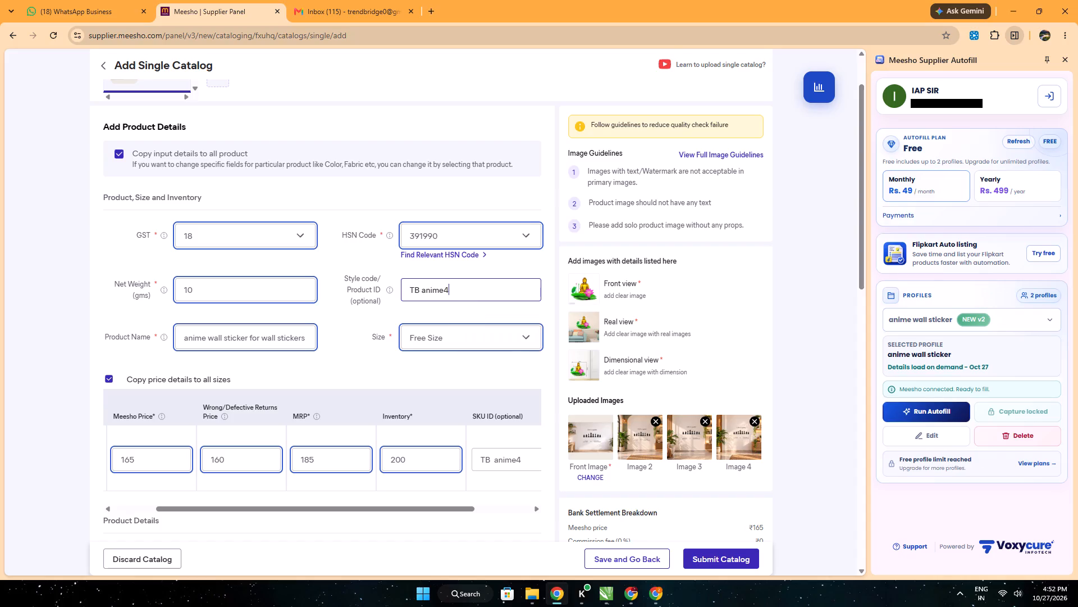
Submit the So-true wall sticker catalog.
{"action": "left_click", "coordinate": [728, 563]}
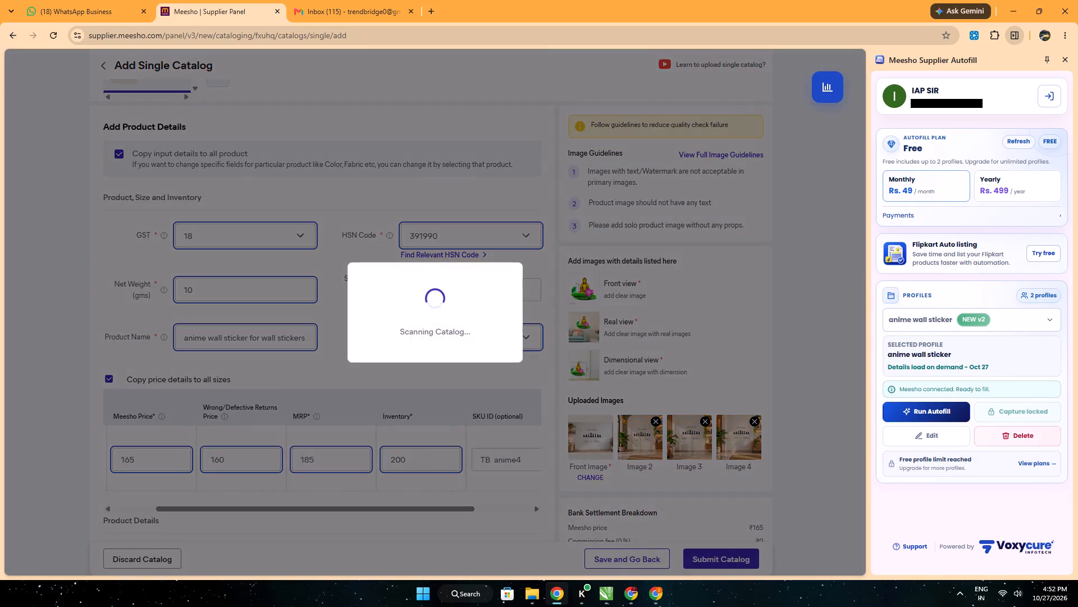
{"action": "left_click", "coordinate": [523, 335]}
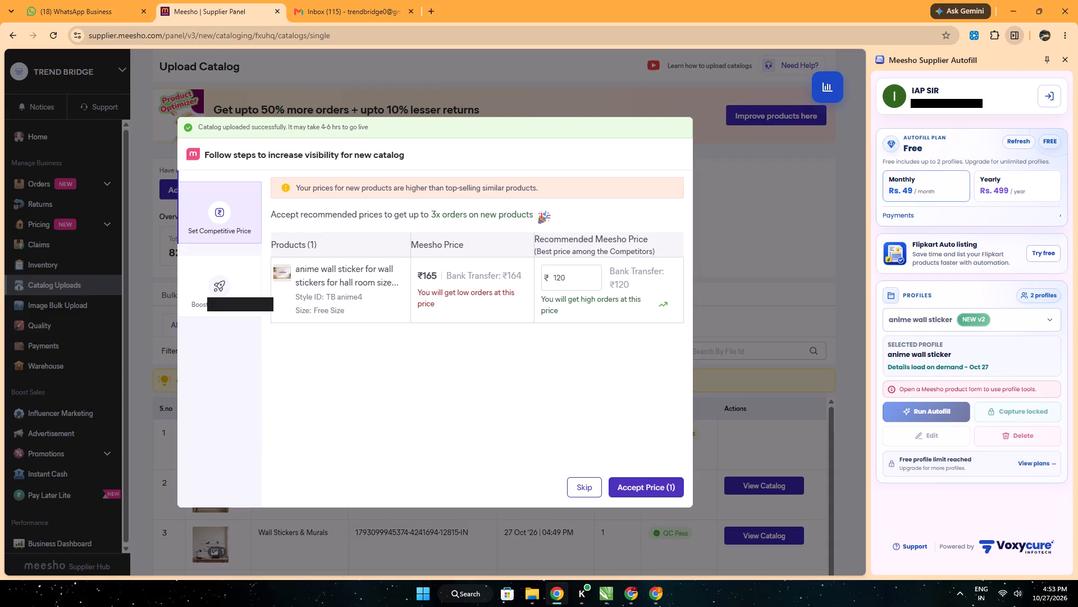
Create a ₹100/day booster ad campaign for the newly uploaded So-true catalog without accepting the recommended price.
{"action": "left_click", "coordinate": [189, 287]}
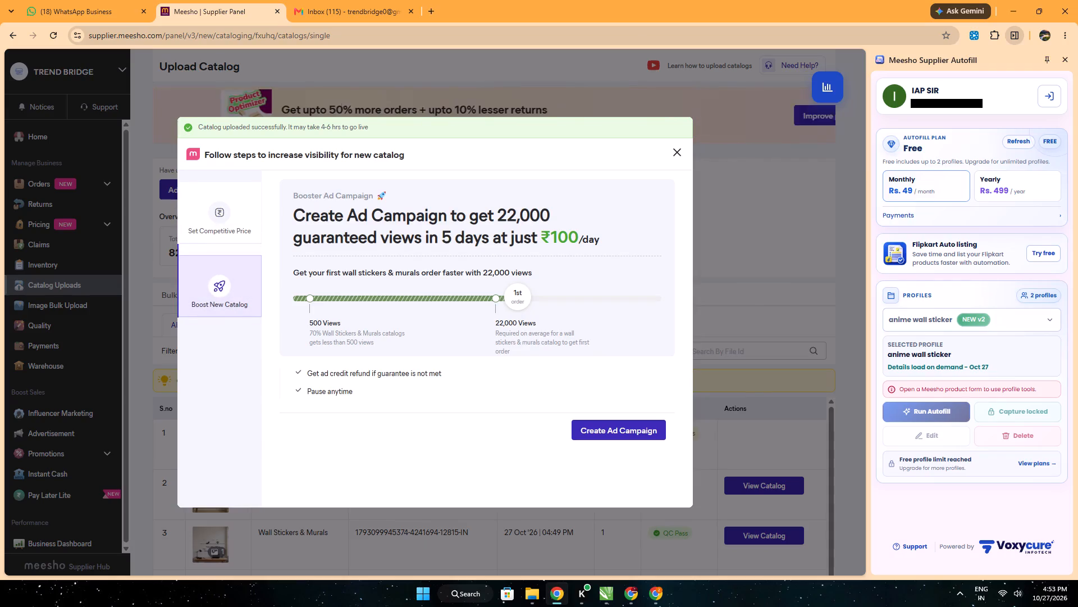
{"action": "left_click", "coordinate": [625, 427]}
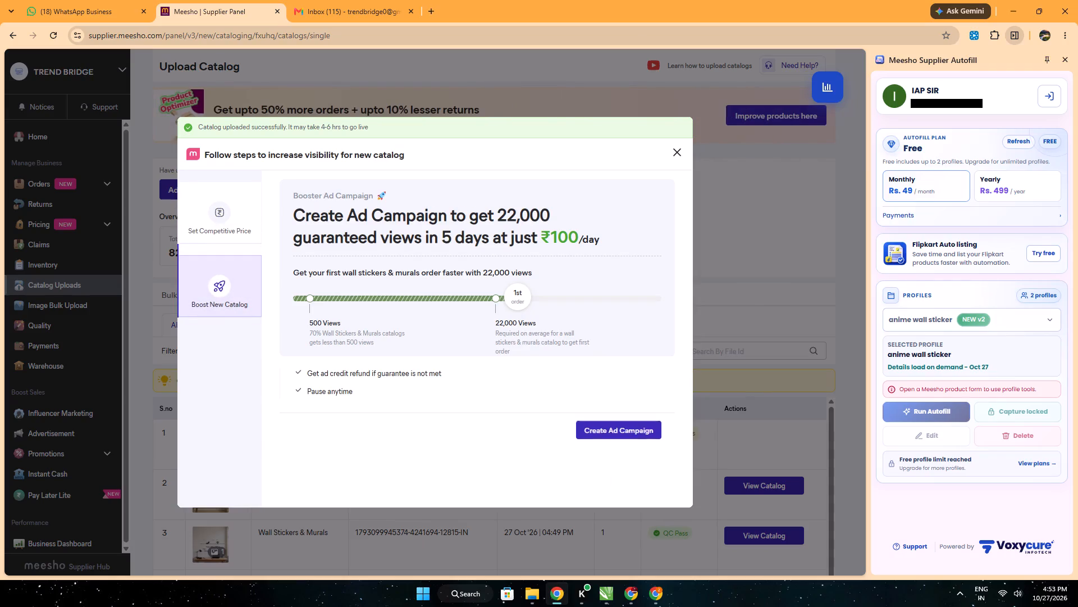
{"action": "left_click", "coordinate": [625, 427]}
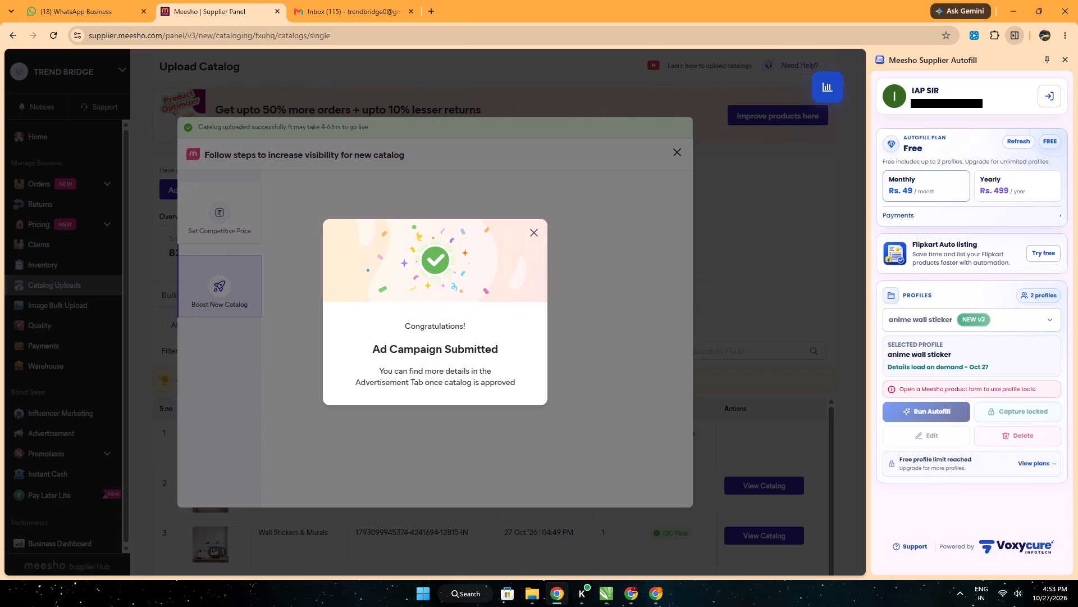
{"action": "left_click", "coordinate": [535, 228]}
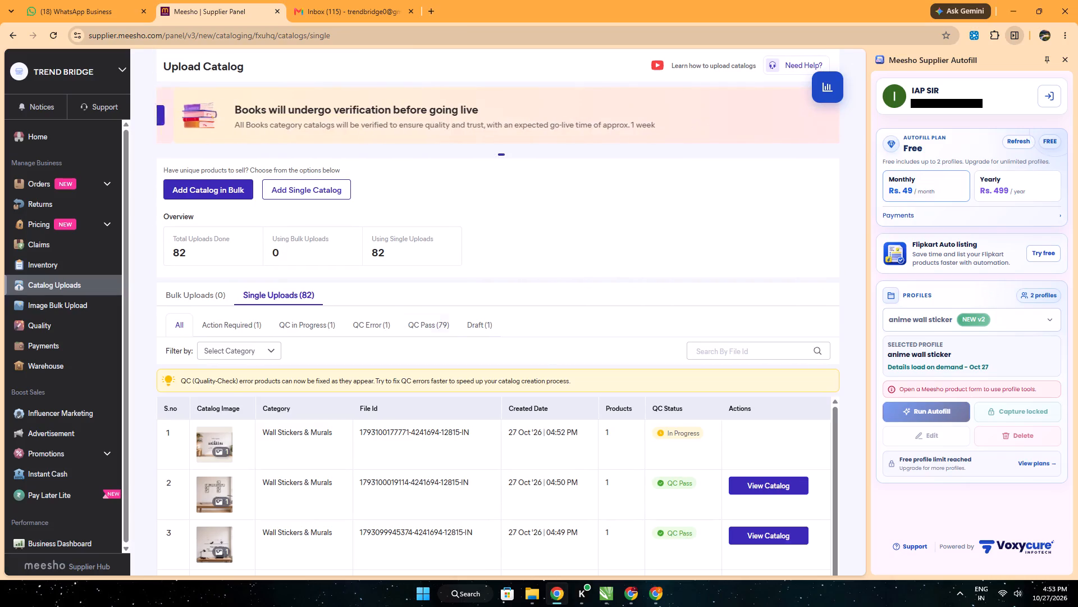
Look over the home dashboard and the active inventory catalogs.
{"action": "left_click", "coordinate": [26, 134]}
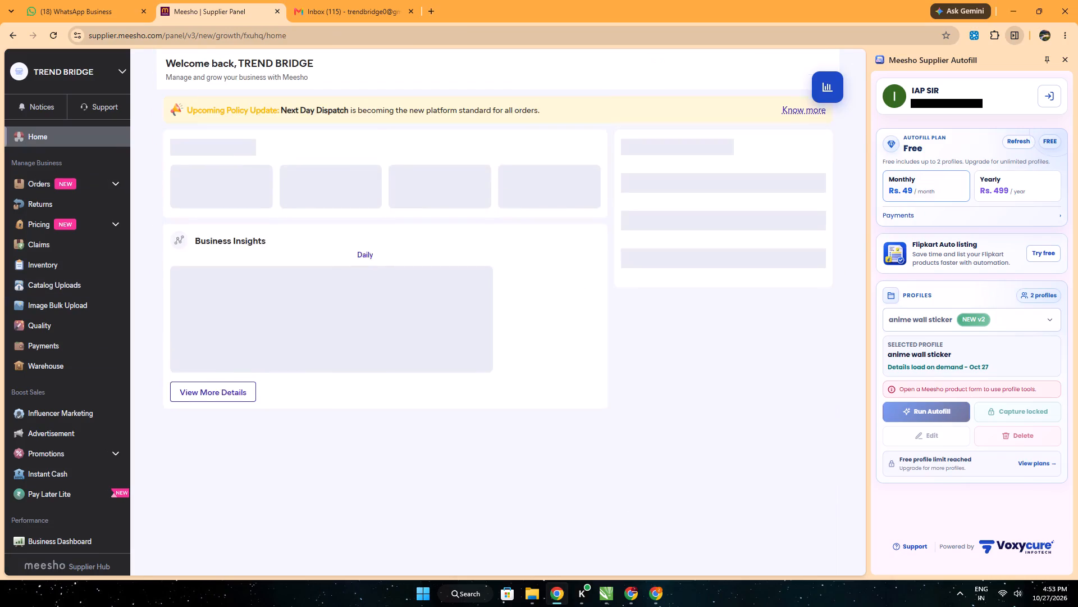
{"action": "left_click", "coordinate": [563, 219]}
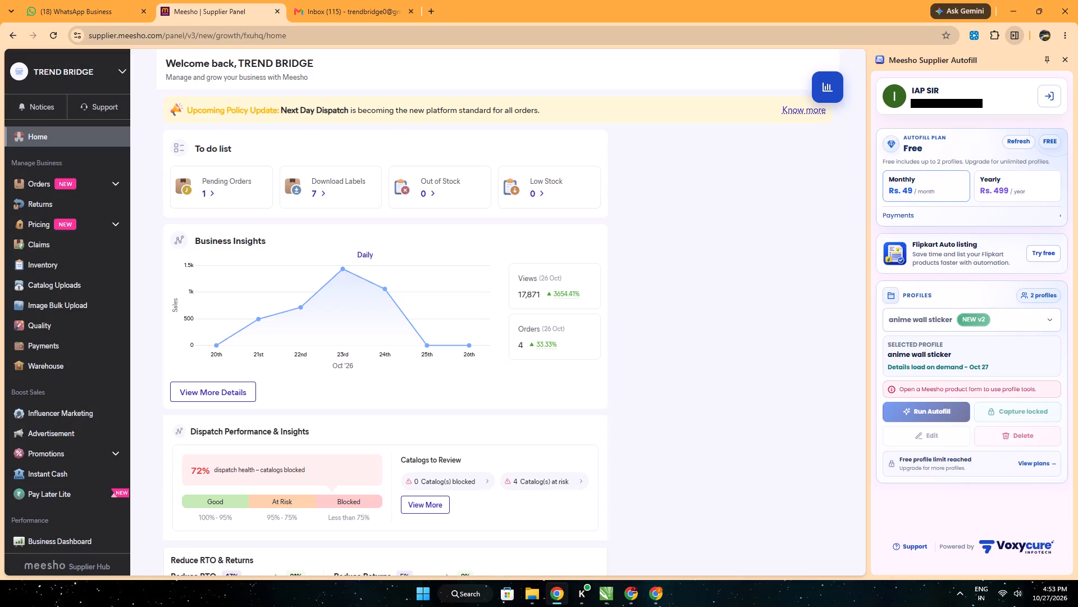
{"action": "left_click", "coordinate": [49, 277]}
{"action": "left_click", "coordinate": [51, 268]}
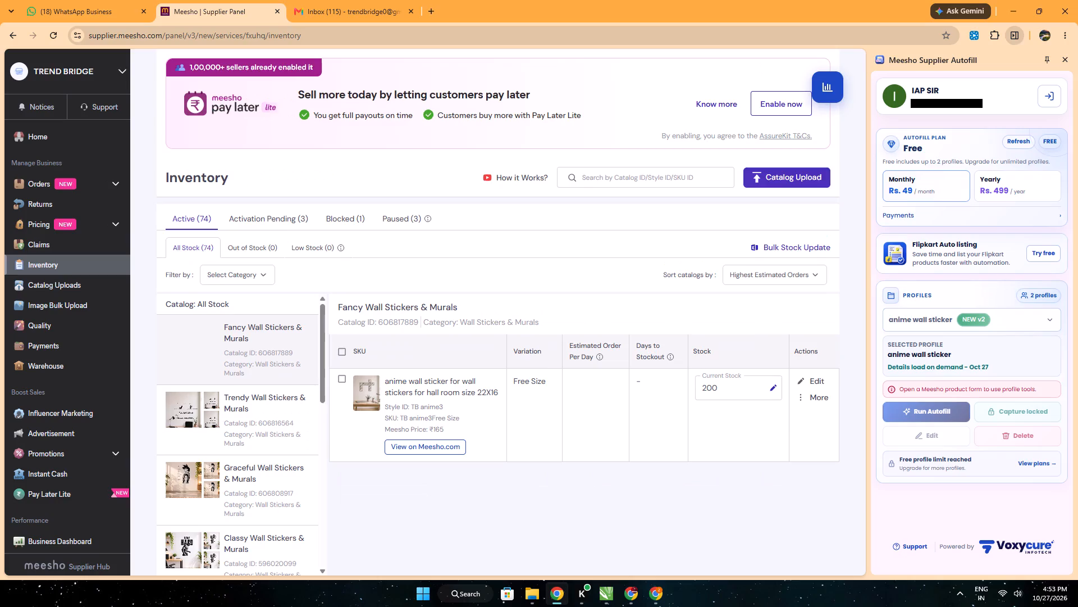
{"action": "left_click", "coordinate": [61, 266]}
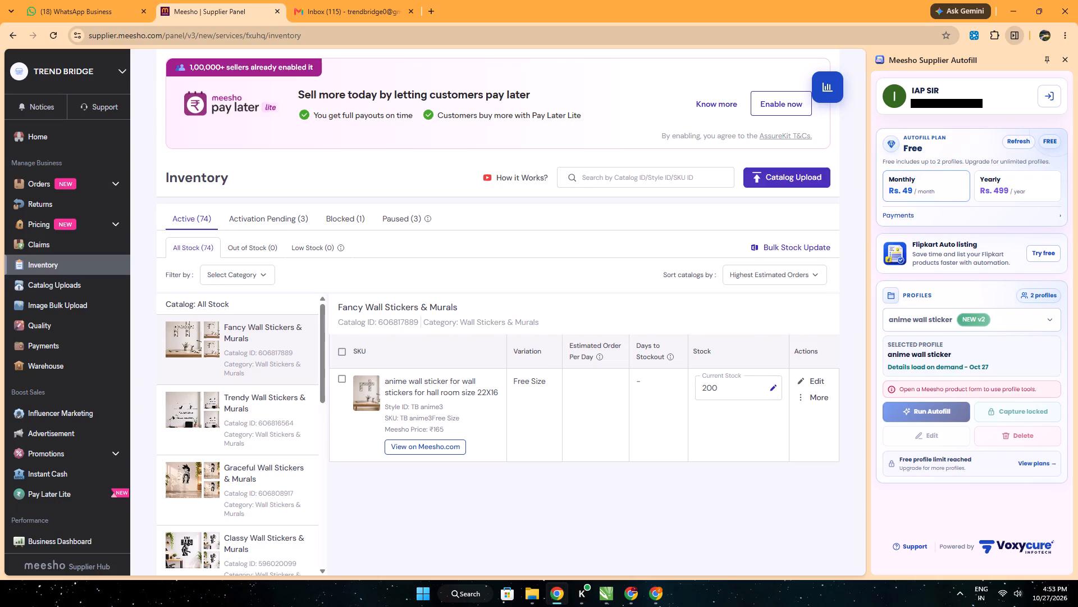
{"action": "triple_click", "coordinate": [61, 266]}
{"action": "triple_click", "coordinate": [62, 266]}
{"action": "left_click", "coordinate": [62, 266]}
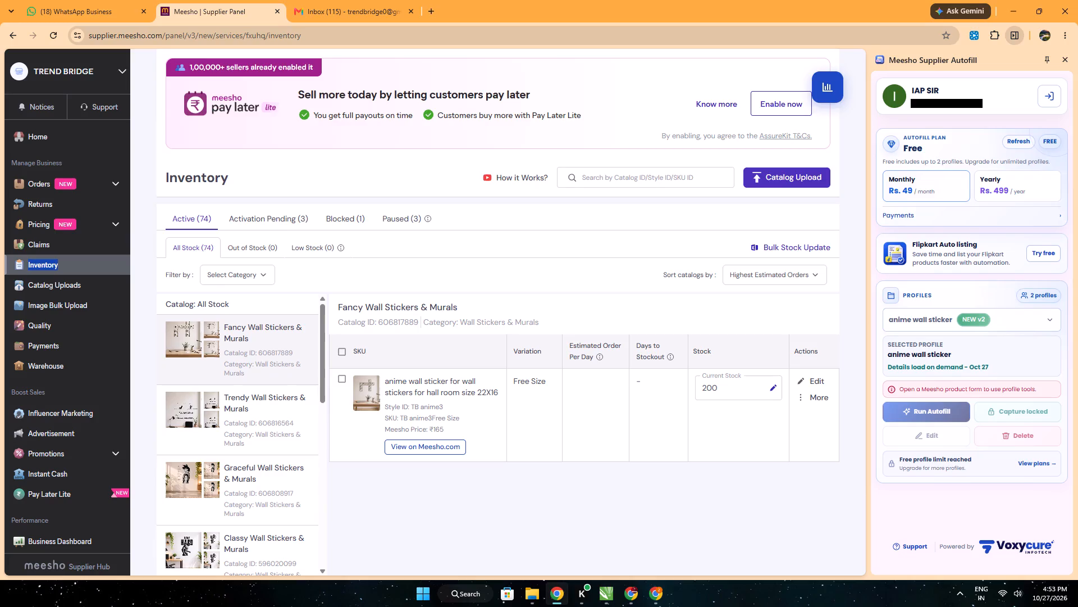
Start a single catalog in Wall Stickers & Murals with try-win-lose-wide-1-study.jpg from the motivational sticker folder as its front image.
{"action": "left_click", "coordinate": [816, 182]}
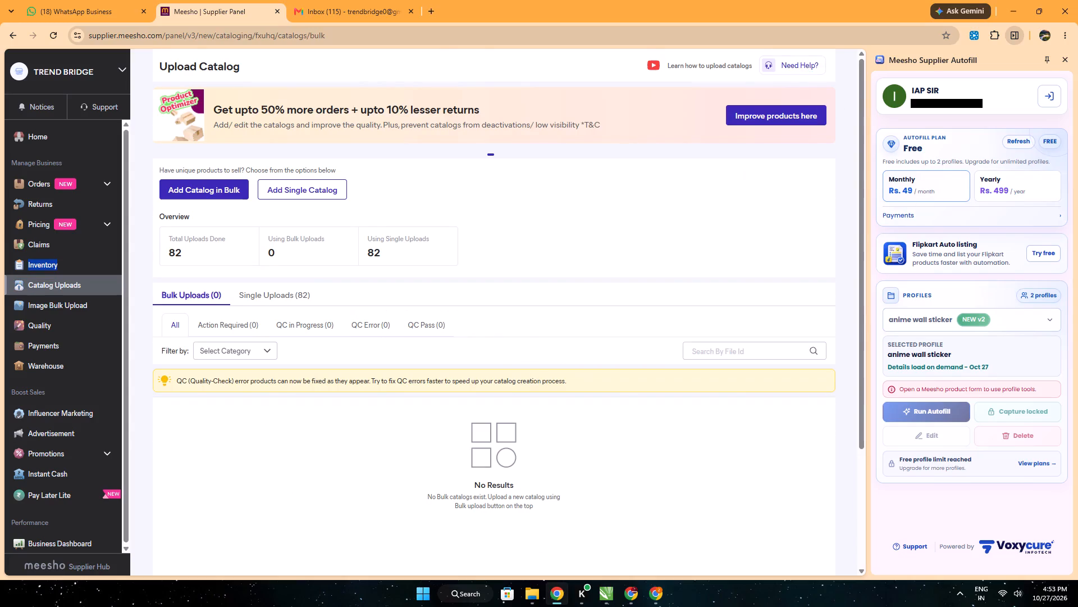
{"action": "left_click", "coordinate": [324, 196]}
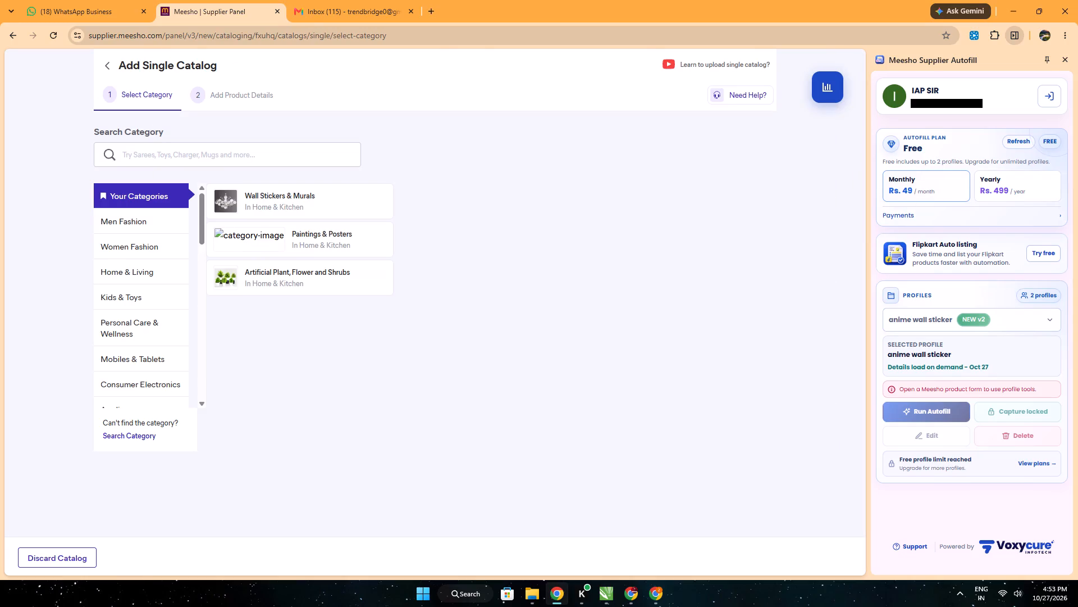
{"action": "left_click", "coordinate": [321, 210]}
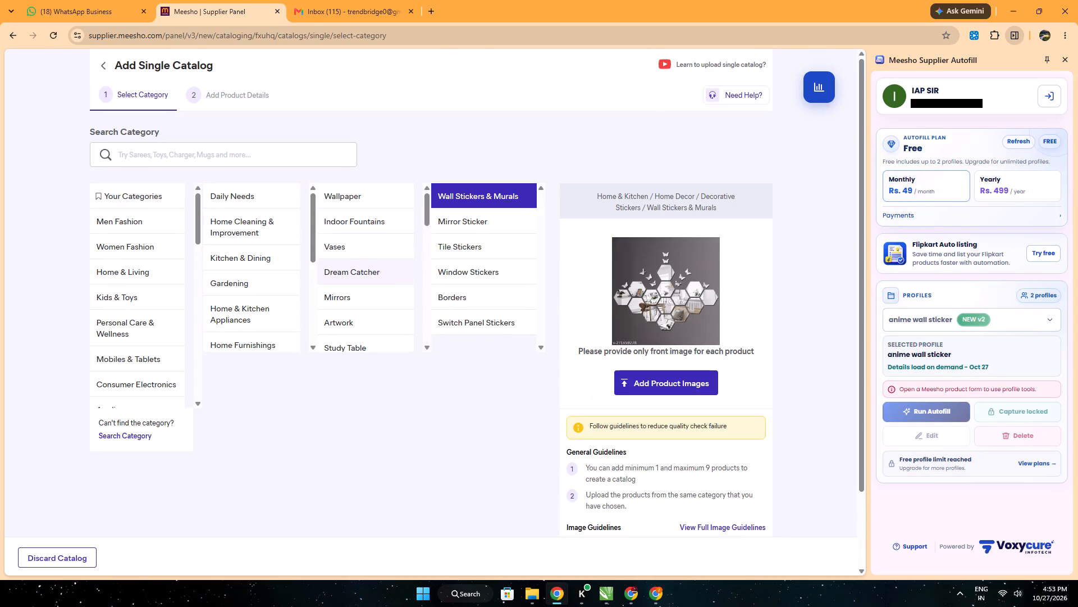
{"action": "left_click", "coordinate": [696, 389]}
{"action": "scroll", "coordinate": [339, 195], "scroll_direction": "down", "scroll_amount": 1}
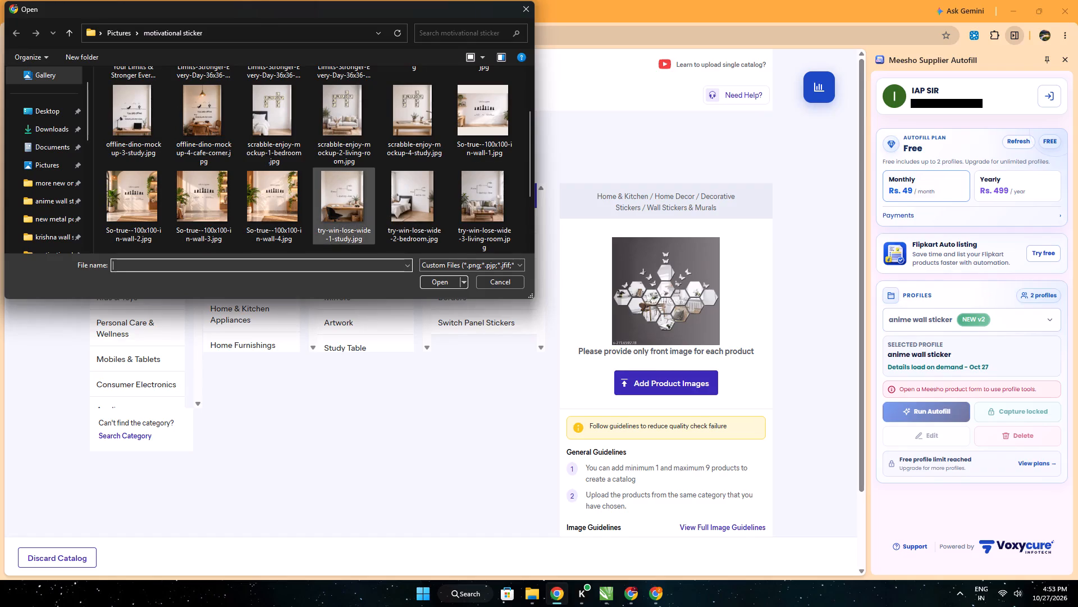
{"action": "left_click", "coordinate": [351, 209]}
{"action": "left_click", "coordinate": [439, 277]}
{"action": "left_click", "coordinate": [609, 457]}
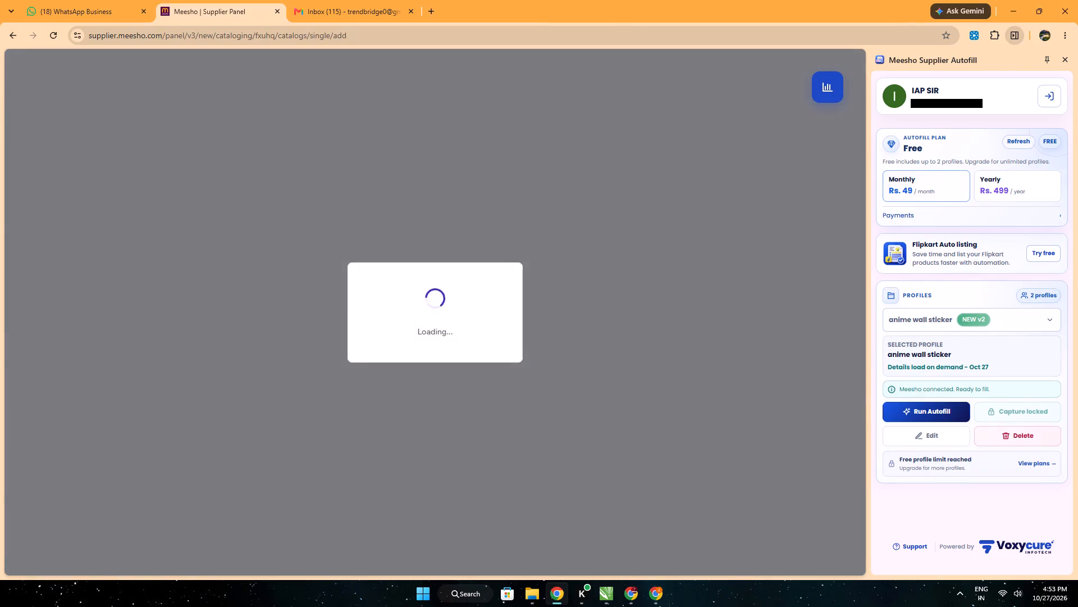
Add the try-win-lose-wide-2-bedroom, -3-living-room and -4-dining images from the motivational sticker folder to the product images.
{"action": "left_click", "coordinate": [643, 508]}
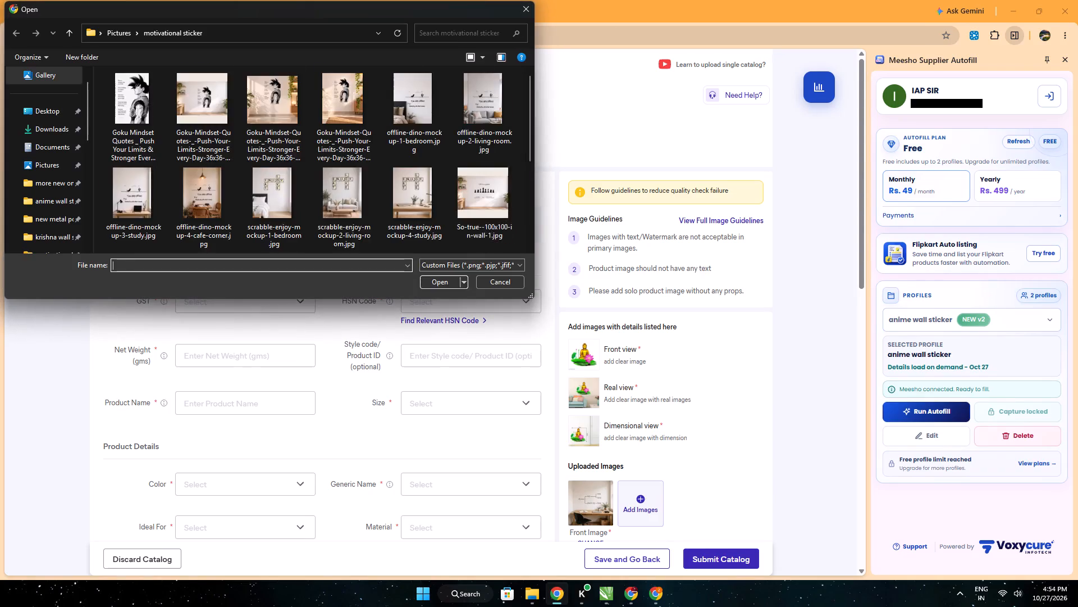
{"action": "scroll", "coordinate": [451, 215], "scroll_direction": "down", "scroll_amount": 2}
{"action": "left_click", "coordinate": [422, 152]}
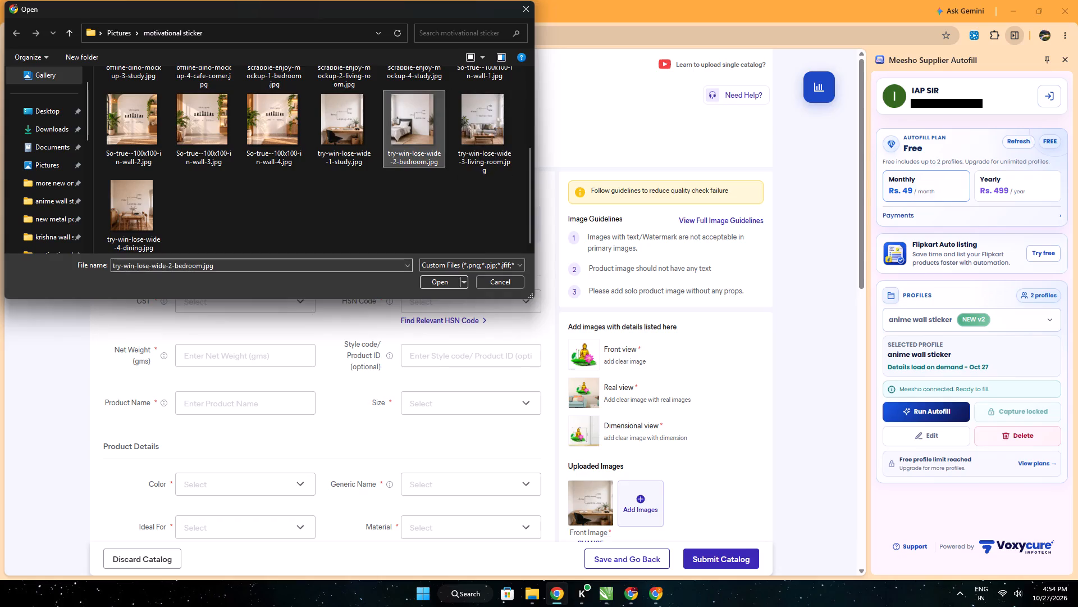
{"action": "left_click", "coordinate": [453, 279]}
{"action": "left_click", "coordinate": [679, 493]}
{"action": "scroll", "coordinate": [431, 126], "scroll_direction": "down", "scroll_amount": 4}
{"action": "left_click", "coordinate": [473, 139]}
{"action": "left_click", "coordinate": [107, 220], "text": "ctrl"}
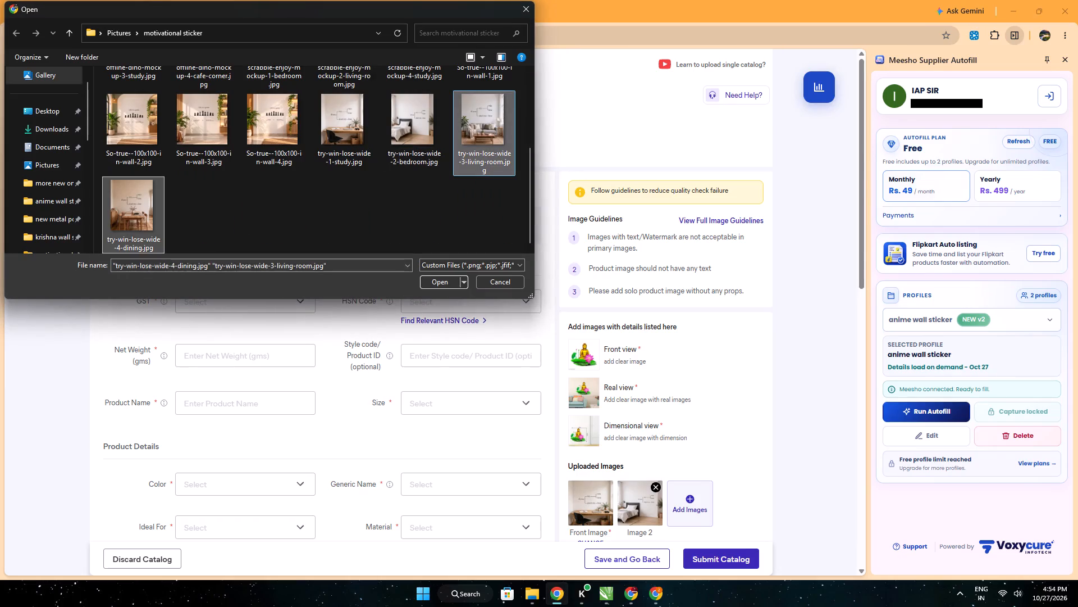
{"action": "left_click", "coordinate": [423, 279]}
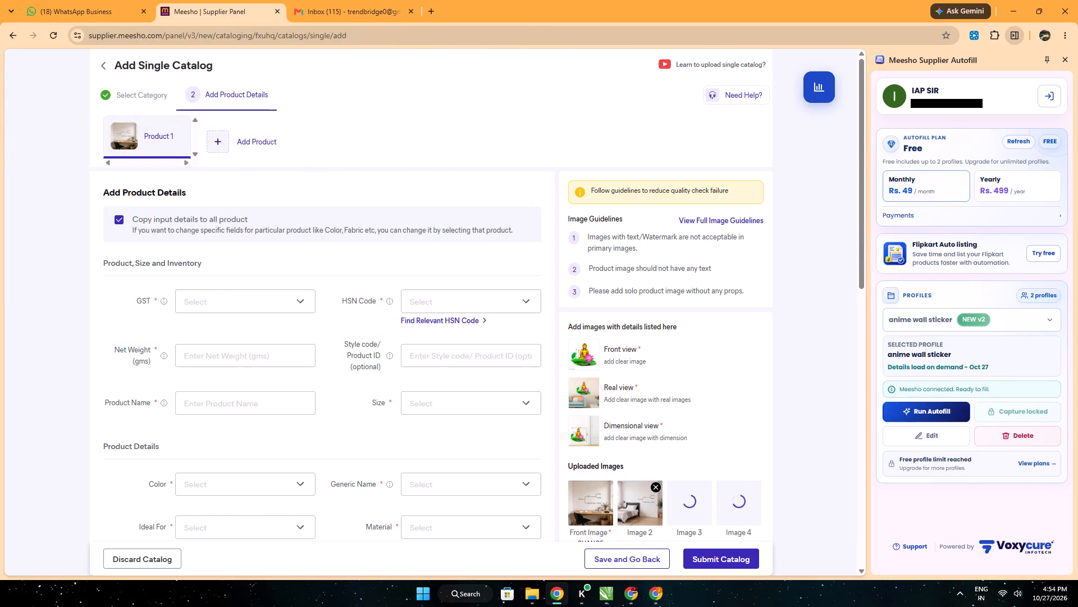
Autofill the try-win-lose catalog's product details with the anime wall sticker profile.
{"action": "left_click", "coordinate": [891, 412]}
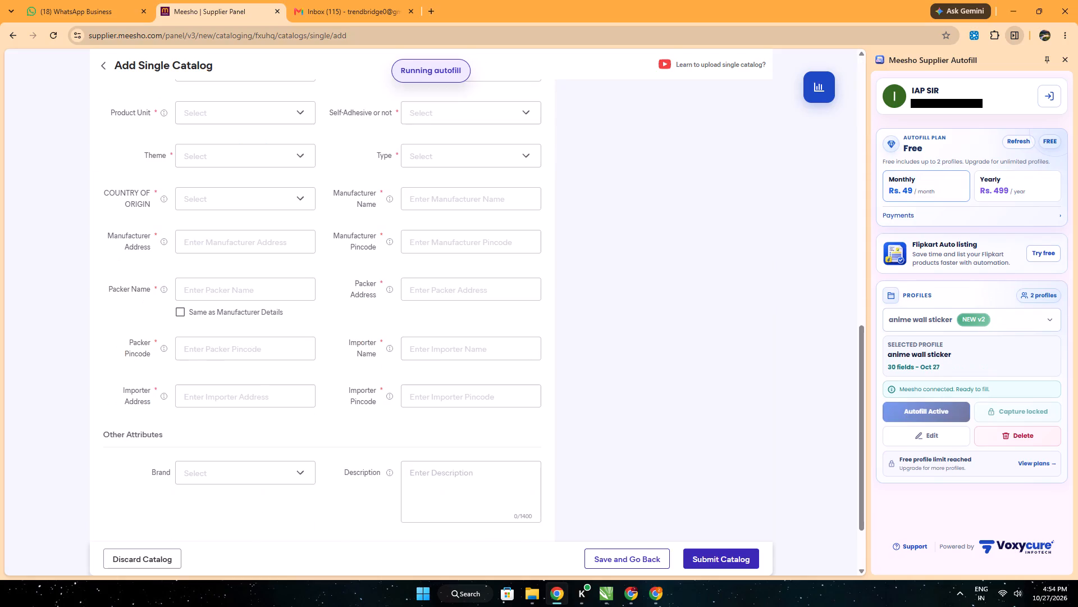
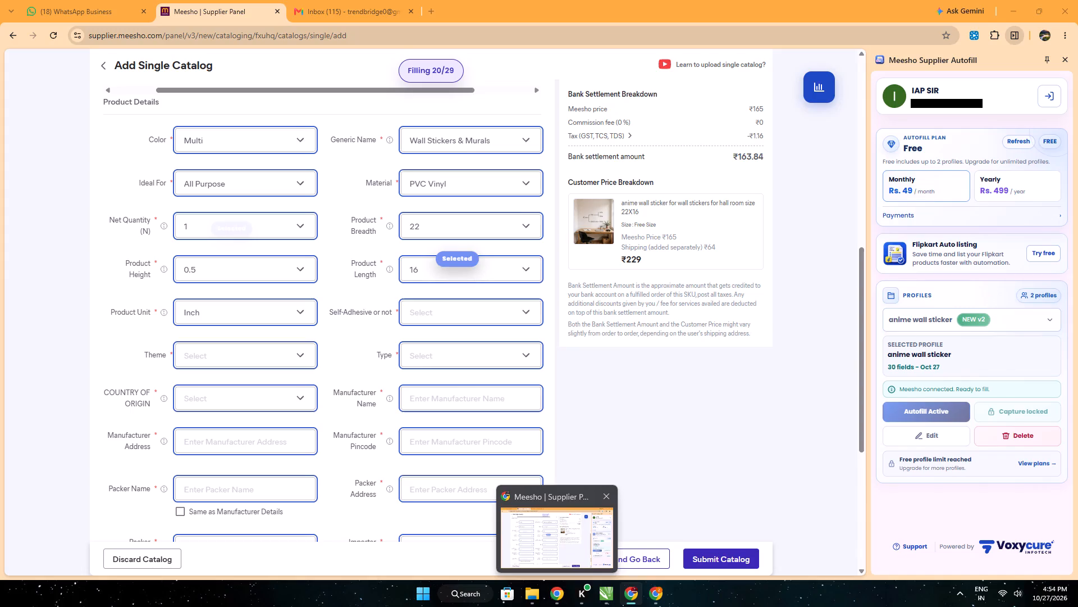
Set both the style code and the SKU ID to TB anime5 and submit the try-win-lose catalog.
{"action": "left_click", "coordinate": [570, 531]}
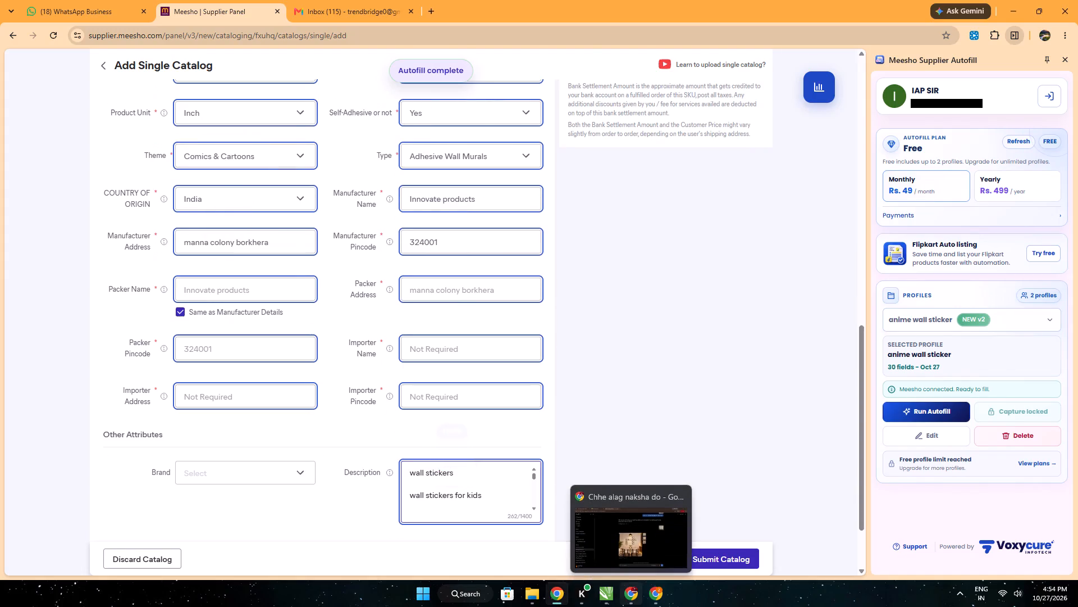
{"action": "scroll", "coordinate": [685, 423], "scroll_direction": "up", "scroll_amount": 12}
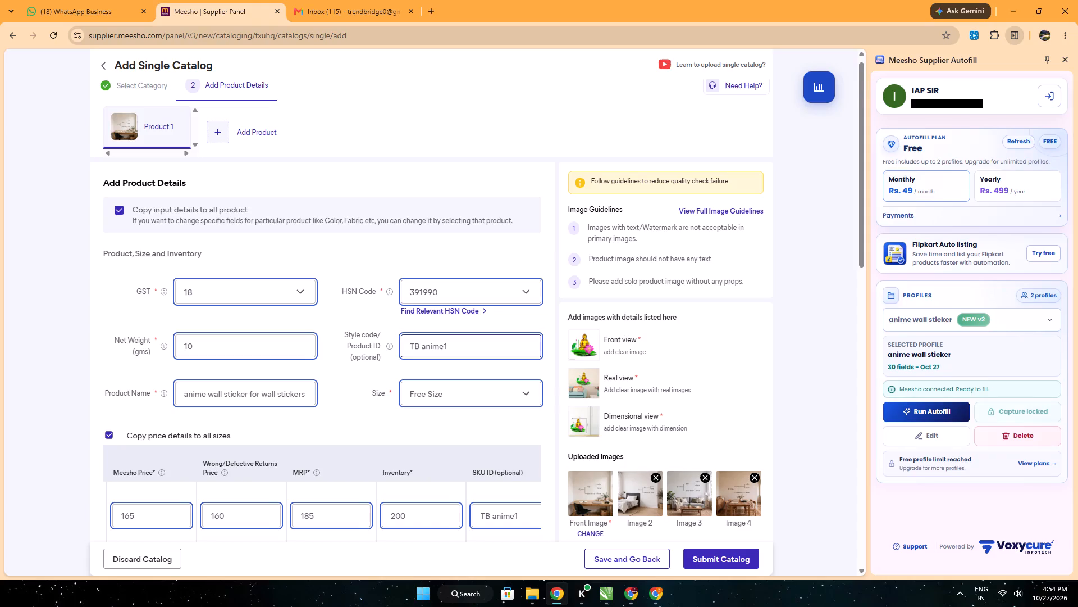
{"action": "left_click", "coordinate": [467, 341]}
{"action": "key", "text": "BackSpace"}
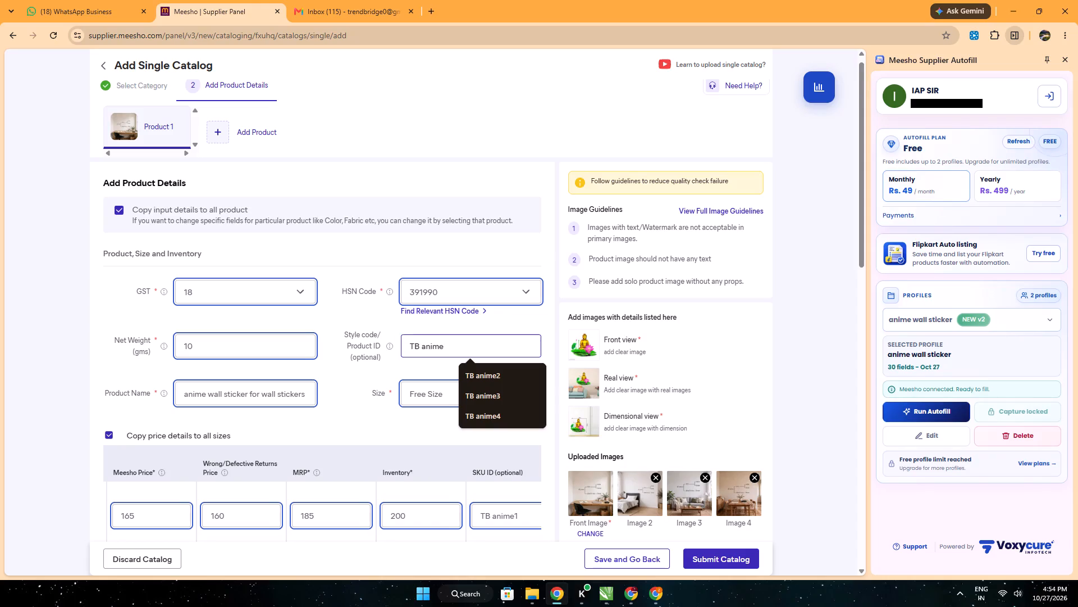
{"action": "key", "text": "5"}
{"action": "scroll", "coordinate": [406, 368], "scroll_direction": "down", "scroll_amount": 2}
{"action": "left_click", "coordinate": [520, 405]}
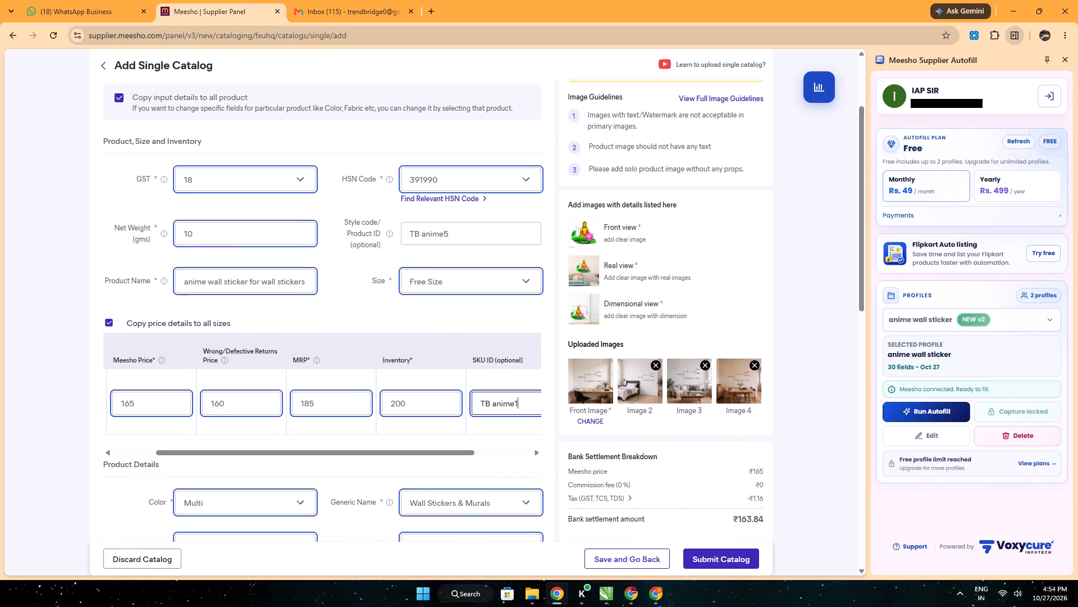
{"action": "key", "text": "BackSpace"}
{"action": "key", "text": "5"}
{"action": "left_click", "coordinate": [737, 556]}
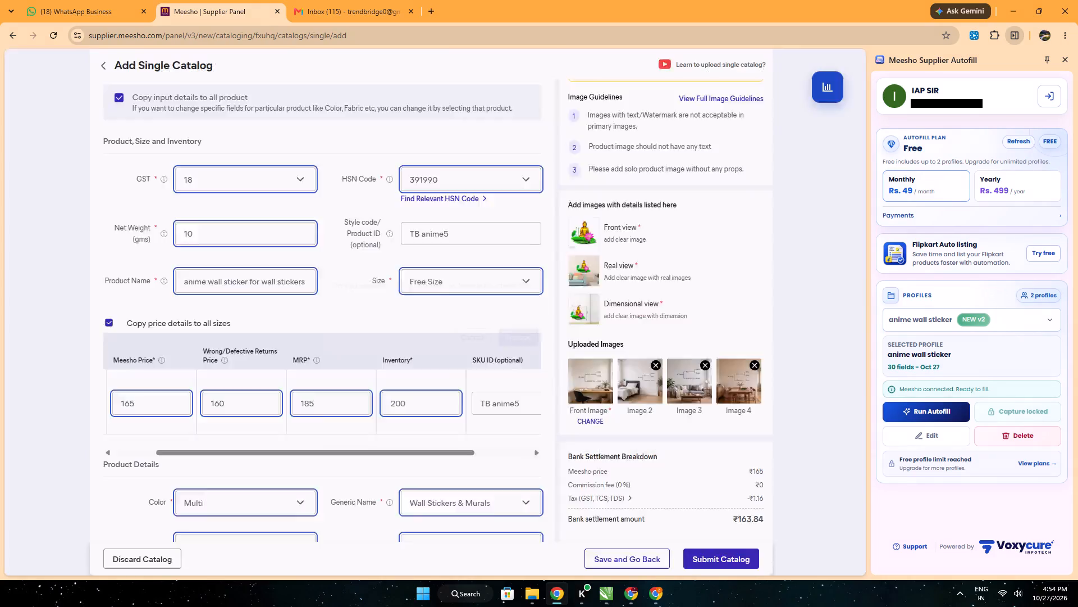
{"action": "left_click", "coordinate": [511, 338]}
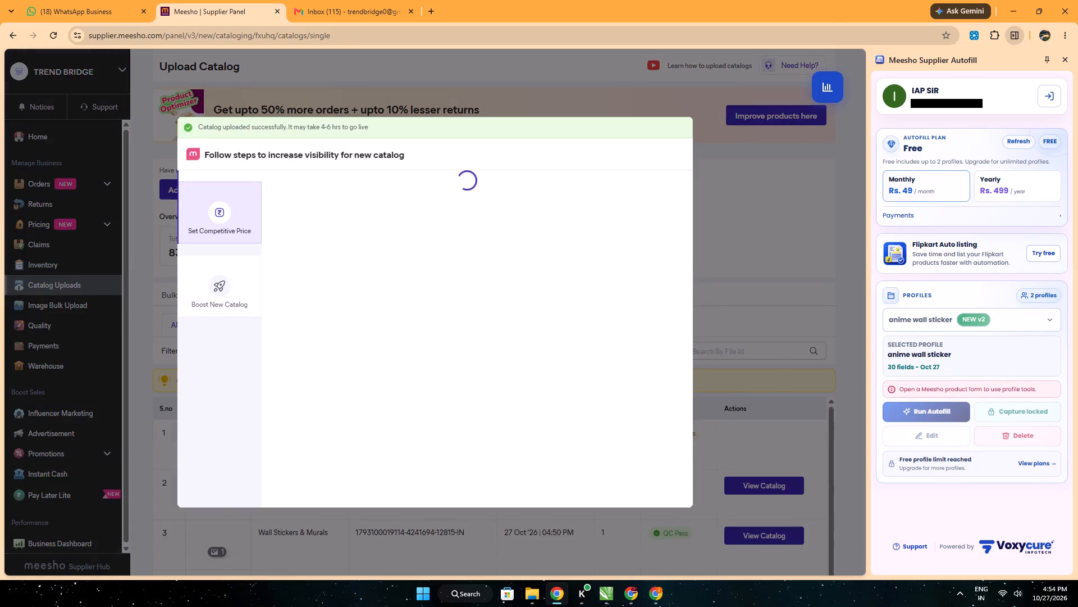
Create the ₹100/day booster ad campaign for the newly uploaded catalog and close the follow-up dialog.
{"action": "left_click", "coordinate": [233, 287]}
{"action": "left_click_drag", "start_coordinate": [212, 162], "coordinate": [218, 174]}
{"action": "left_click", "coordinate": [237, 211]}
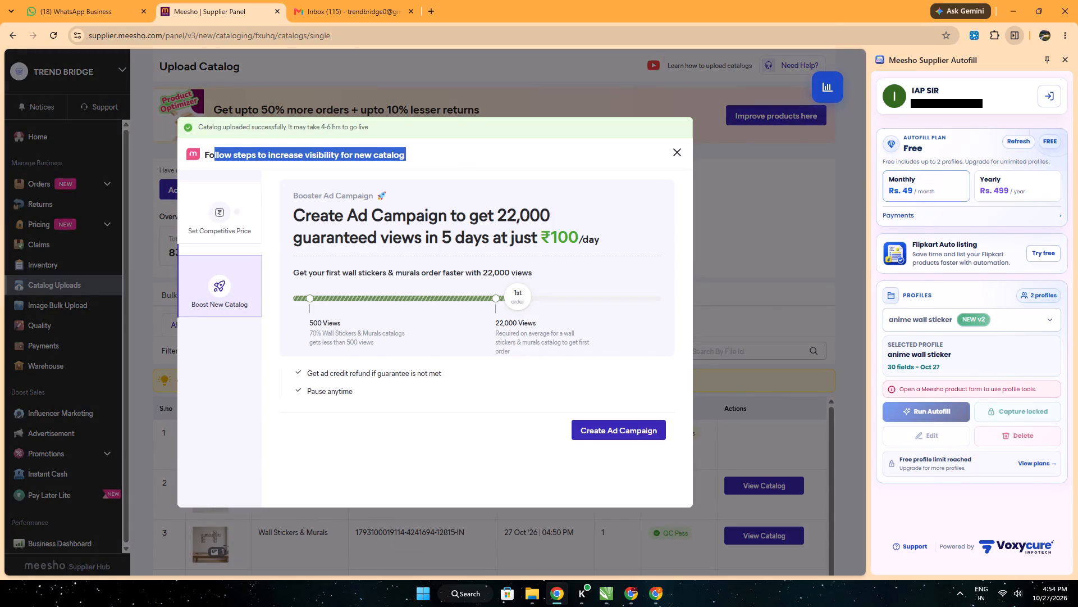
{"action": "left_click", "coordinate": [231, 291]}
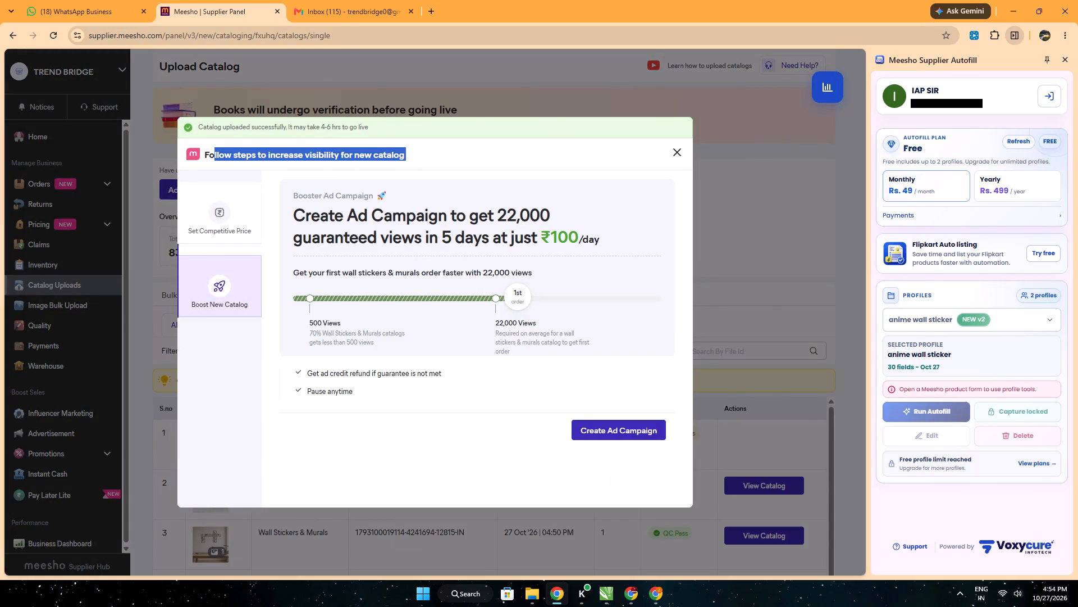
{"action": "left_click_drag", "start_coordinate": [500, 302], "coordinate": [488, 305]}
{"action": "left_click", "coordinate": [580, 424]}
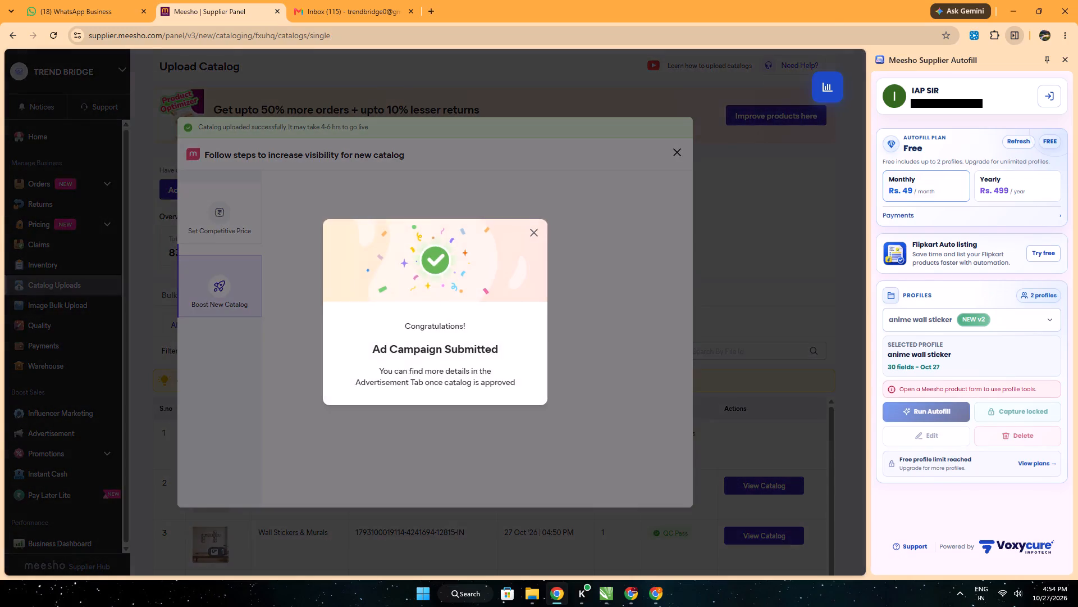
{"action": "left_click", "coordinate": [533, 228]}
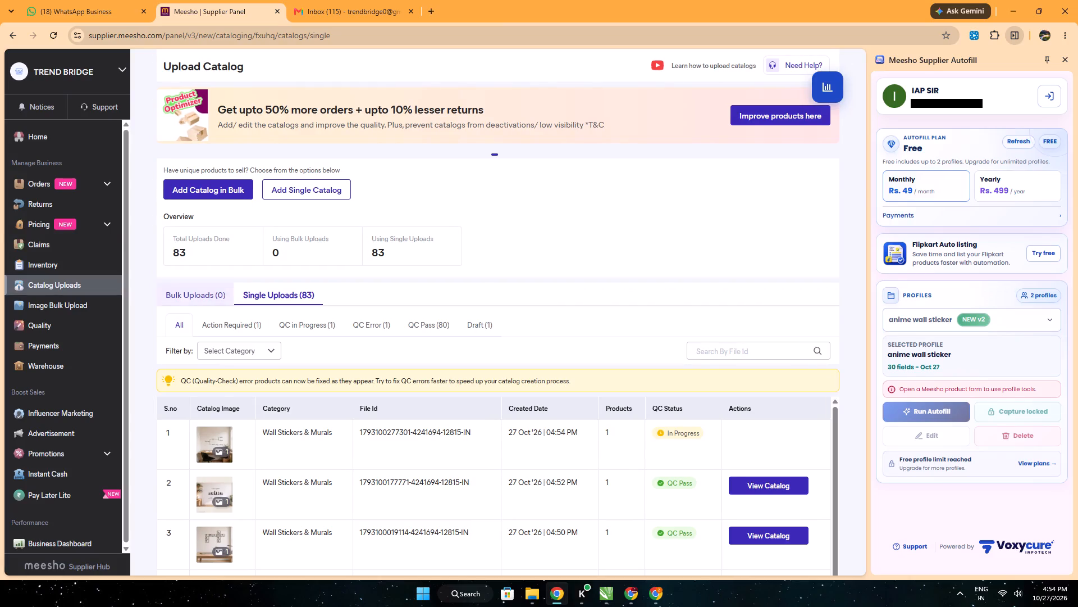
Reload the Advertisement page and examine the performance of the listed ad campaigns.
{"action": "left_click", "coordinate": [70, 426]}
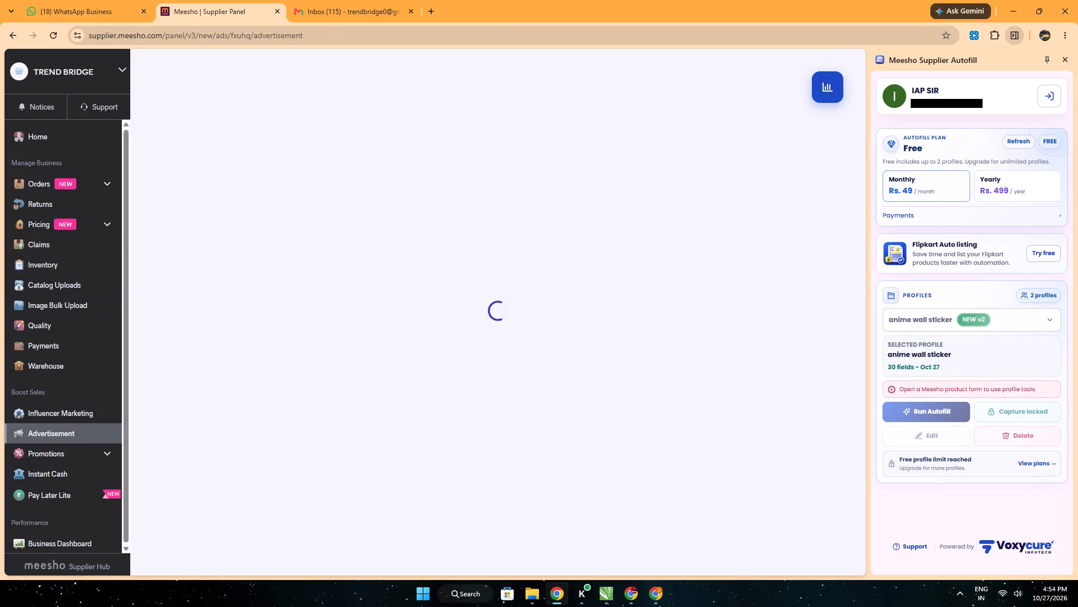
{"action": "scroll", "coordinate": [406, 490], "scroll_direction": "down", "scroll_amount": 9}
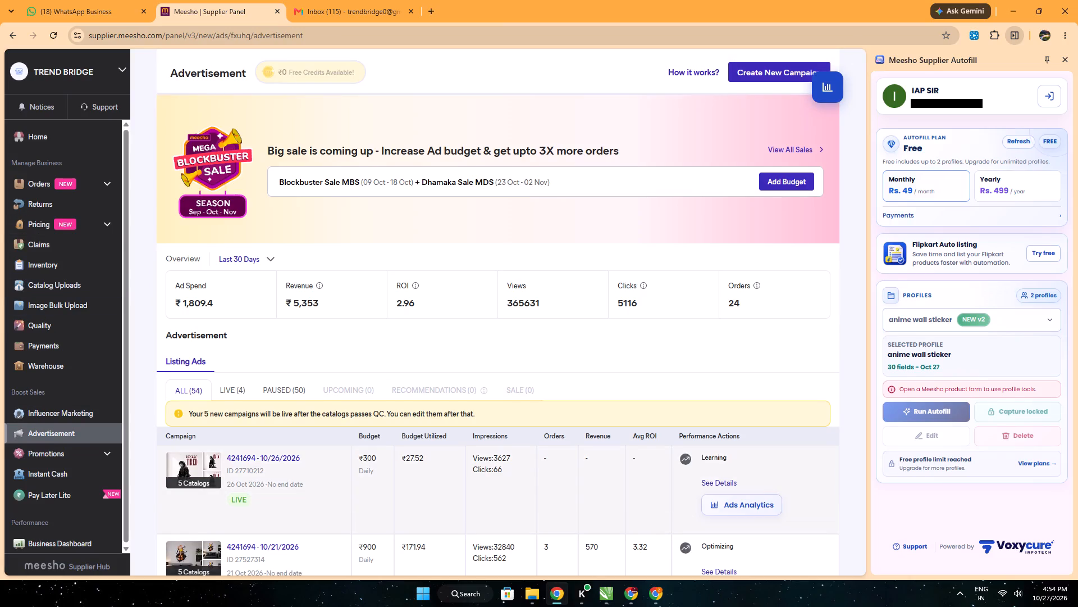
{"action": "scroll", "coordinate": [401, 392], "scroll_direction": "down", "scroll_amount": 4}
{"action": "scroll", "coordinate": [563, 397], "scroll_direction": "down", "scroll_amount": 3}
{"action": "scroll", "coordinate": [563, 400], "scroll_direction": "down", "scroll_amount": 18}
{"action": "scroll", "coordinate": [564, 415], "scroll_direction": "up", "scroll_amount": 7}
{"action": "double_click", "coordinate": [63, 36]}
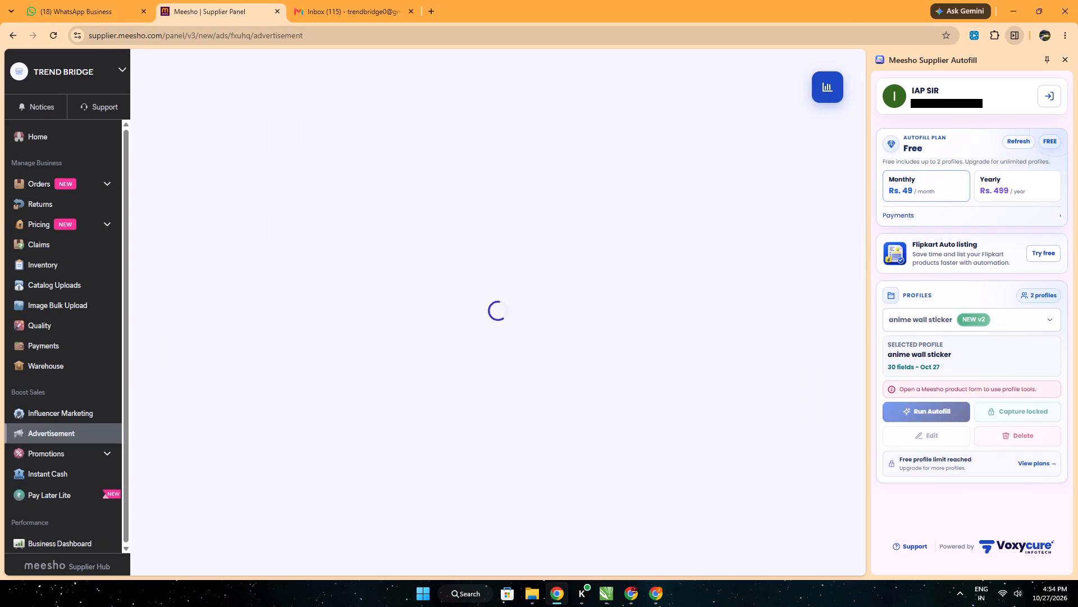
{"action": "scroll", "coordinate": [446, 302], "scroll_direction": "down", "scroll_amount": 7}
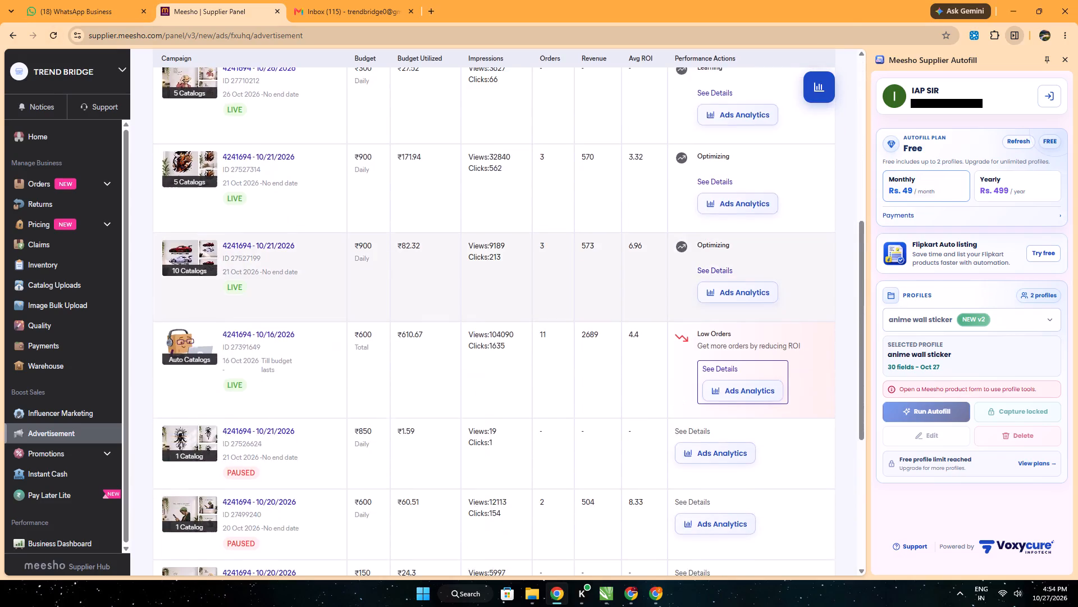
{"action": "scroll", "coordinate": [447, 302], "scroll_direction": "down", "scroll_amount": 4}
{"action": "scroll", "coordinate": [447, 302], "scroll_direction": "up", "scroll_amount": 3}
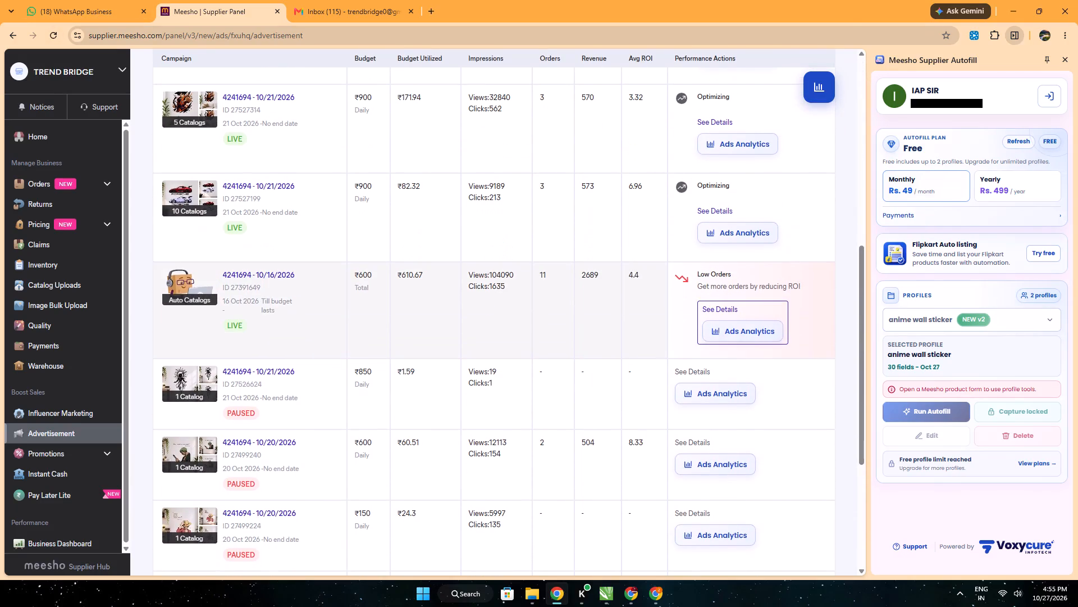
Set the minimum ROI of the auto-catalog campaign dated 10/16/2026 to 9.
{"action": "left_click", "coordinate": [716, 309]}
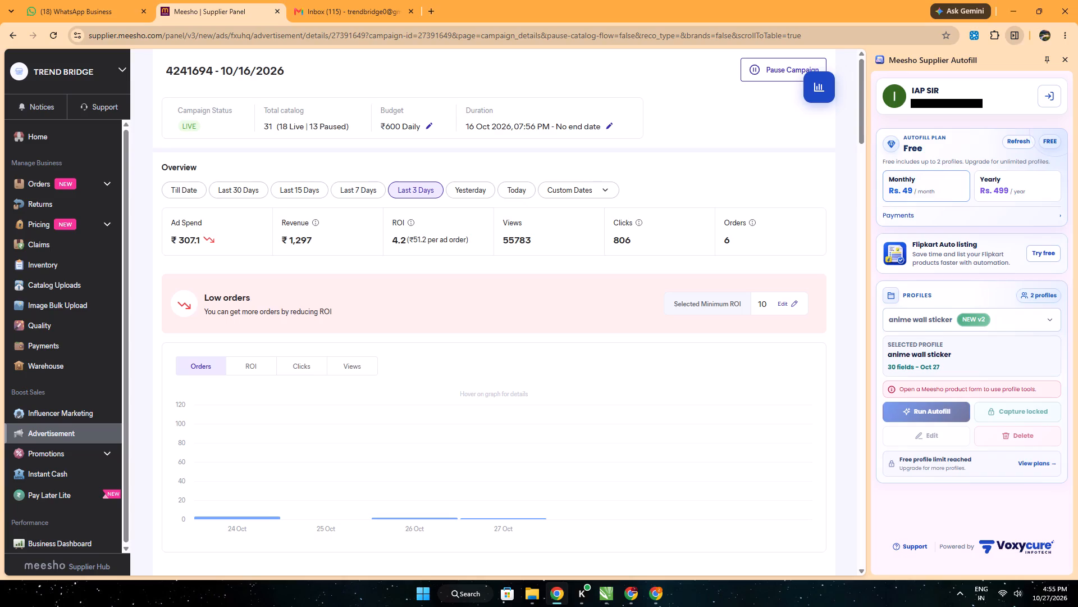
{"action": "scroll", "coordinate": [515, 320], "scroll_direction": "down", "scroll_amount": 3}
{"action": "scroll", "coordinate": [784, 228], "scroll_direction": "up", "scroll_amount": 2}
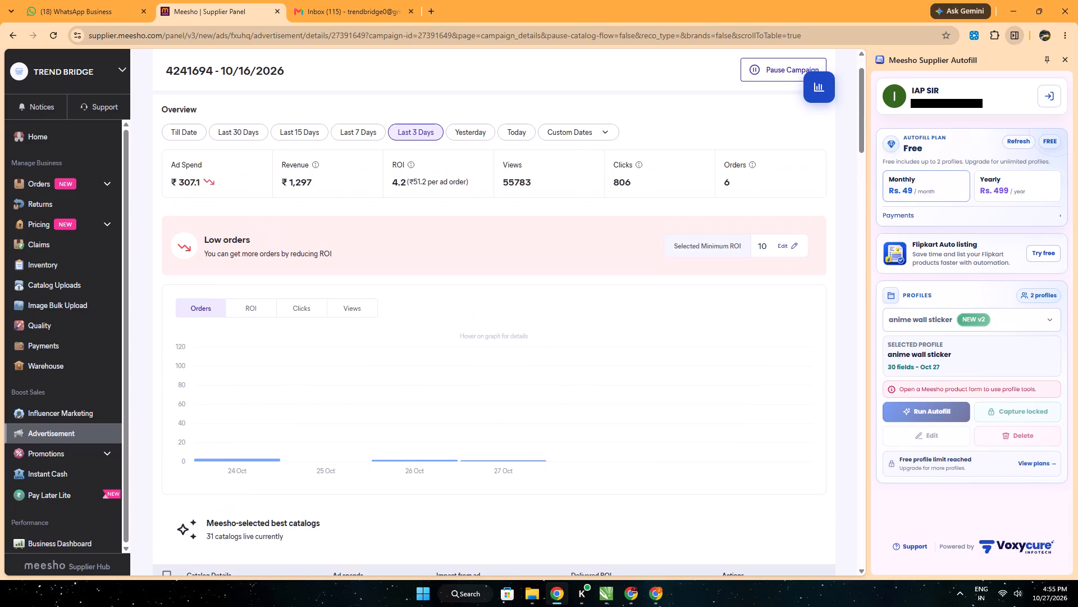
{"action": "left_click", "coordinate": [789, 246]}
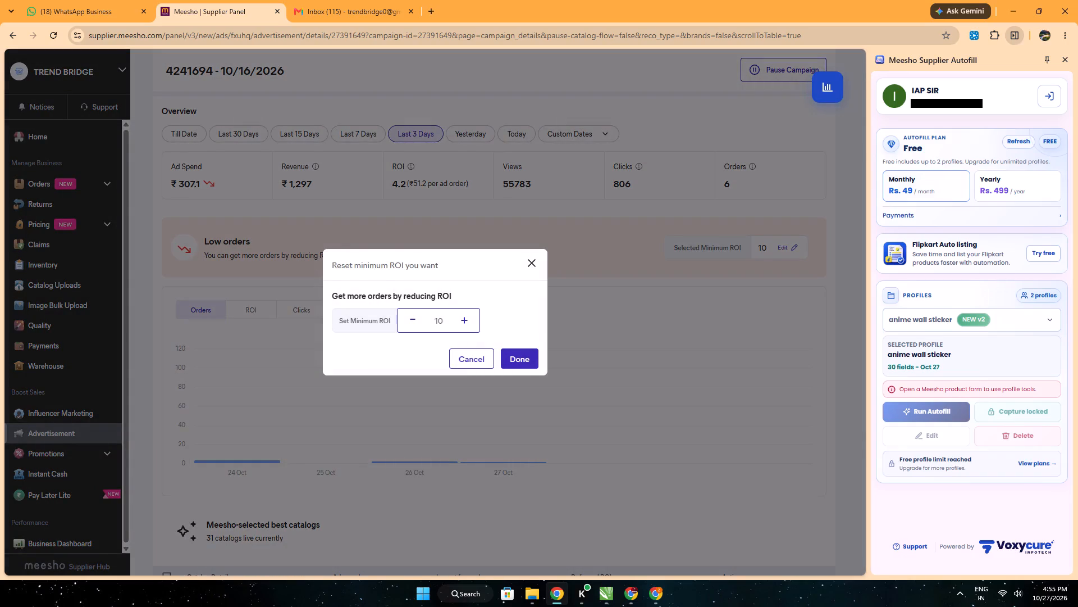
{"action": "left_click", "coordinate": [406, 320]}
{"action": "left_click", "coordinate": [517, 359]}
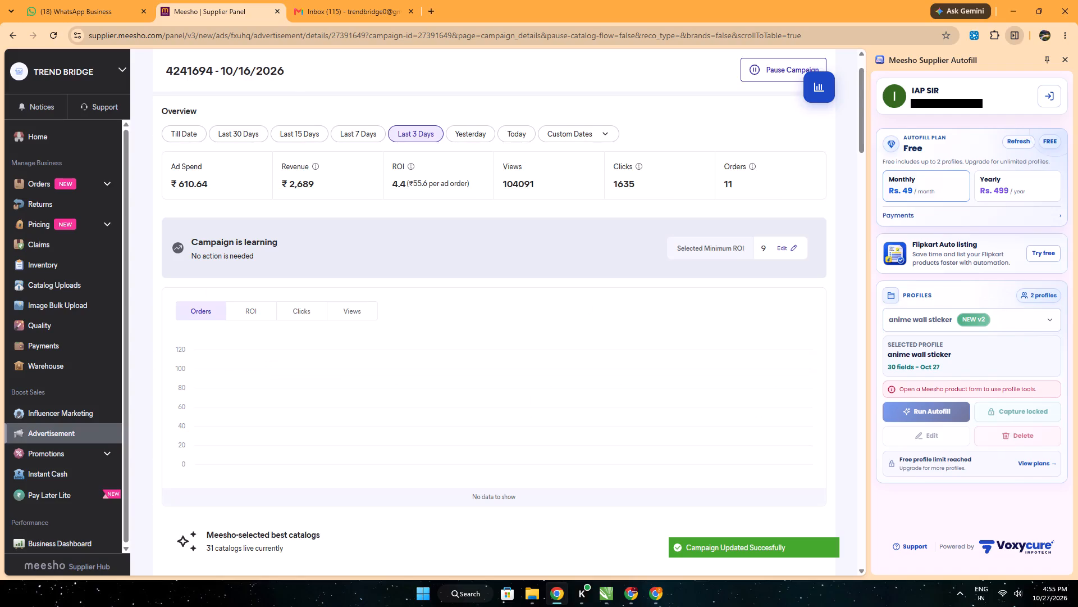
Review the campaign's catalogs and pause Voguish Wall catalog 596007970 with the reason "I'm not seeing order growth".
{"action": "scroll", "coordinate": [517, 359], "scroll_direction": "down", "scroll_amount": 4}
{"action": "scroll", "coordinate": [517, 359], "scroll_direction": "up", "scroll_amount": 4}
{"action": "scroll", "coordinate": [483, 287], "scroll_direction": "up", "scroll_amount": 4}
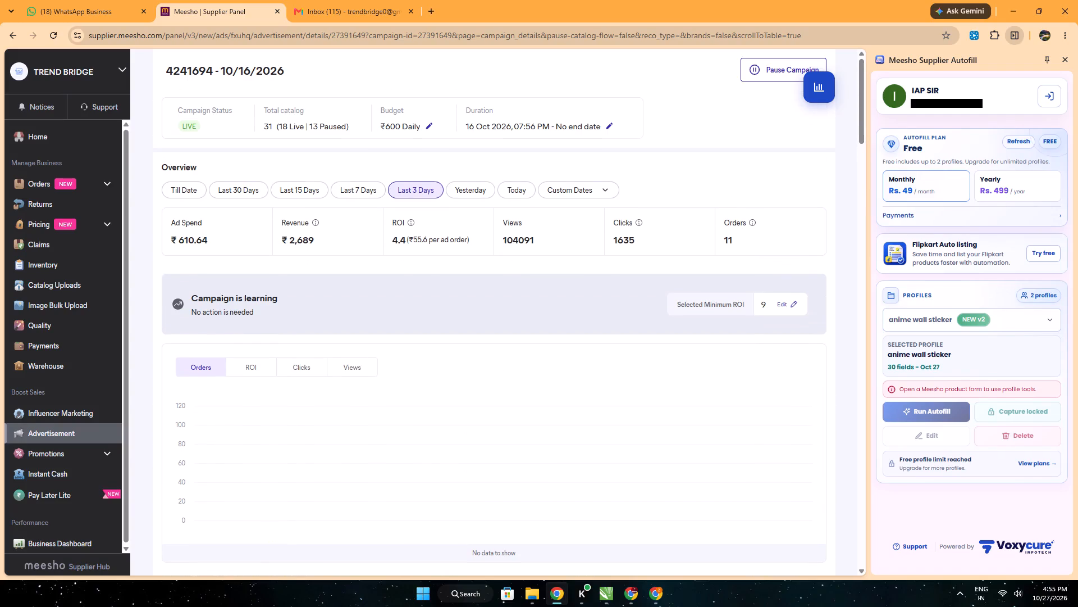
{"action": "scroll", "coordinate": [483, 287], "scroll_direction": "down", "scroll_amount": 7}
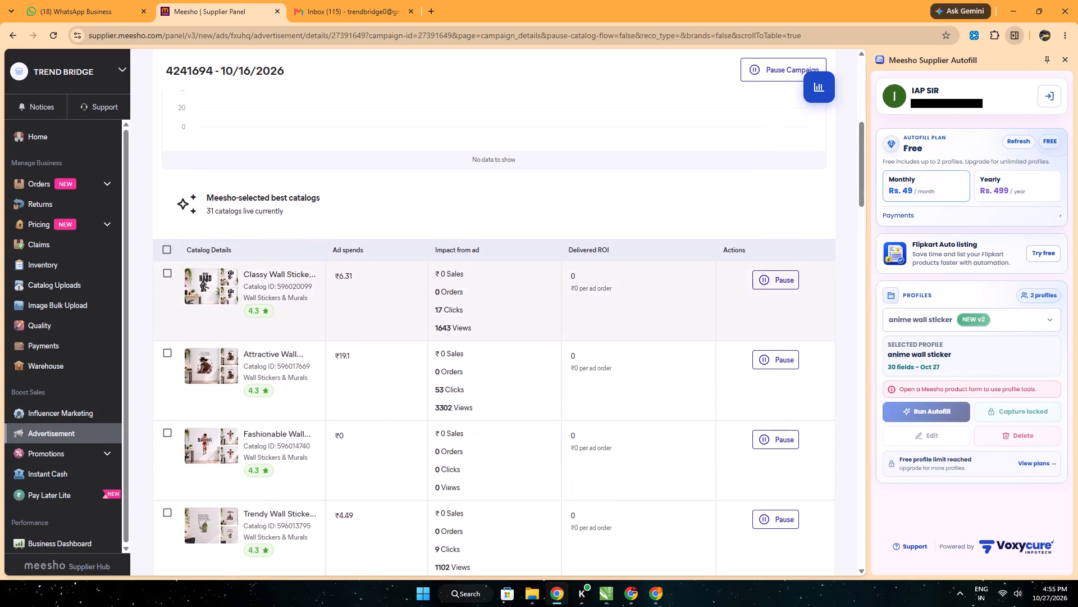
{"action": "scroll", "coordinate": [376, 300], "scroll_direction": "down", "scroll_amount": 7}
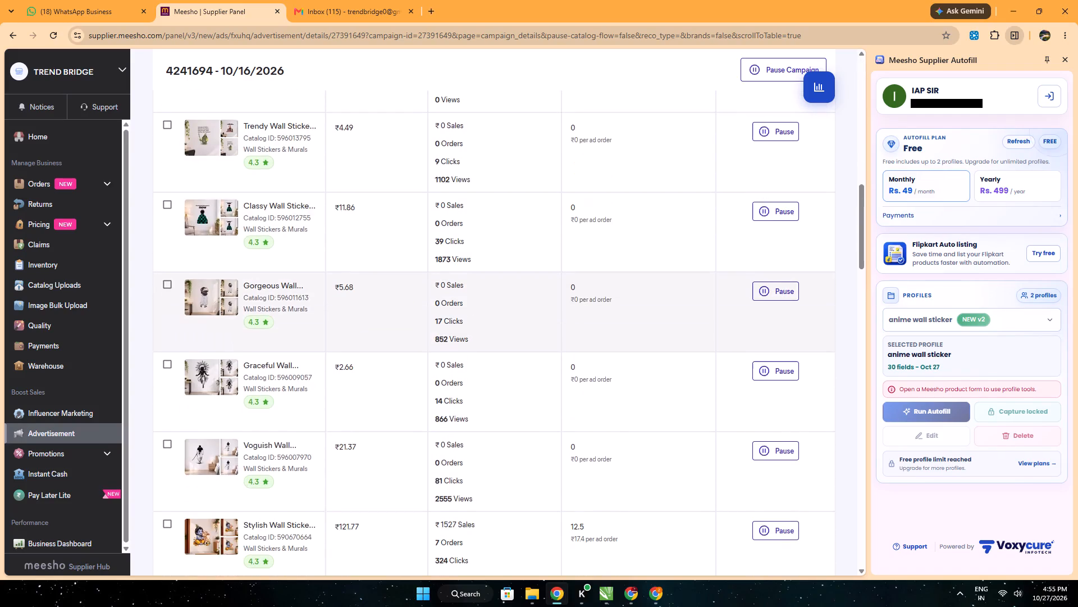
{"action": "scroll", "coordinate": [359, 301], "scroll_direction": "down", "scroll_amount": 4}
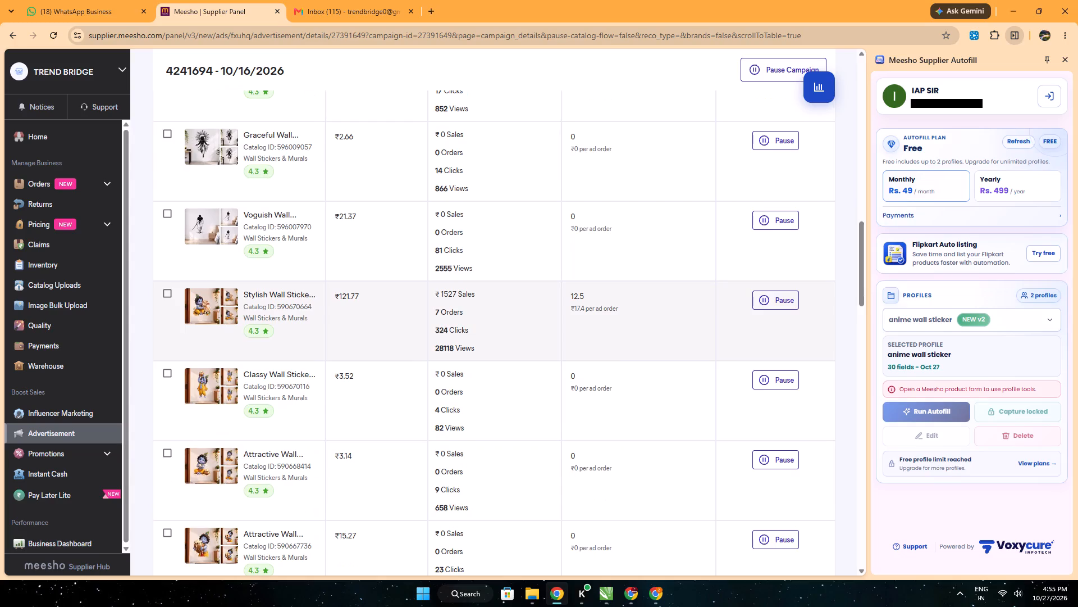
{"action": "left_click", "coordinate": [776, 224]}
{"action": "left_click", "coordinate": [464, 350]}
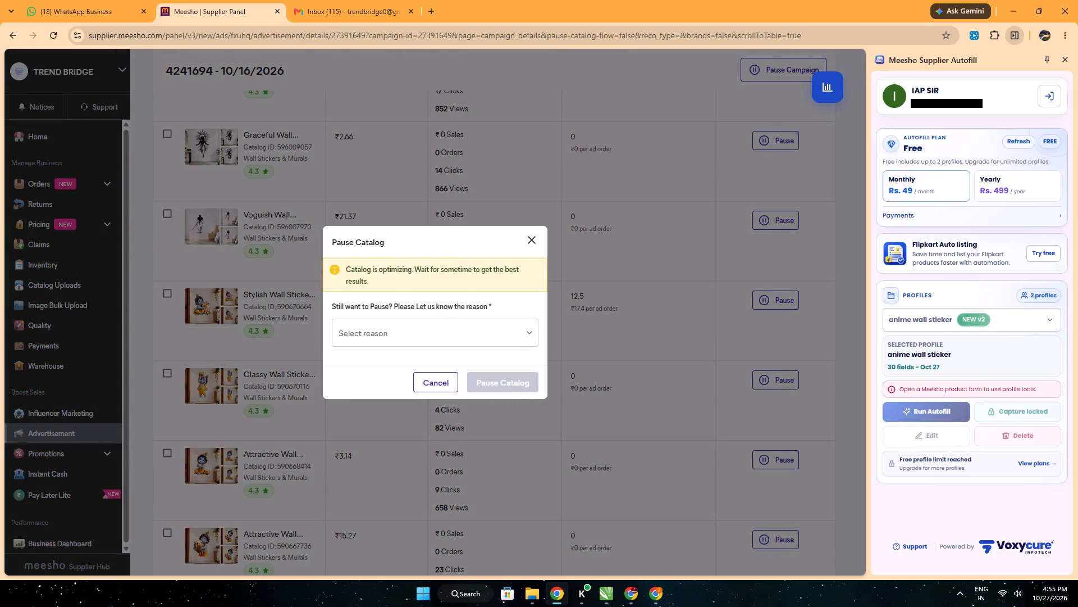
{"action": "left_click", "coordinate": [456, 334]}
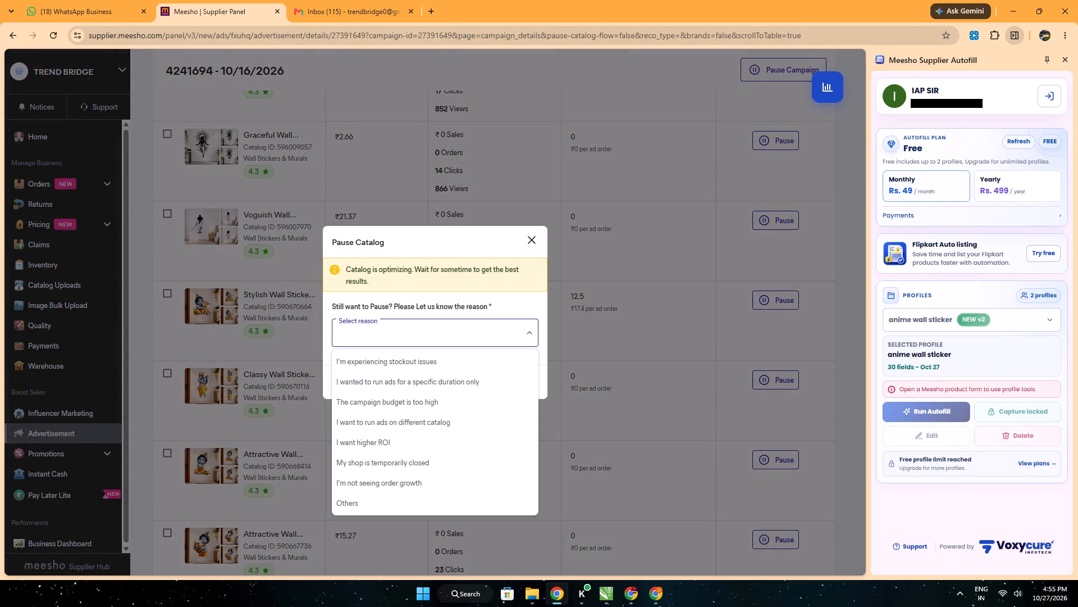
{"action": "left_click", "coordinate": [392, 480]}
{"action": "left_click", "coordinate": [502, 388]}
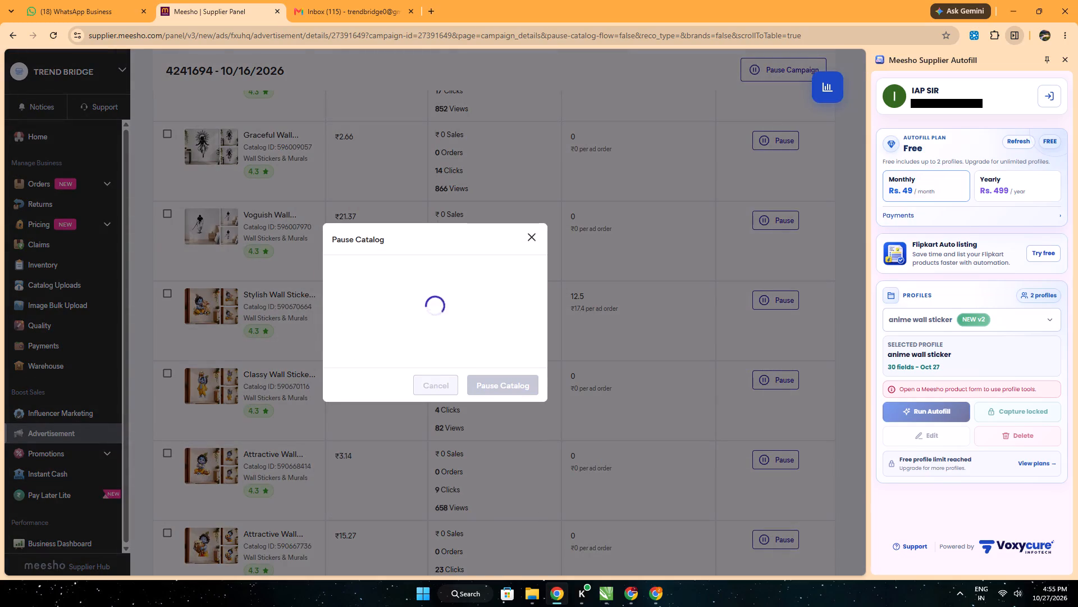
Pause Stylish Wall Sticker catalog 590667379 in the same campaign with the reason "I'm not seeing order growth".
{"action": "scroll", "coordinate": [490, 467], "scroll_direction": "down", "scroll_amount": 6}
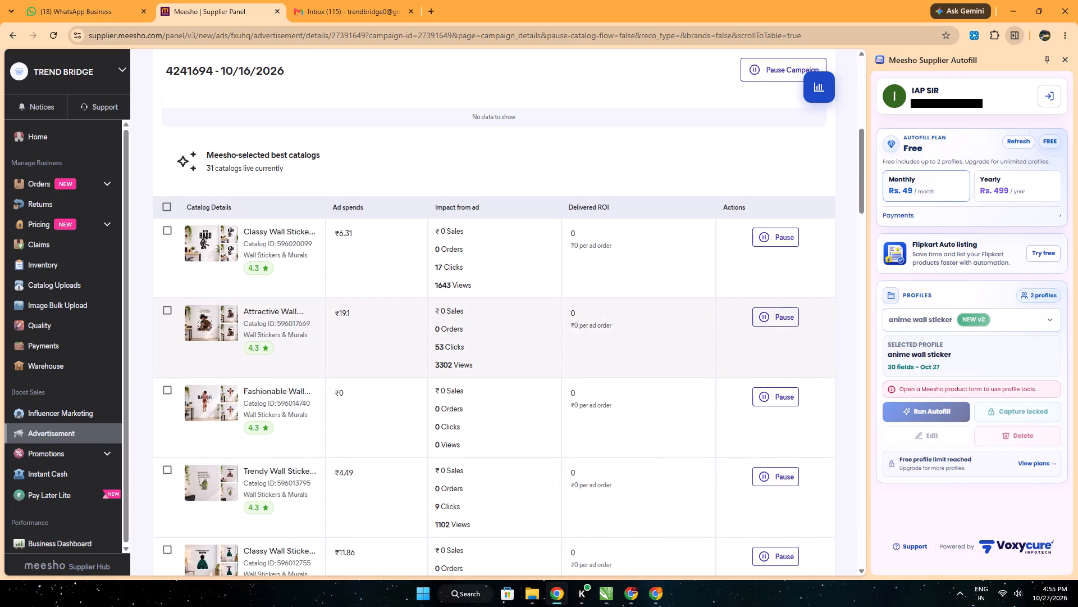
{"action": "scroll", "coordinate": [443, 355], "scroll_direction": "down", "scroll_amount": 4}
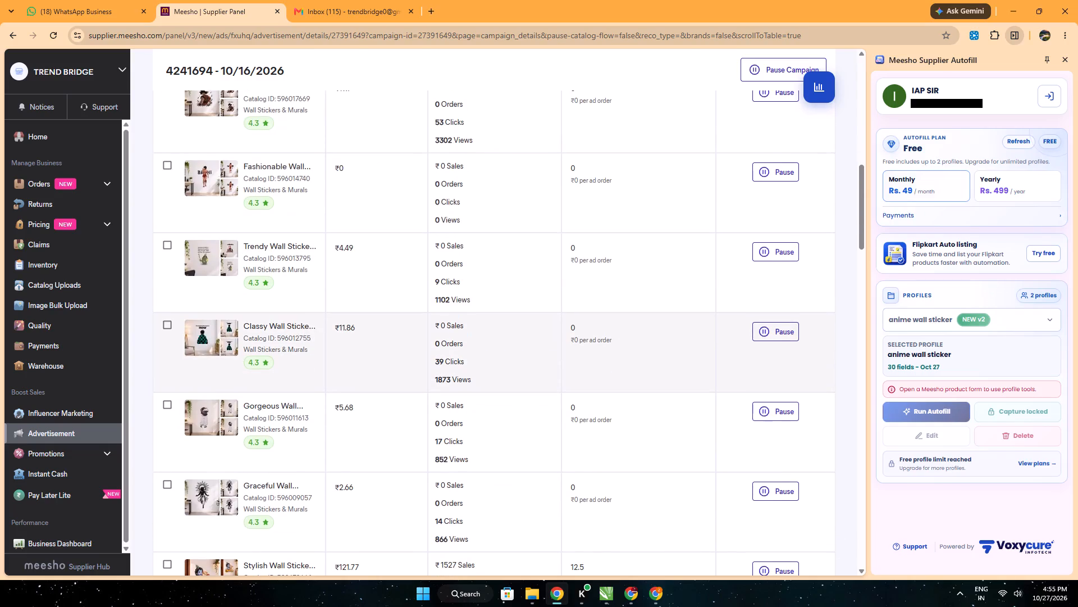
{"action": "scroll", "coordinate": [443, 356], "scroll_direction": "down", "scroll_amount": 4}
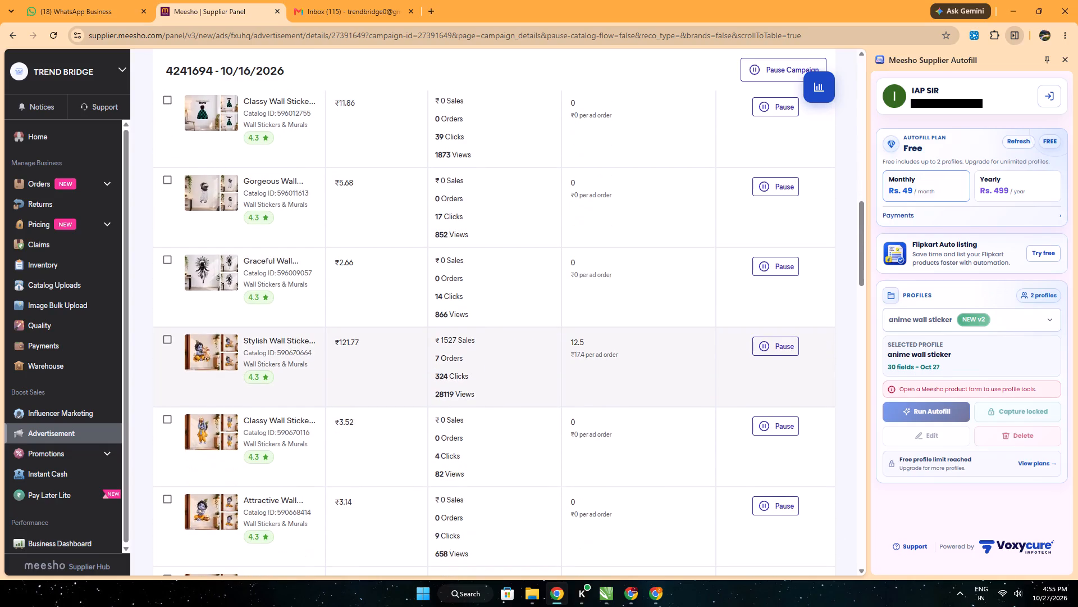
{"action": "scroll", "coordinate": [443, 356], "scroll_direction": "down", "scroll_amount": 2}
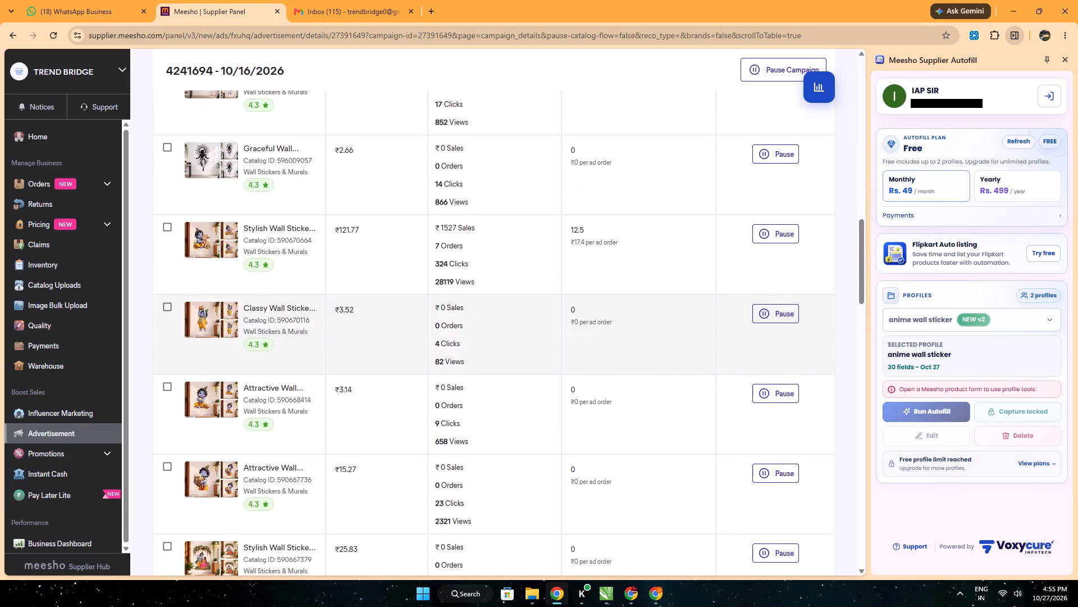
{"action": "scroll", "coordinate": [443, 356], "scroll_direction": "down", "scroll_amount": 1}
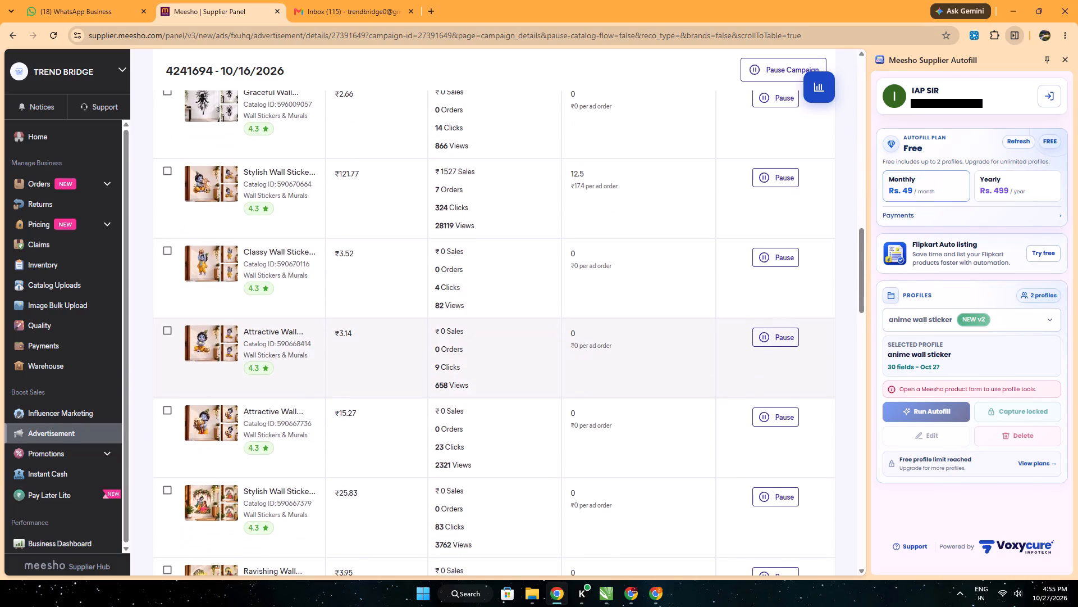
{"action": "scroll", "coordinate": [443, 356], "scroll_direction": "down", "scroll_amount": 1}
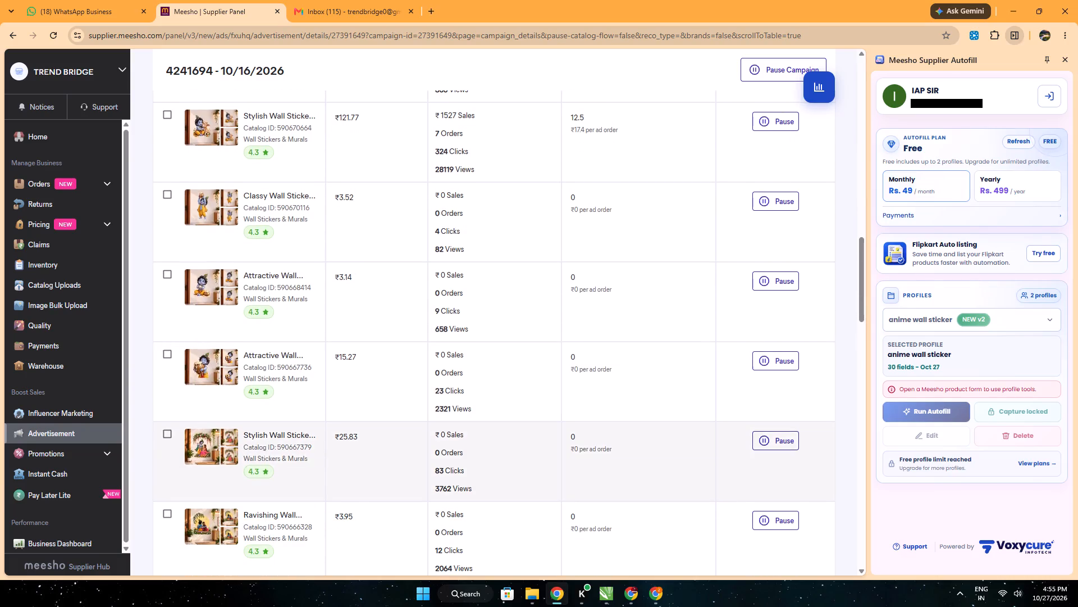
{"action": "left_click", "coordinate": [769, 438]}
{"action": "left_click", "coordinate": [415, 339]}
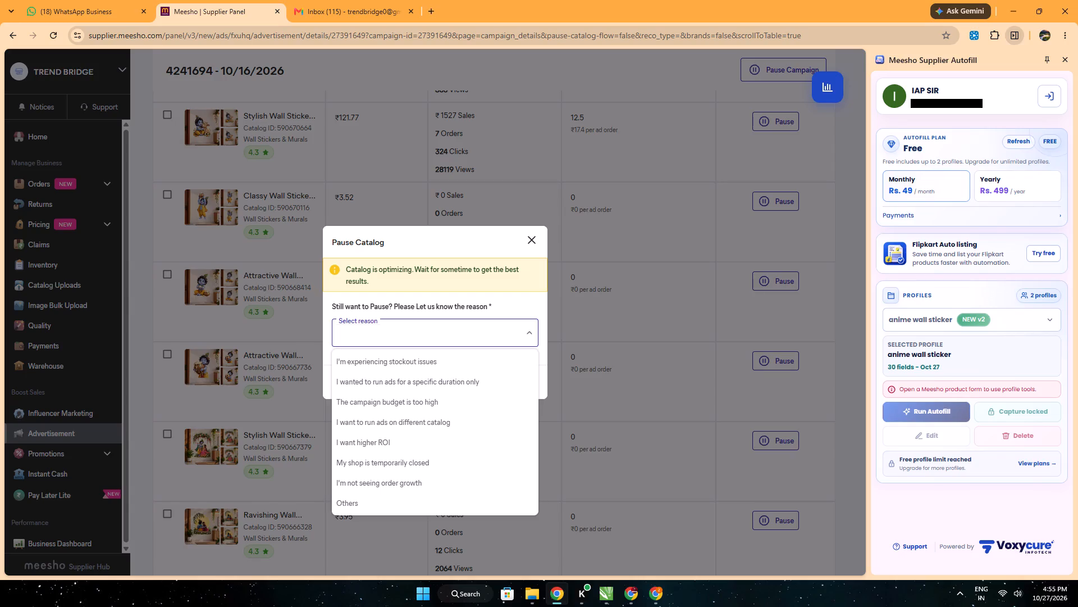
{"action": "left_click", "coordinate": [392, 479]}
{"action": "left_click", "coordinate": [495, 384]}
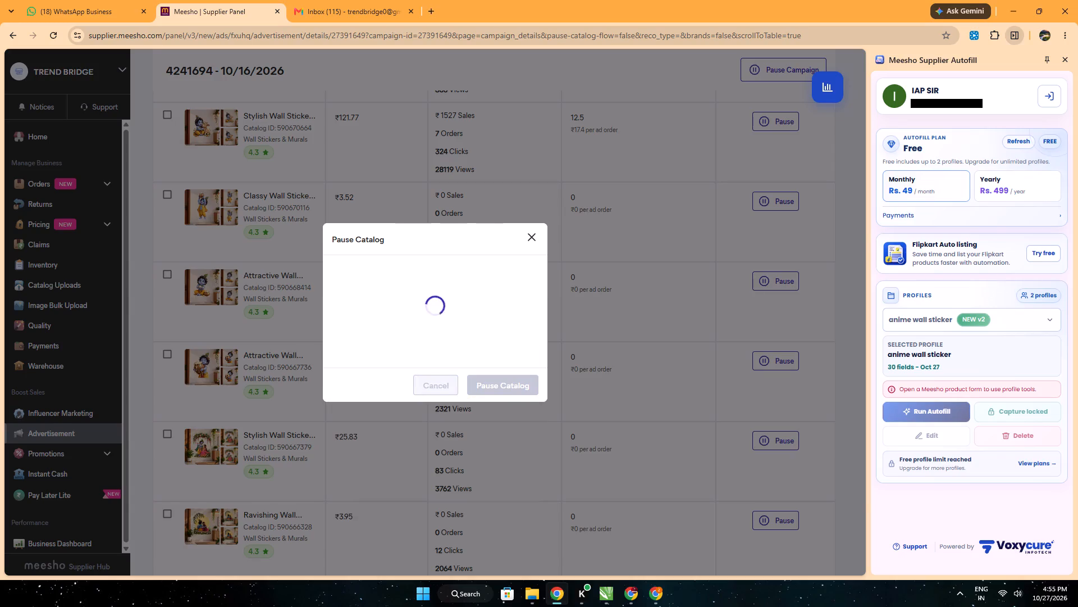
Examine the ad spend, orders, clicks and delivered ROI of the remaining live and paused catalogs in the 10/16/2026 campaign.
{"action": "scroll", "coordinate": [419, 434], "scroll_direction": "down", "scroll_amount": 9}
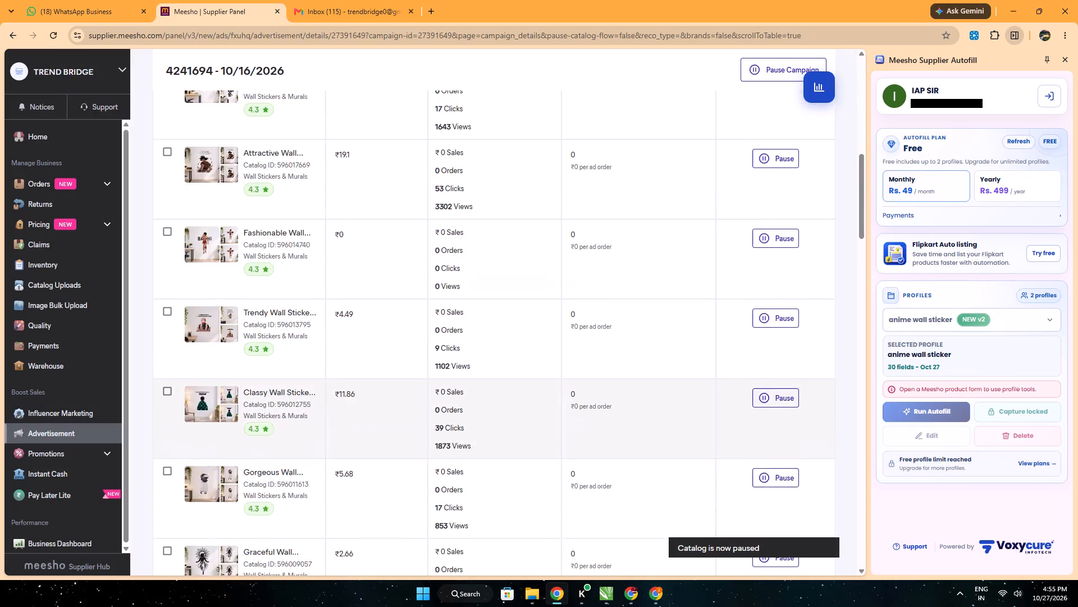
{"action": "scroll", "coordinate": [421, 434], "scroll_direction": "down", "scroll_amount": 7}
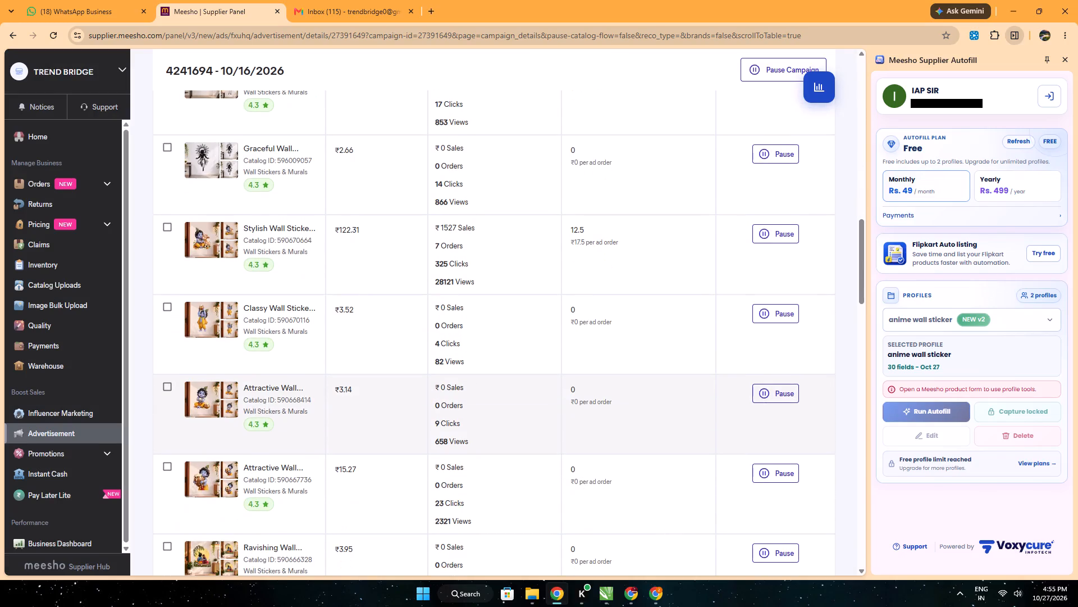
{"action": "scroll", "coordinate": [421, 434], "scroll_direction": "down", "scroll_amount": 7}
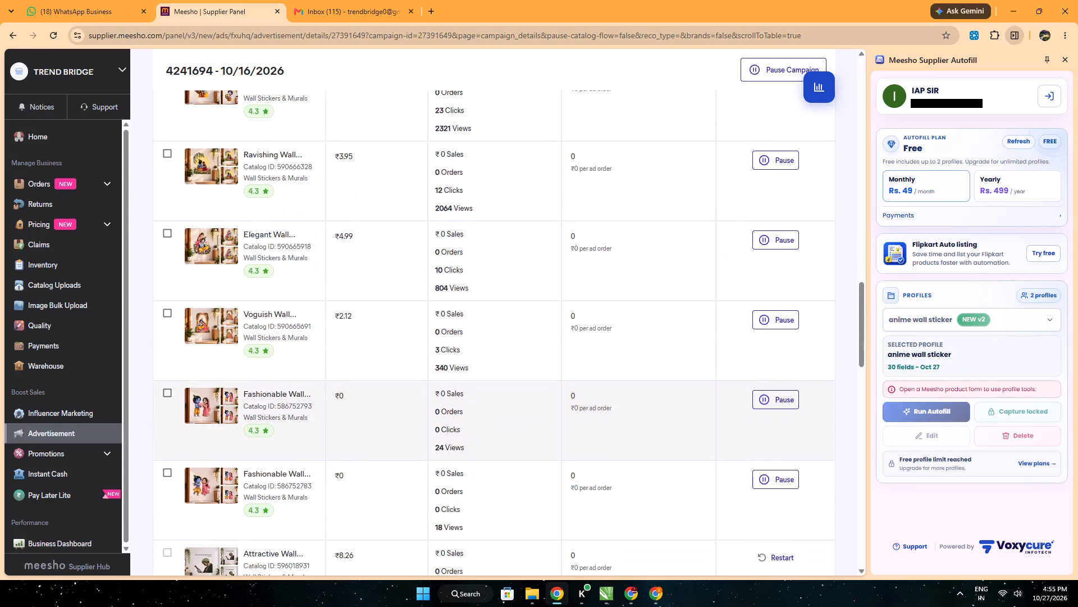
{"action": "scroll", "coordinate": [421, 434], "scroll_direction": "down", "scroll_amount": 4}
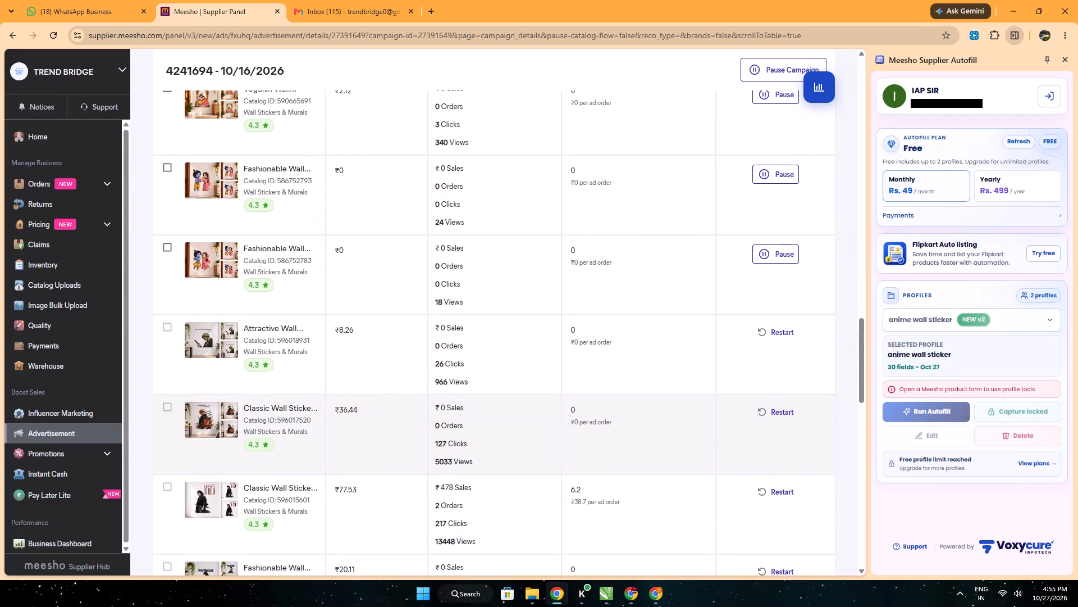
{"action": "scroll", "coordinate": [421, 434], "scroll_direction": "up", "scroll_amount": 2}
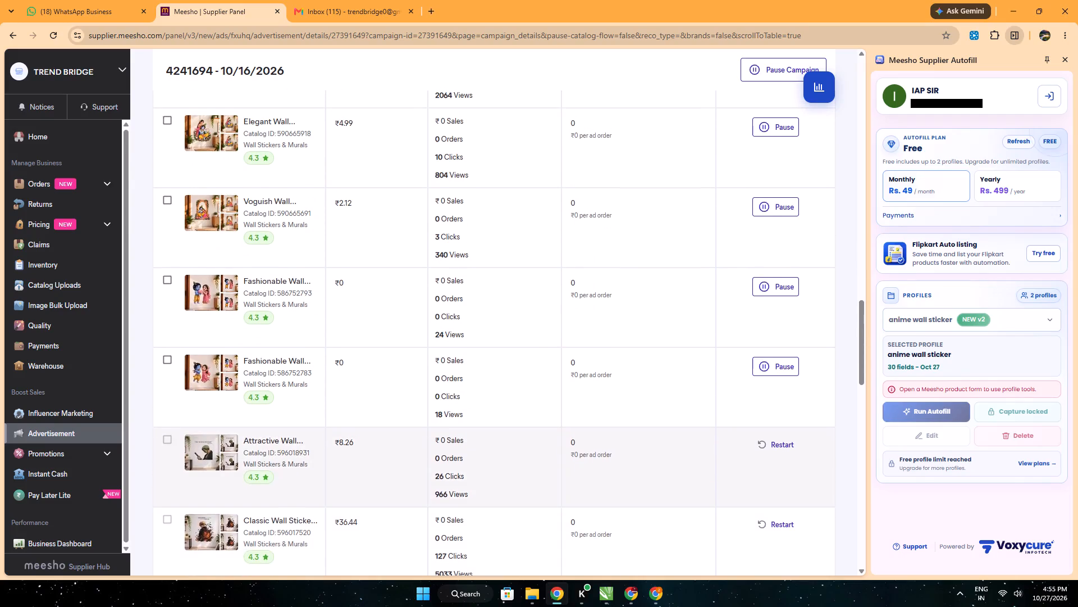
{"action": "scroll", "coordinate": [413, 369], "scroll_direction": "up", "scroll_amount": 9}
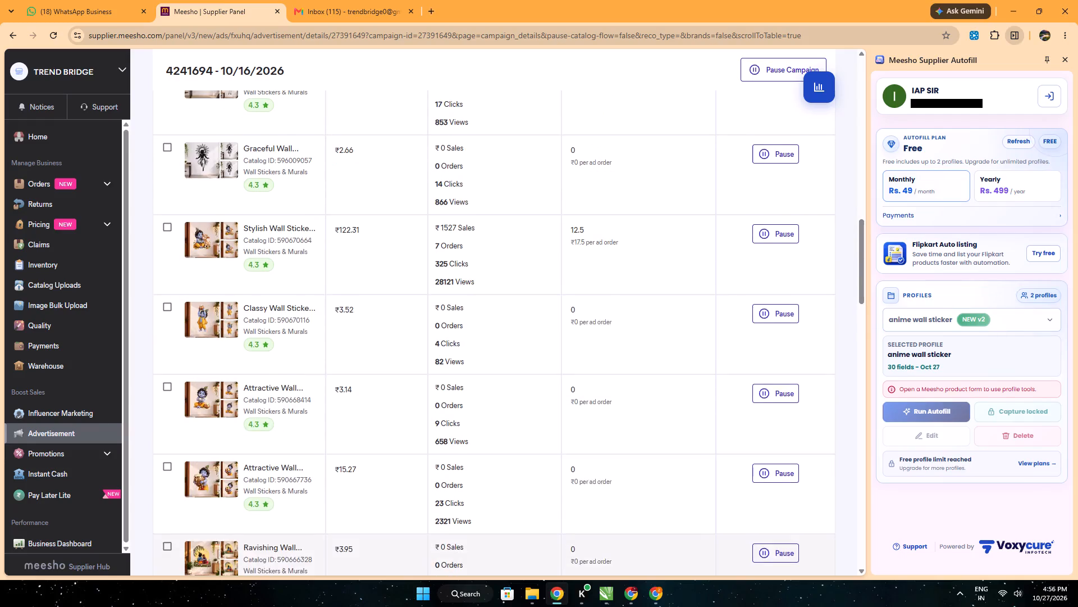
{"action": "scroll", "coordinate": [413, 370], "scroll_direction": "up", "scroll_amount": 7}
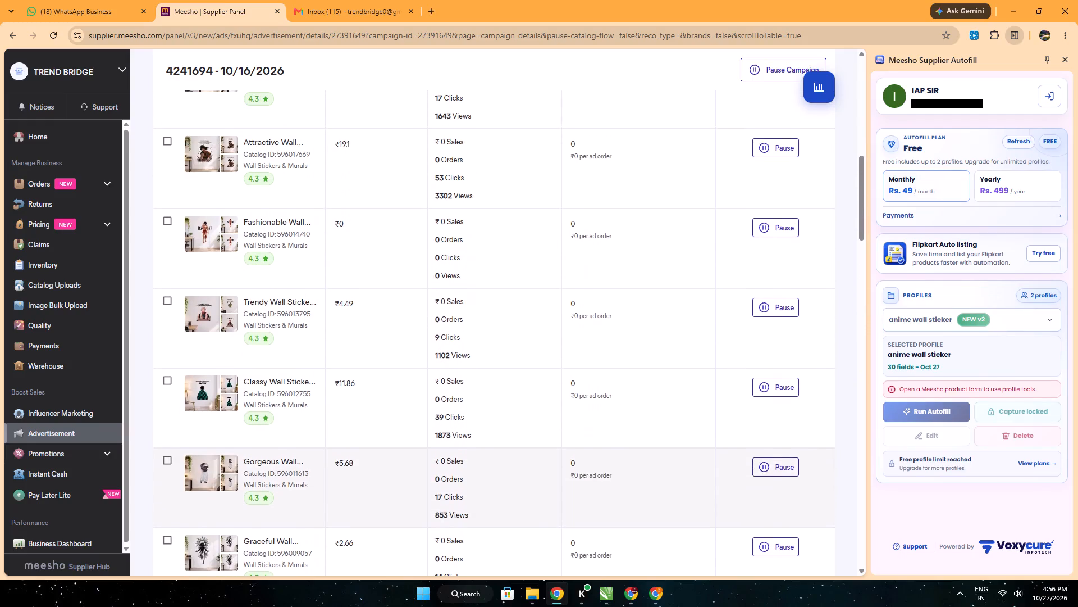
{"action": "scroll", "coordinate": [413, 370], "scroll_direction": "up", "scroll_amount": 3}
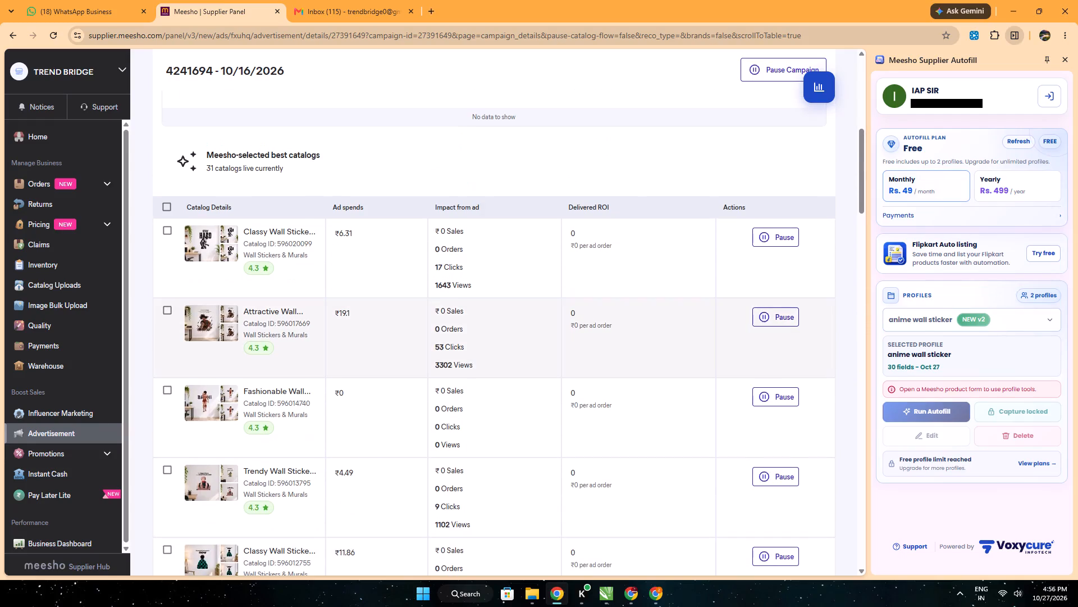